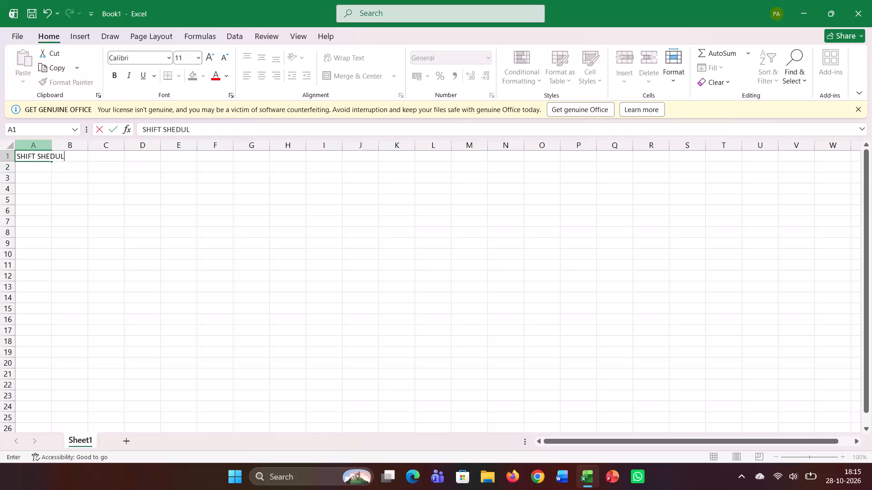
Complete the title text in cell A1 so it reads SHIFT SHEDULE.
{"action": "key", "text": "e"}
{"action": "left_click", "coordinate": [72, 154]}
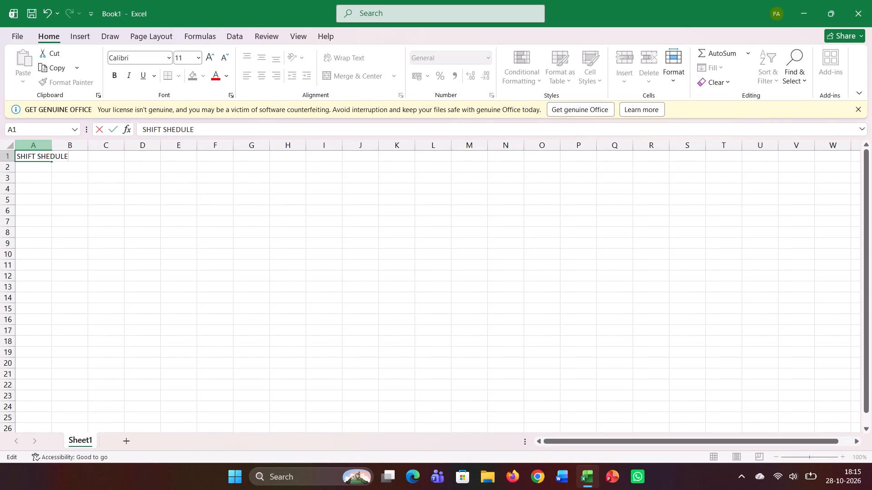
{"action": "left_click", "coordinate": [72, 154]}
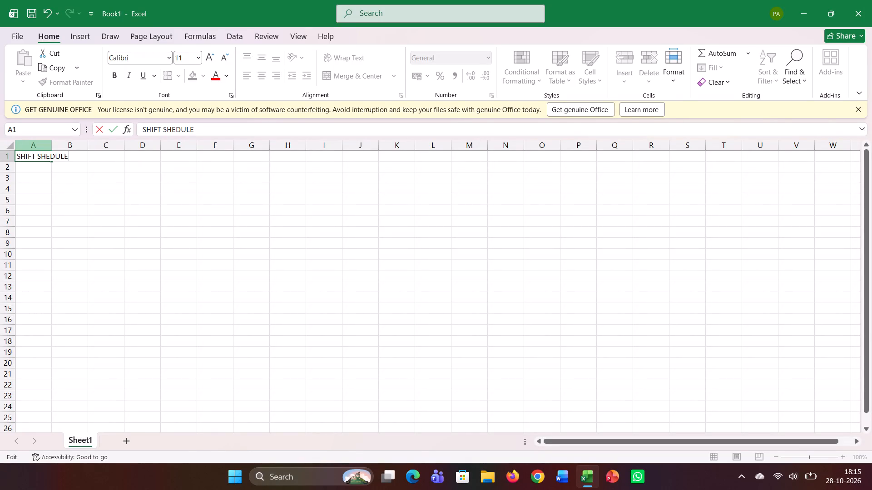
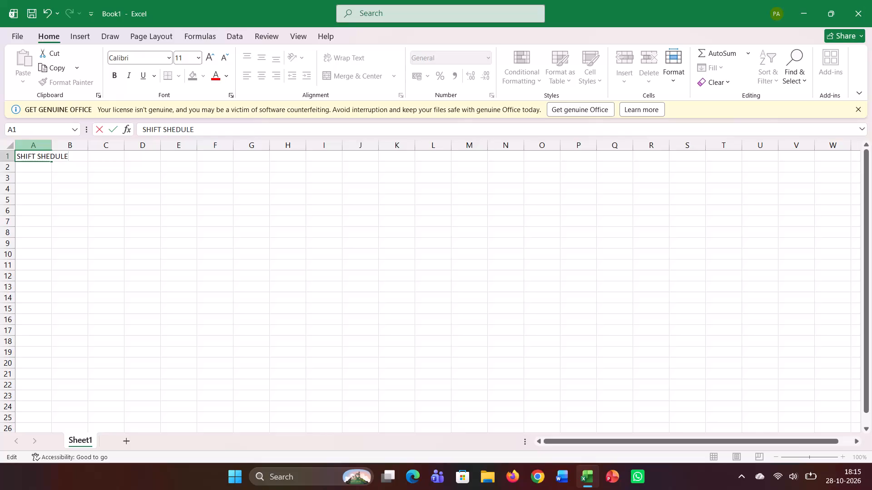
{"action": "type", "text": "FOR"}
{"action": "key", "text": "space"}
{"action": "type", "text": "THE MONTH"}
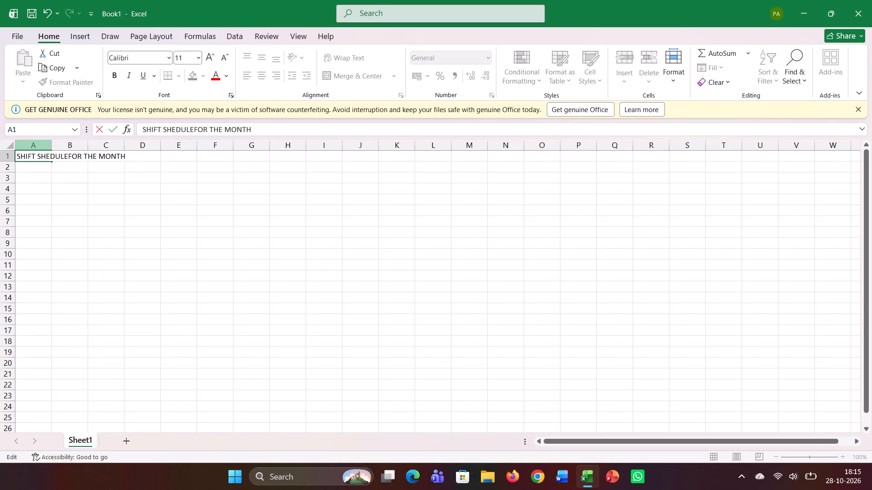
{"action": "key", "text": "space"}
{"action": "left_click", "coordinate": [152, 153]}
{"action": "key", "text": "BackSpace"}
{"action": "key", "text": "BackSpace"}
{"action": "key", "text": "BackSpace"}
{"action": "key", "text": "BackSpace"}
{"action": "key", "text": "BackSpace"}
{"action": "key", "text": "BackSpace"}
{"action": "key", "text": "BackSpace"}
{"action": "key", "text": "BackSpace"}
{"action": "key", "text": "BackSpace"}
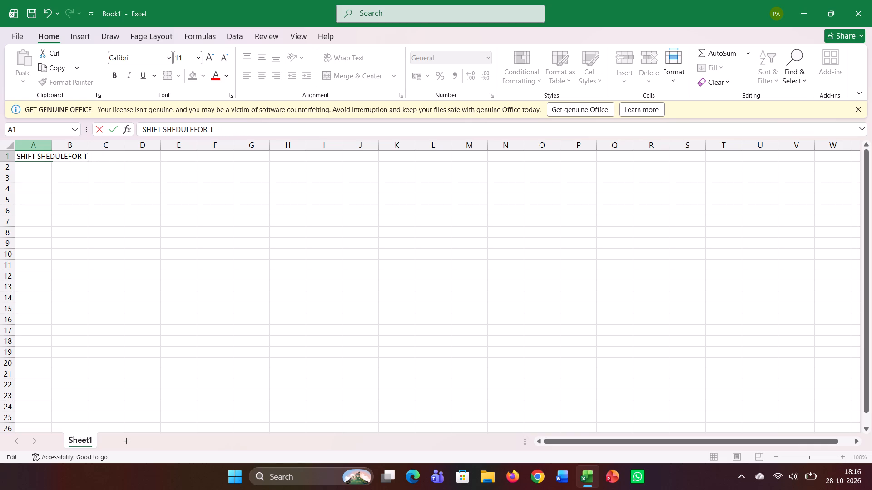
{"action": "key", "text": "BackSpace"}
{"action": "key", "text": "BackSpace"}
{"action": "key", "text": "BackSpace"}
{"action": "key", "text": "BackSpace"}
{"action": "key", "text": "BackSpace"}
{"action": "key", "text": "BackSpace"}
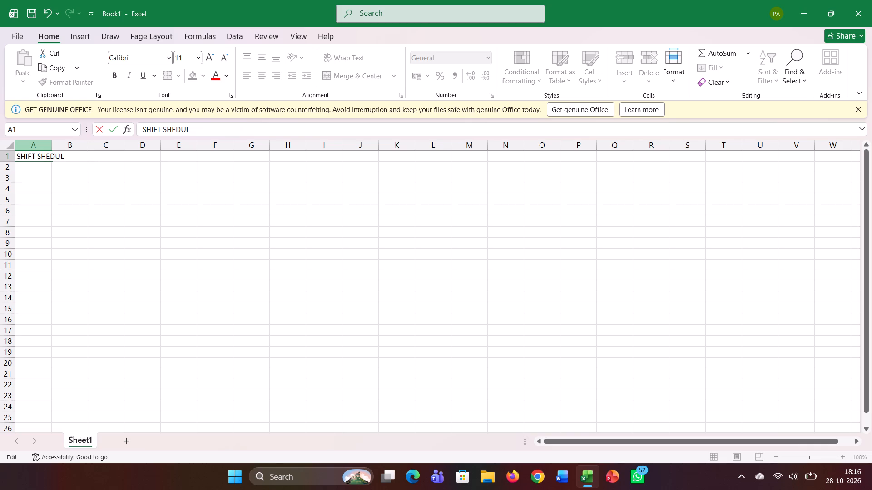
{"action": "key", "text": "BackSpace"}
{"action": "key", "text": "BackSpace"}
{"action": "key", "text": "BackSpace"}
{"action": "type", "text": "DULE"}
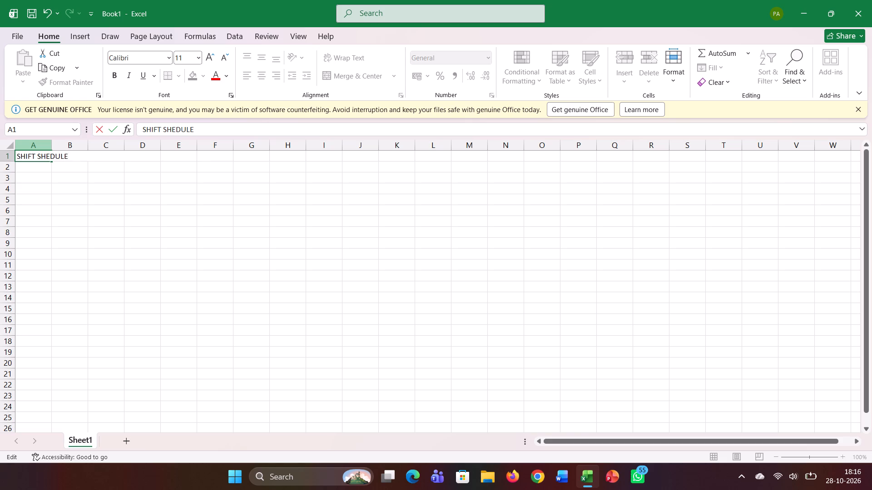
Extend the title in cell A1 with FOR THE MONTH OF NOVEMBER, separated from SHEDULE by a space.
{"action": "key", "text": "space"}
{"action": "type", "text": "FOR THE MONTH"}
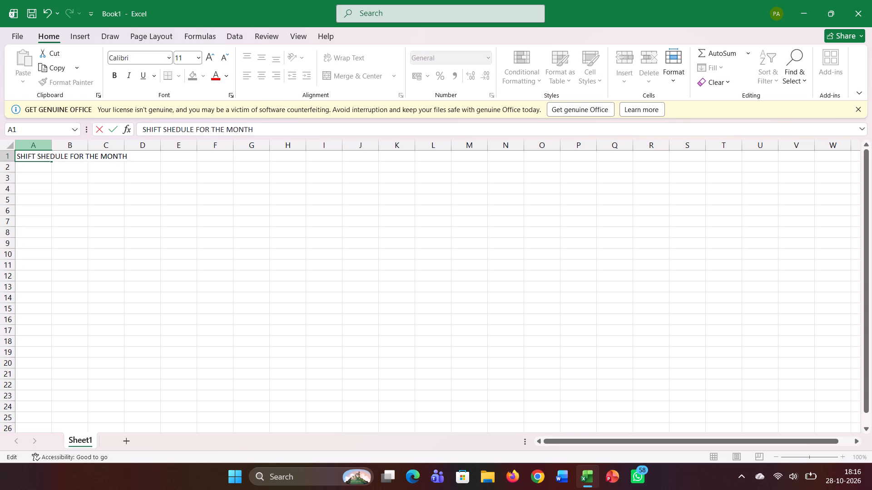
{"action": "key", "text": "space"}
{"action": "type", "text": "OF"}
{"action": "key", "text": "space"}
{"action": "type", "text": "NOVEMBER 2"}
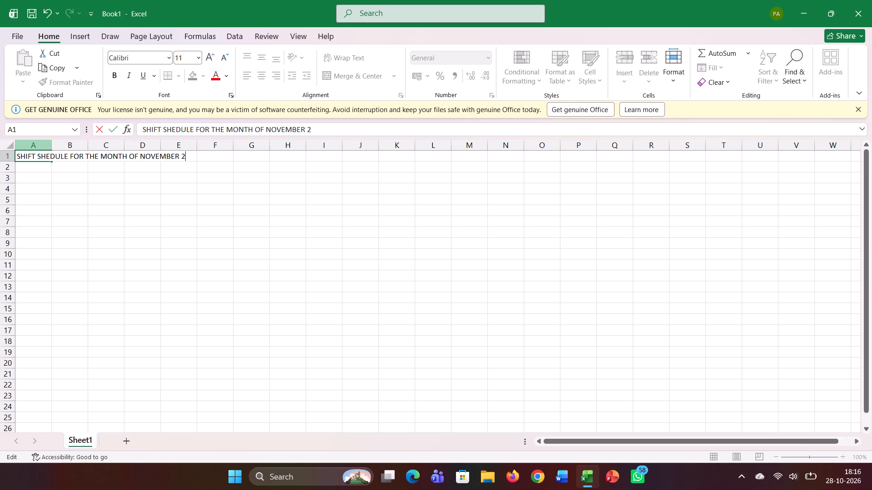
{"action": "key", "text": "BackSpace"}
Add the start date 01/11/2006 after NOVEMBER in the A1 title.
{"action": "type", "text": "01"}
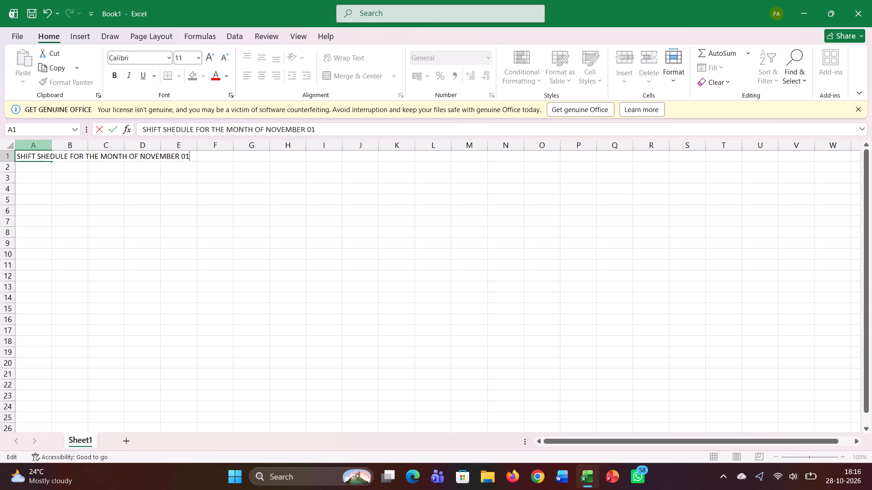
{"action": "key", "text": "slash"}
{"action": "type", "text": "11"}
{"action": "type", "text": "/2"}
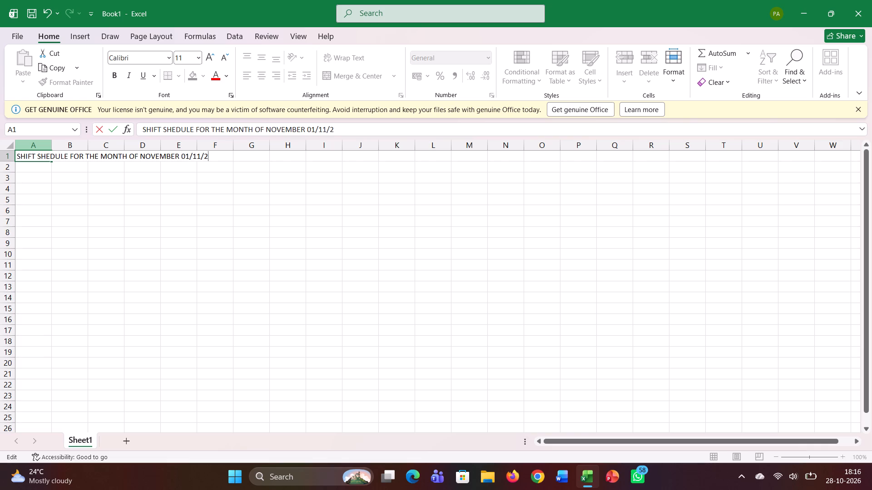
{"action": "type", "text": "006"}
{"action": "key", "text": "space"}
Finish the A1 title with TO 31/11/2026 after the start date and commit the cell.
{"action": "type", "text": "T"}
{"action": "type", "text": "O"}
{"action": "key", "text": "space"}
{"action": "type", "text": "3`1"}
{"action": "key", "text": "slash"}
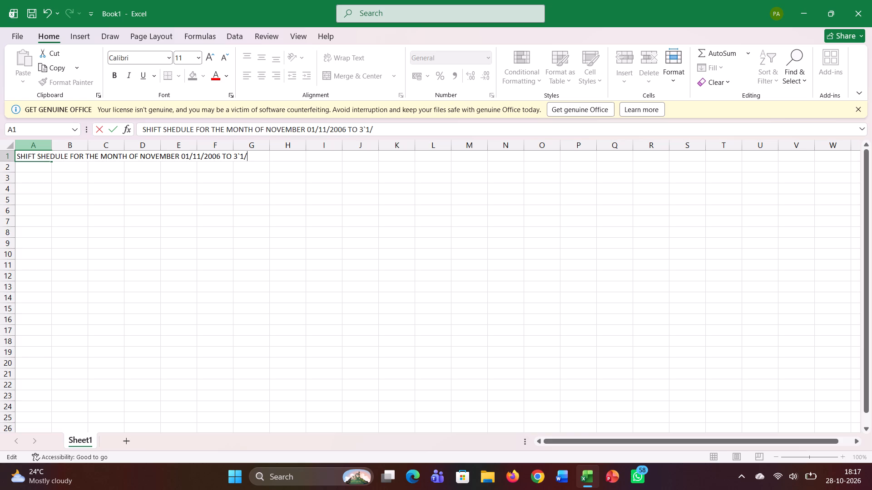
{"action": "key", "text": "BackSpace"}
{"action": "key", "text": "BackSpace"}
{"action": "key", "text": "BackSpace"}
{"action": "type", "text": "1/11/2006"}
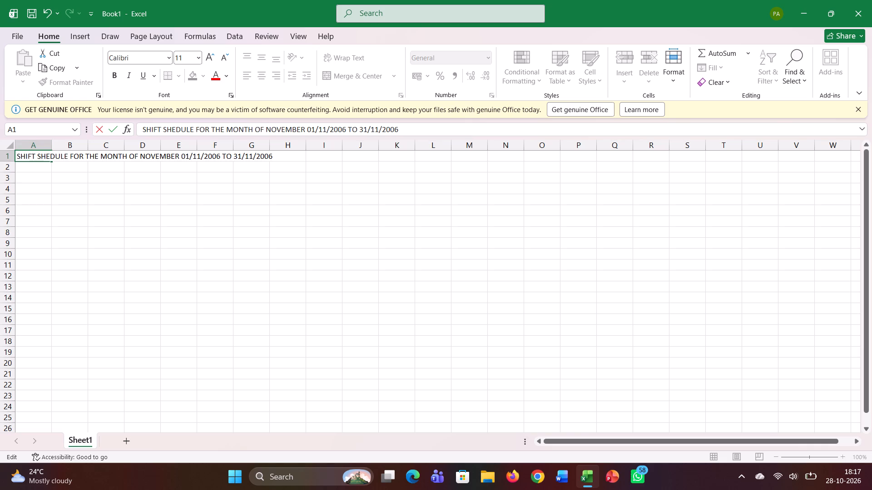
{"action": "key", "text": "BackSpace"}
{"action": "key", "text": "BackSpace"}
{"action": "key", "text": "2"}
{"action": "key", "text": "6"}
{"action": "left_click", "coordinate": [81, 199]}
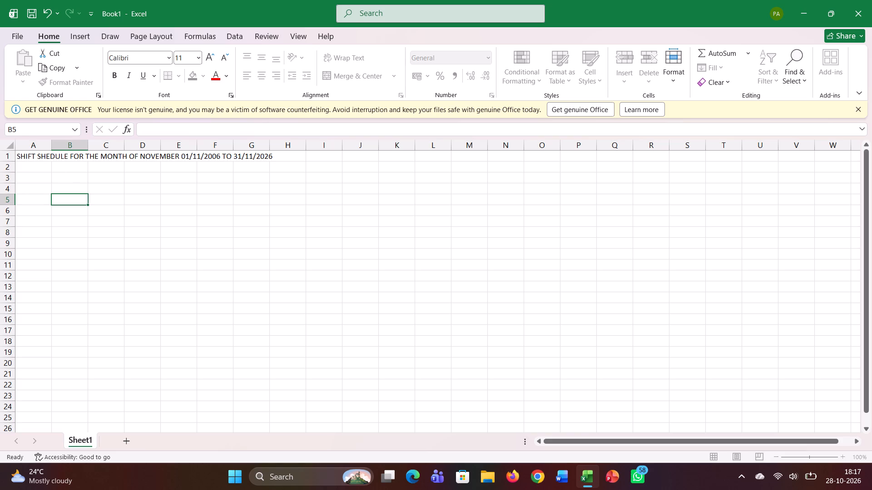
Enter the column headers S/NO, RANK and NAME in cells A2, B2 and C2.
{"action": "left_click", "coordinate": [26, 168]}
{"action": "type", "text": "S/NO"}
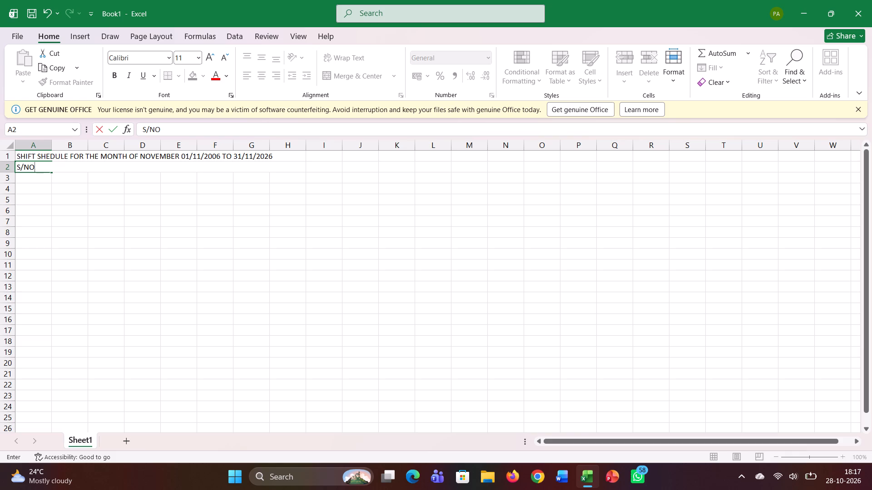
{"action": "left_click_drag", "start_coordinate": [79, 206], "coordinate": [154, 274]}
{"action": "left_click", "coordinate": [154, 274]}
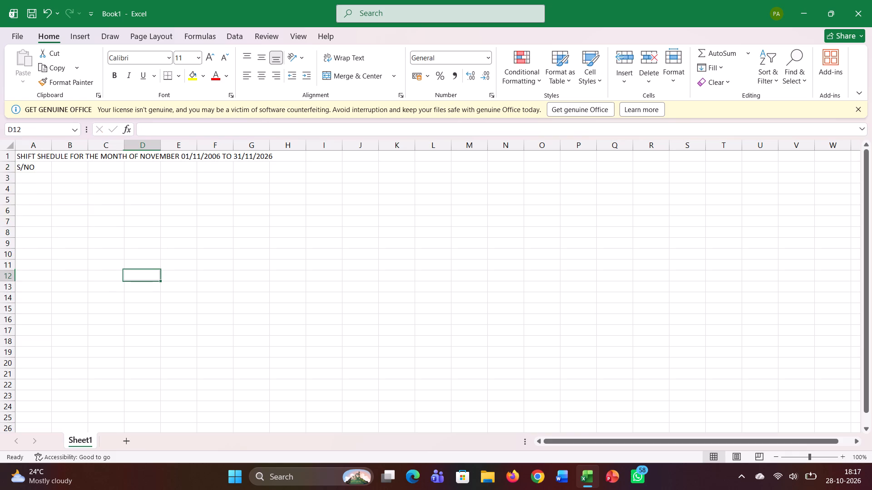
{"action": "left_click", "coordinate": [67, 168]}
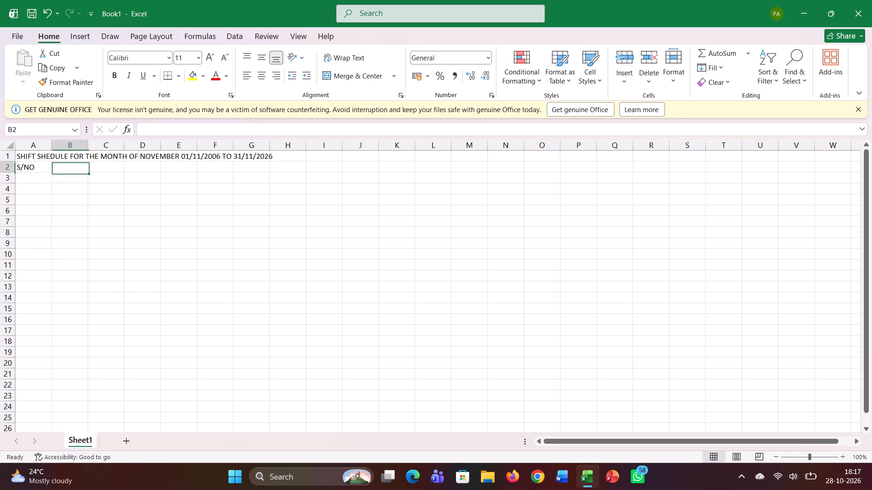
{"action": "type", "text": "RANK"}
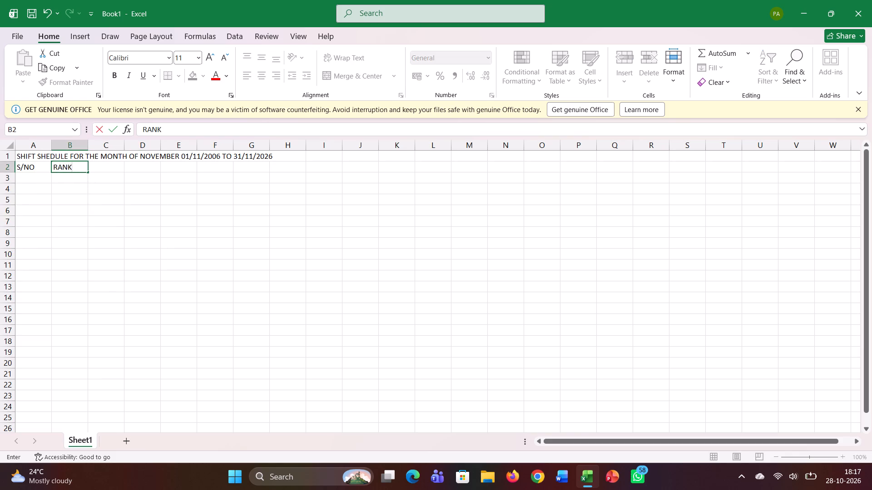
{"action": "left_click", "coordinate": [107, 170]}
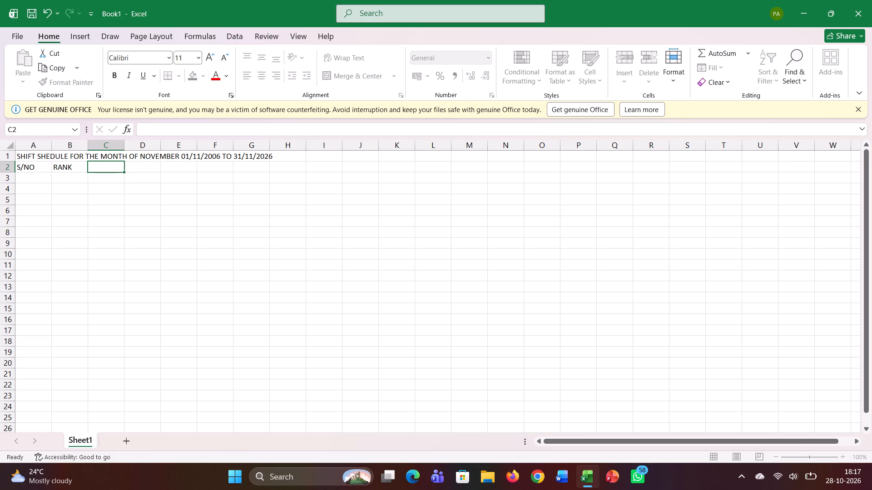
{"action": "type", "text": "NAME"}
{"action": "left_click", "coordinate": [146, 164]}
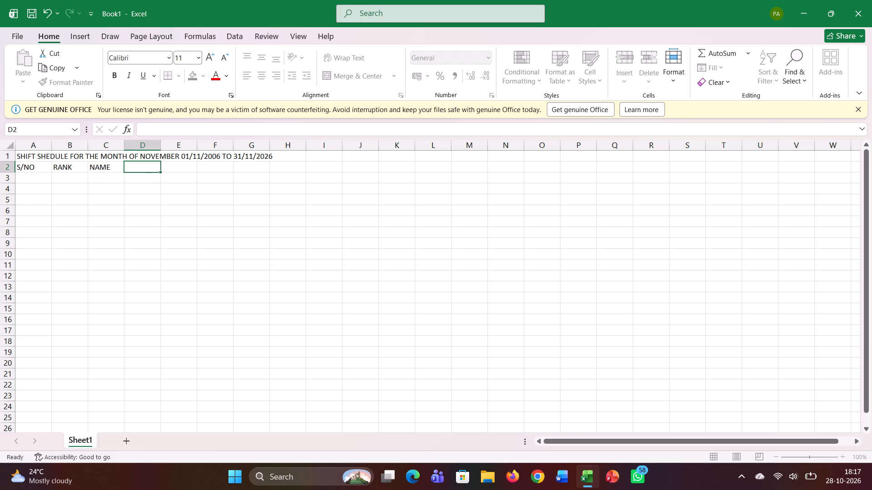
Enter serial number 1 in cell A3 under the S/NO header.
{"action": "left_click", "coordinate": [36, 171]}
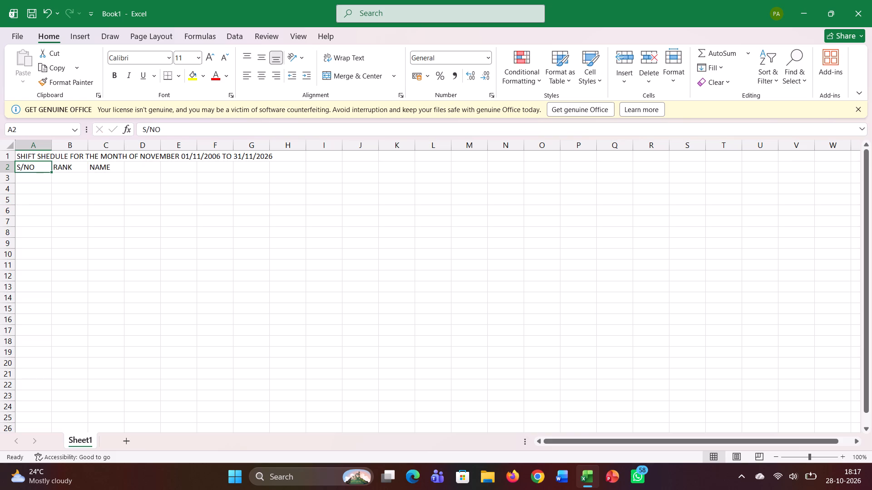
{"action": "left_click", "coordinate": [39, 177]}
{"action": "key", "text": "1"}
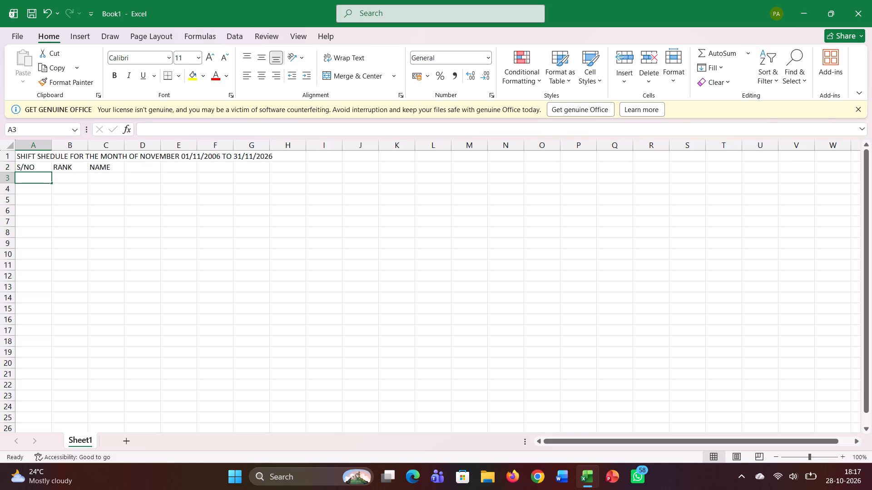
{"action": "key", "text": "Down"}
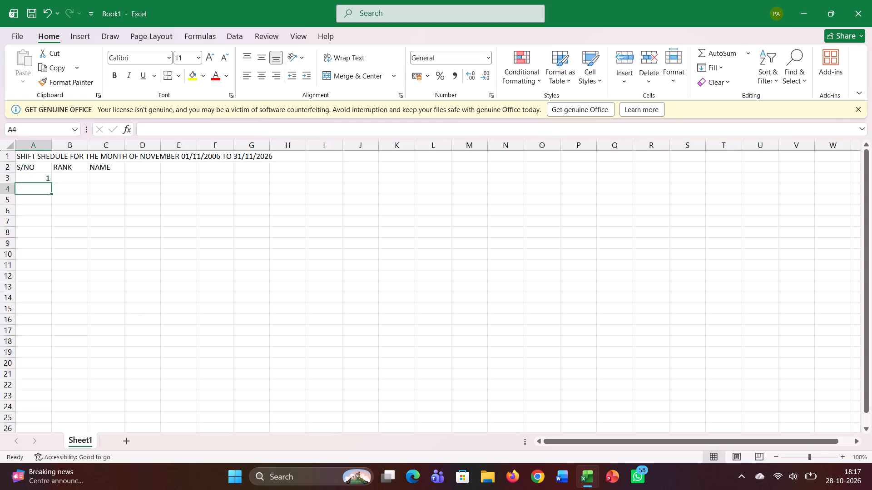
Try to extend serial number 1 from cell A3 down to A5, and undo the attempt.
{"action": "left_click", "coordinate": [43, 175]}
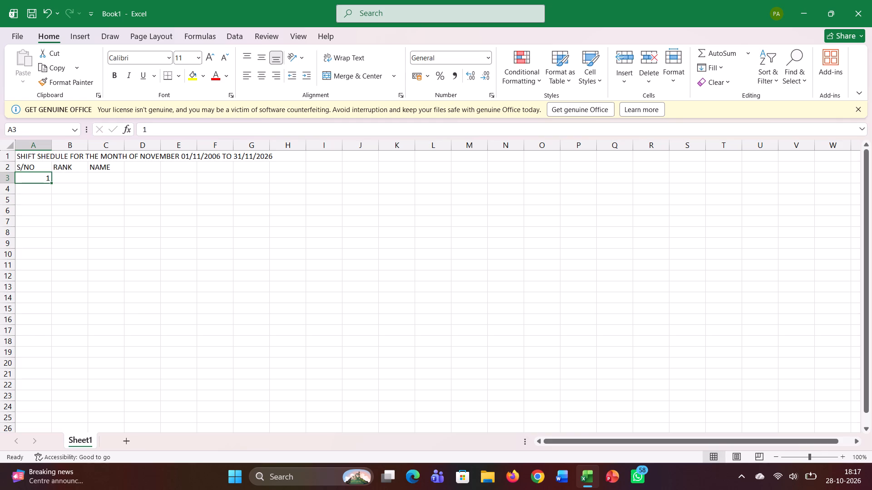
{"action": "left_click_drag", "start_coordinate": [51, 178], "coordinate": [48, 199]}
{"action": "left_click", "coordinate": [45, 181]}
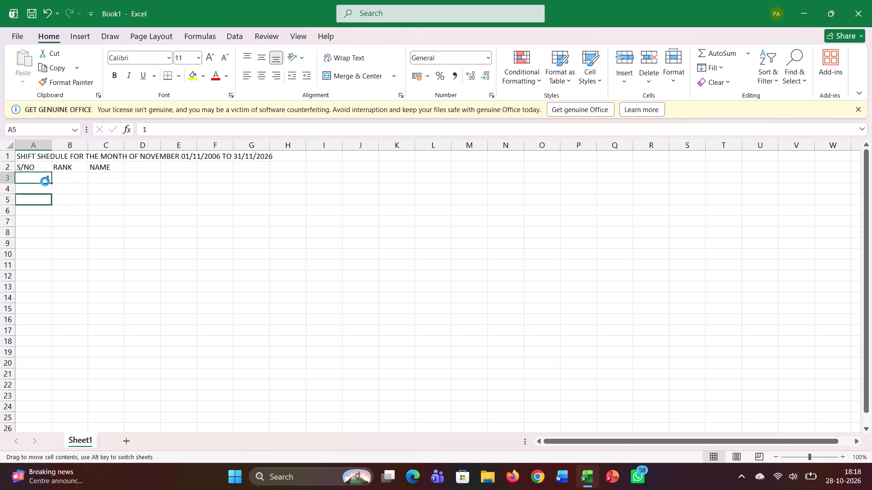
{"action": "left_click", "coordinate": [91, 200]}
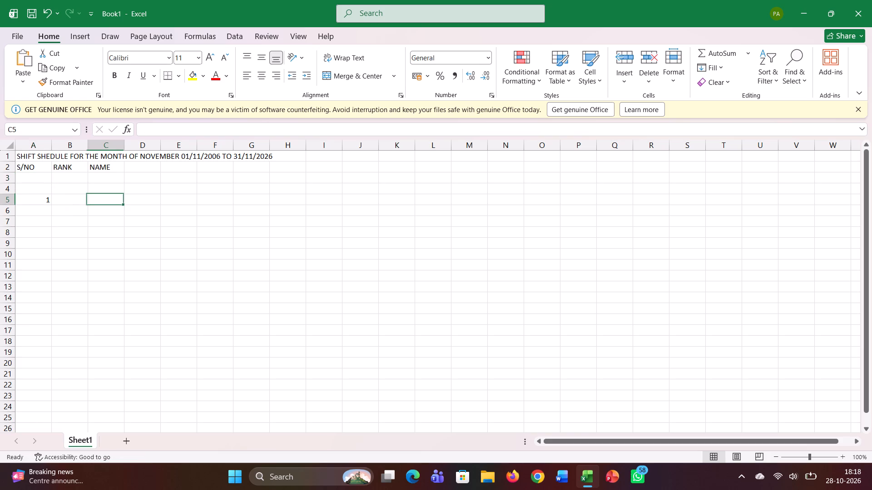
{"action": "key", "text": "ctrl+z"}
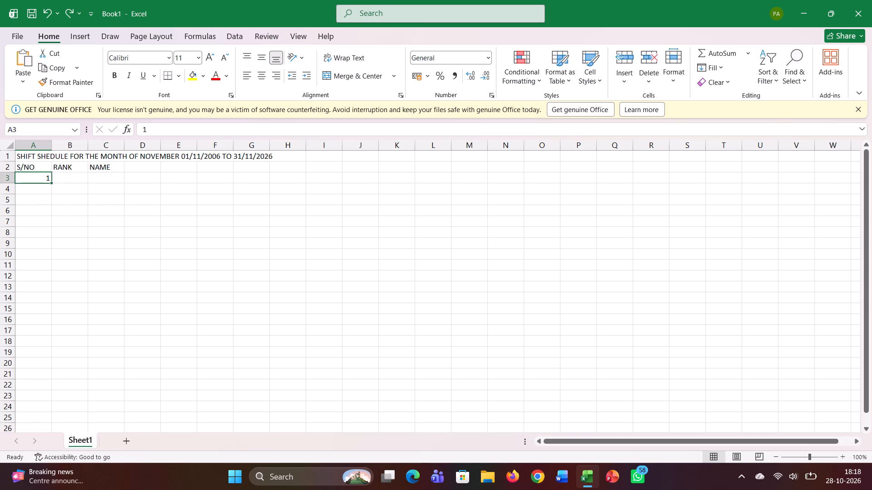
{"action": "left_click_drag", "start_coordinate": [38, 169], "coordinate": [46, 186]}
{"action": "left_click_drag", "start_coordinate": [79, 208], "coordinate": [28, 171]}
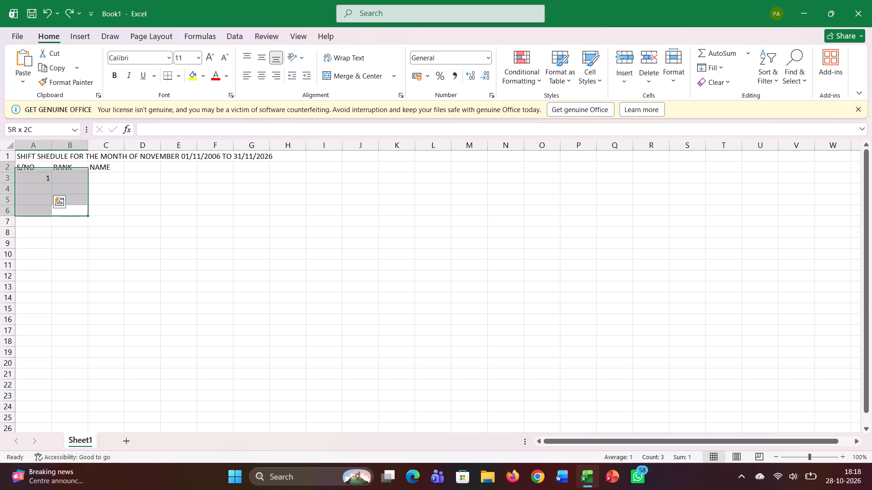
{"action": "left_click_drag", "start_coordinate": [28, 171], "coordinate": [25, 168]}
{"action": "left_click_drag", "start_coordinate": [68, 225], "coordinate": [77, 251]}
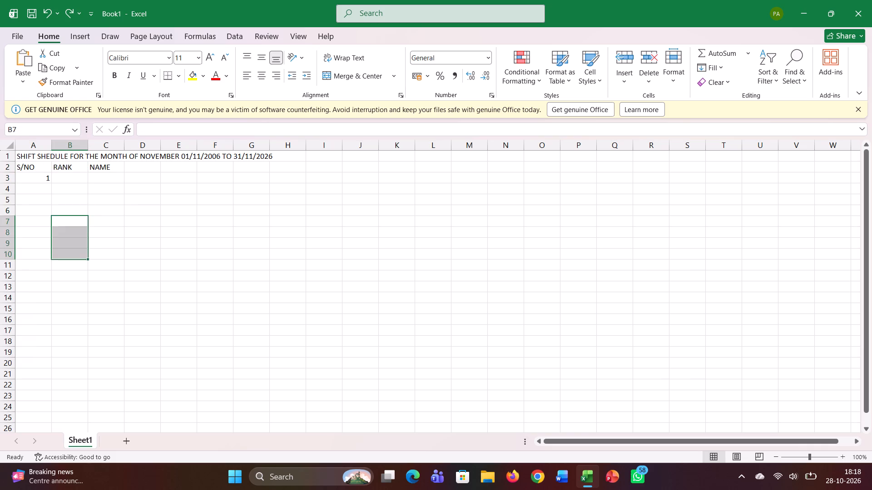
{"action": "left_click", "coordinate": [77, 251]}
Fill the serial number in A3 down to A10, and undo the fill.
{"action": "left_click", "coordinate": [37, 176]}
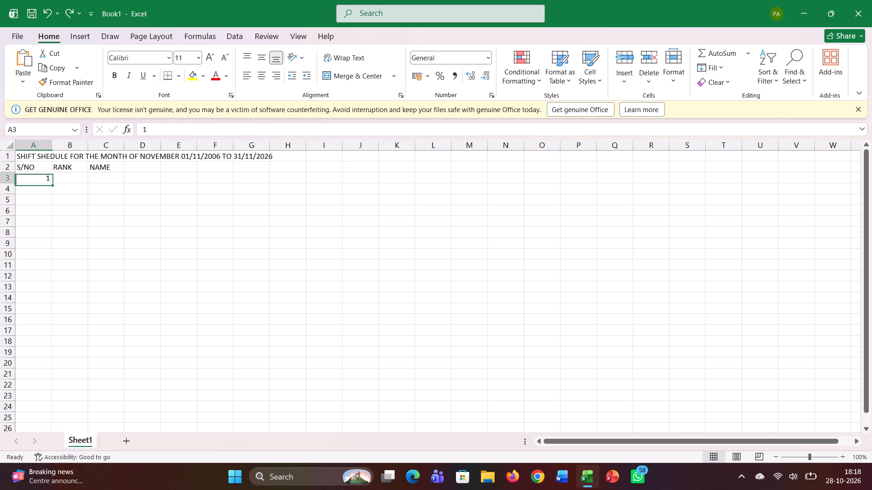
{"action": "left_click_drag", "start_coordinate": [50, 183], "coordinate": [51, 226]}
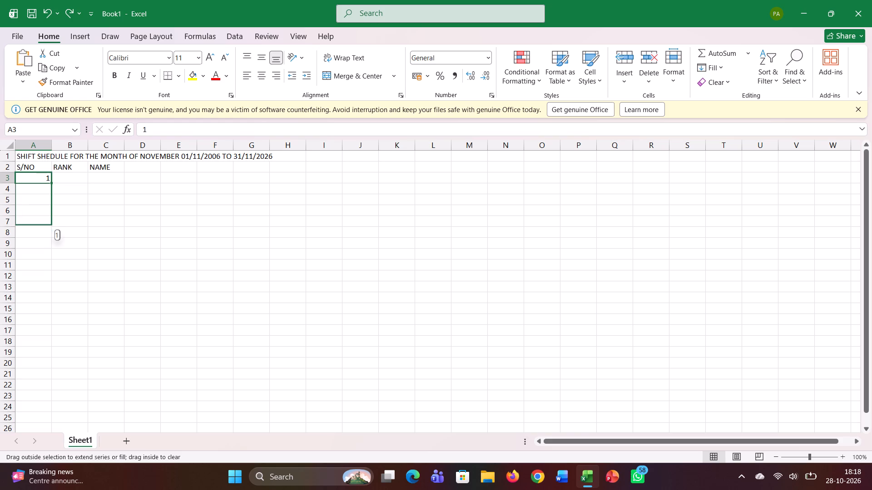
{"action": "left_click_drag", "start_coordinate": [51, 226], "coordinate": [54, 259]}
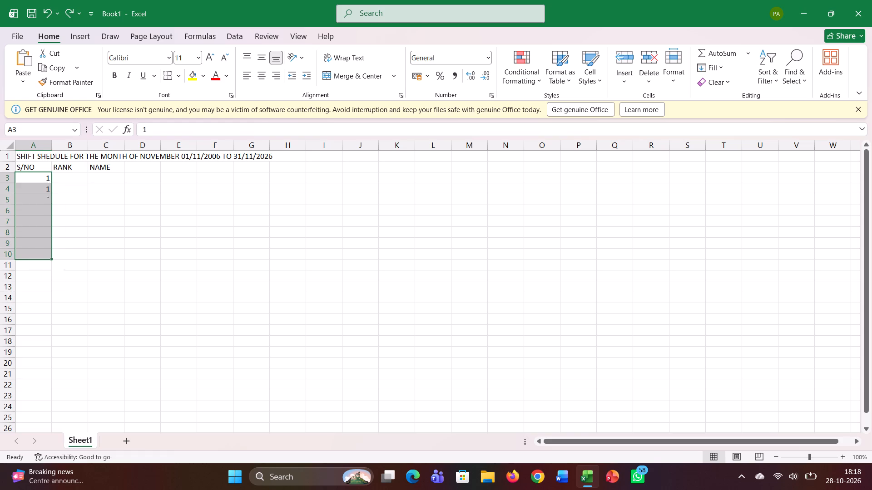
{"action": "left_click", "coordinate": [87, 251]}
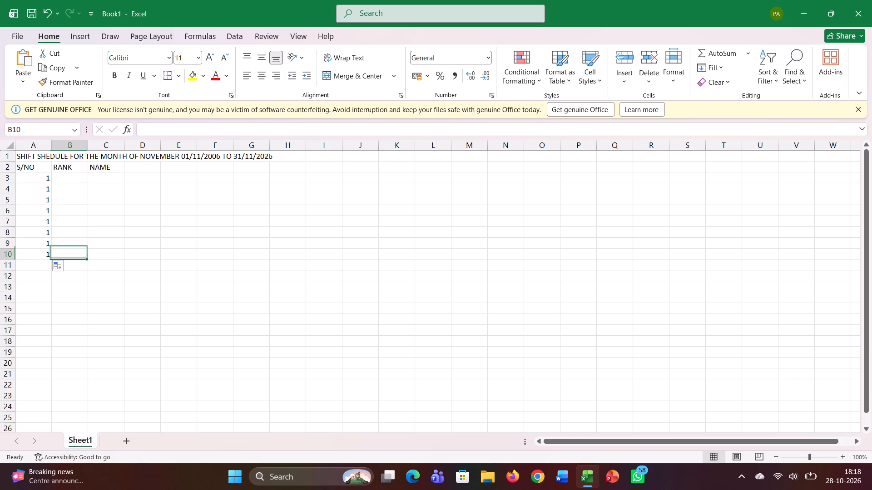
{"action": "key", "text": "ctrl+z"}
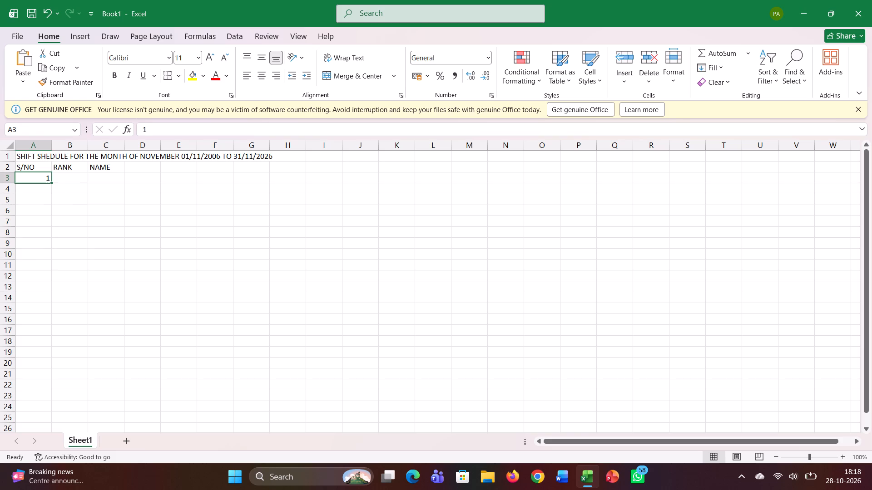
Enter serial number 2 in cell A4.
{"action": "left_click", "coordinate": [41, 186]}
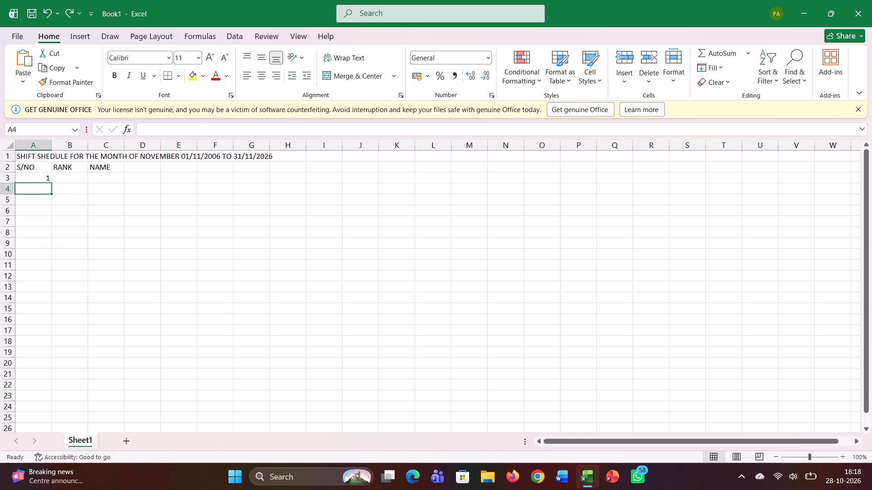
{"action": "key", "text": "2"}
{"action": "left_click", "coordinate": [121, 202]}
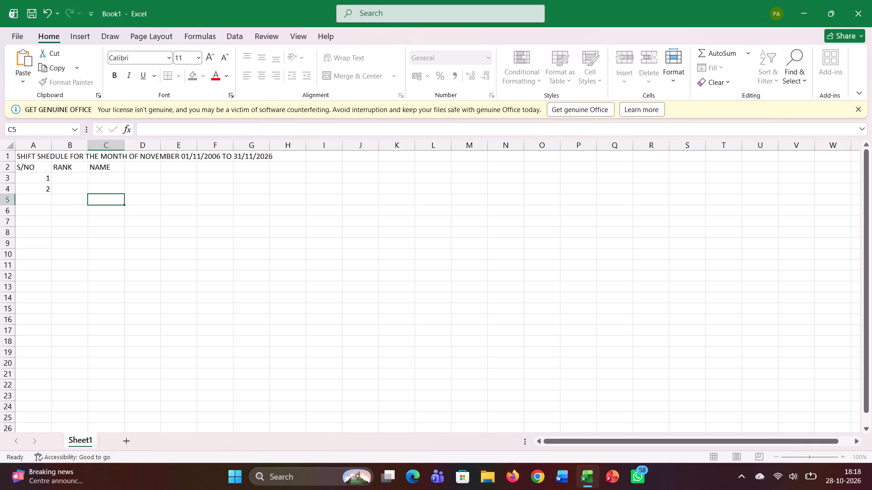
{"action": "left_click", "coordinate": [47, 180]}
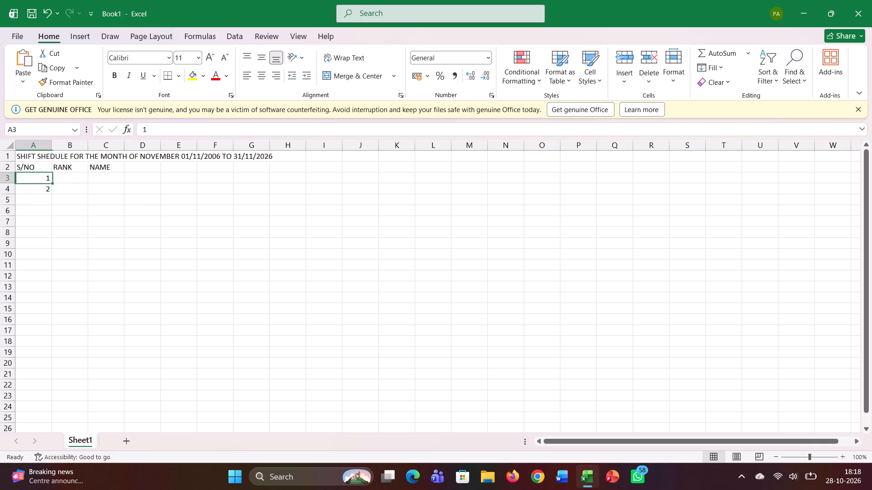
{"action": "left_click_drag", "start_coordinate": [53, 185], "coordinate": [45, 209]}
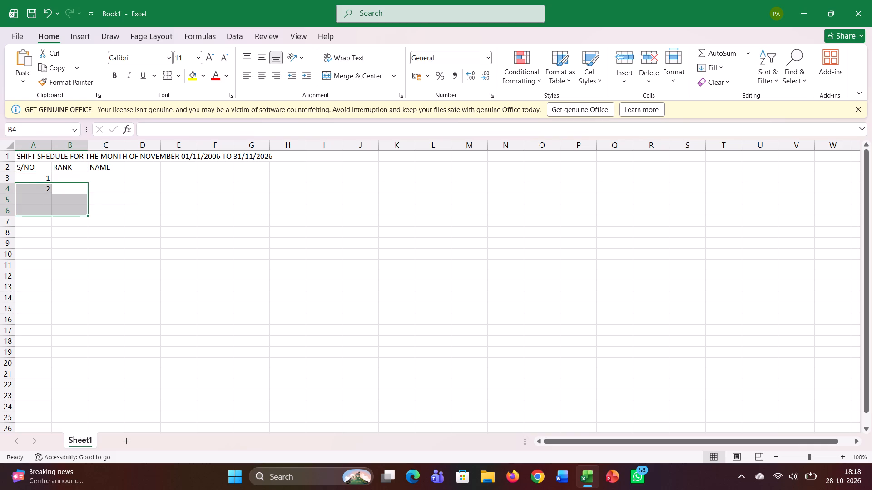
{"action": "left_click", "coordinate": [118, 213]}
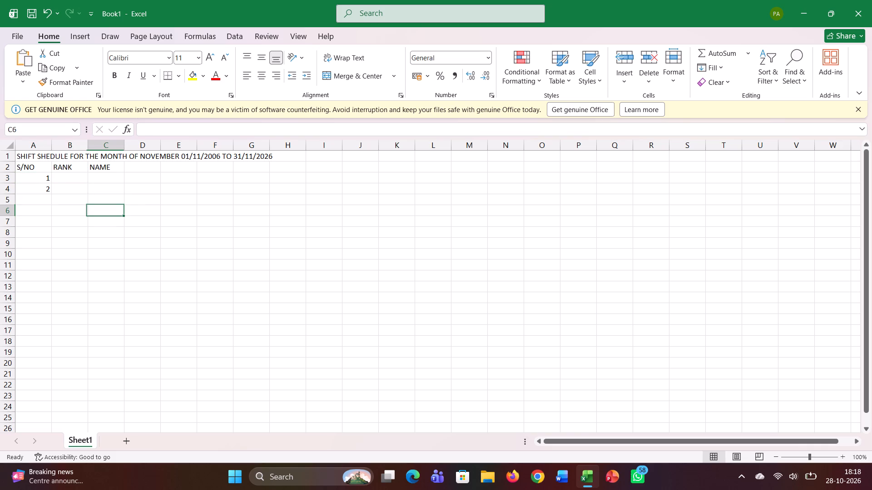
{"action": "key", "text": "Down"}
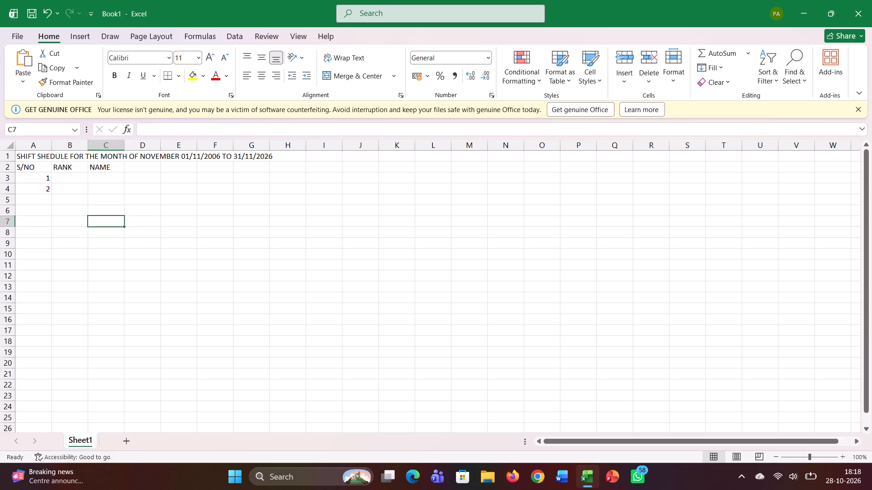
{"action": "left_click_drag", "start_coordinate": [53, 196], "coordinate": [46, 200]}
Enter serial number 3 in cell A5.
{"action": "left_click", "coordinate": [46, 200]}
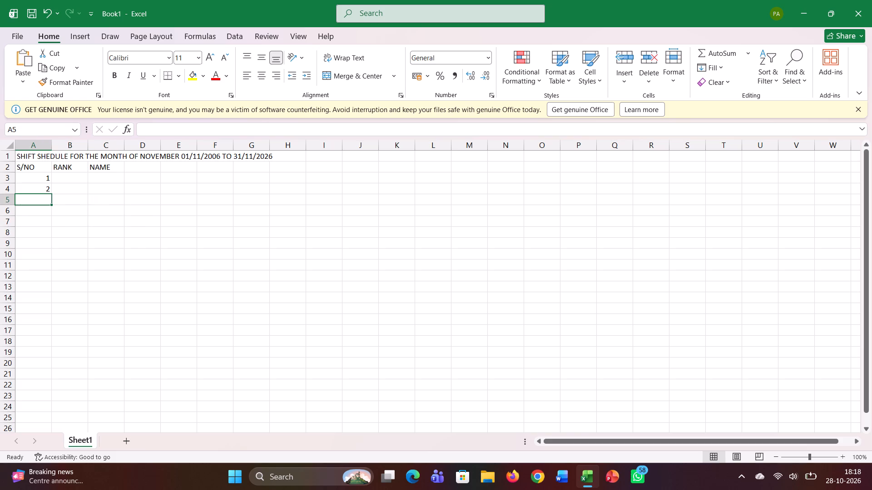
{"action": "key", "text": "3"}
{"action": "key", "text": "Down"}
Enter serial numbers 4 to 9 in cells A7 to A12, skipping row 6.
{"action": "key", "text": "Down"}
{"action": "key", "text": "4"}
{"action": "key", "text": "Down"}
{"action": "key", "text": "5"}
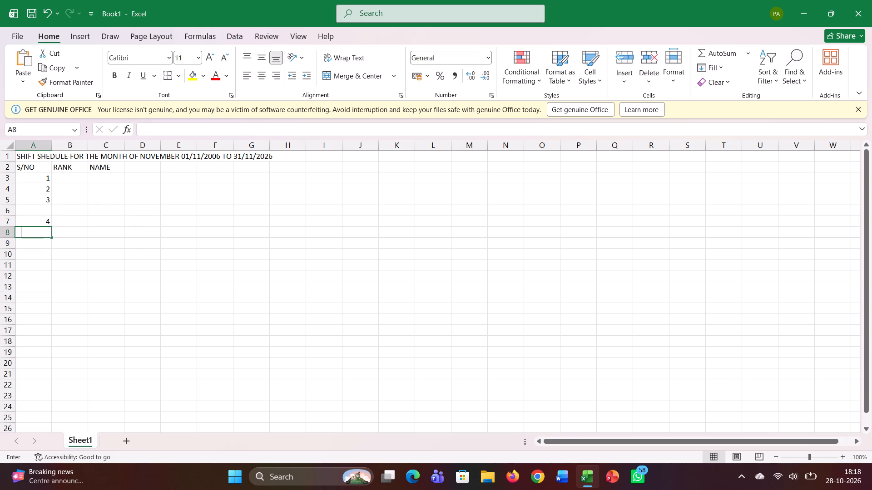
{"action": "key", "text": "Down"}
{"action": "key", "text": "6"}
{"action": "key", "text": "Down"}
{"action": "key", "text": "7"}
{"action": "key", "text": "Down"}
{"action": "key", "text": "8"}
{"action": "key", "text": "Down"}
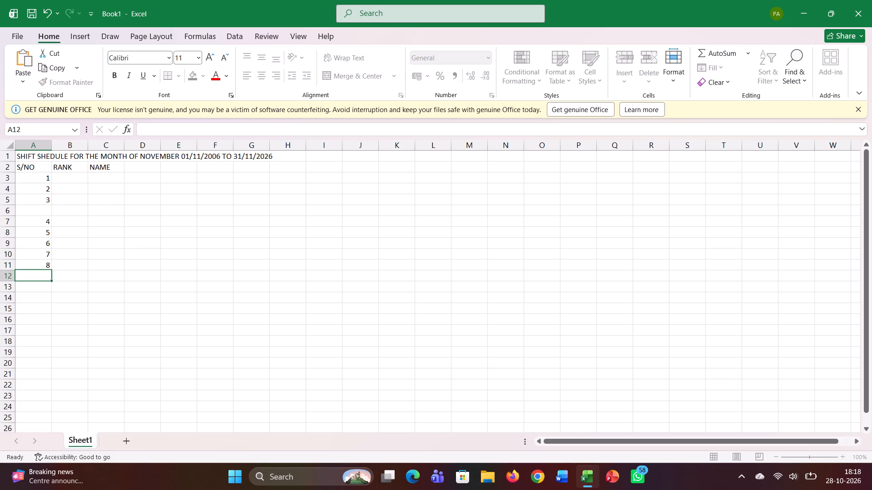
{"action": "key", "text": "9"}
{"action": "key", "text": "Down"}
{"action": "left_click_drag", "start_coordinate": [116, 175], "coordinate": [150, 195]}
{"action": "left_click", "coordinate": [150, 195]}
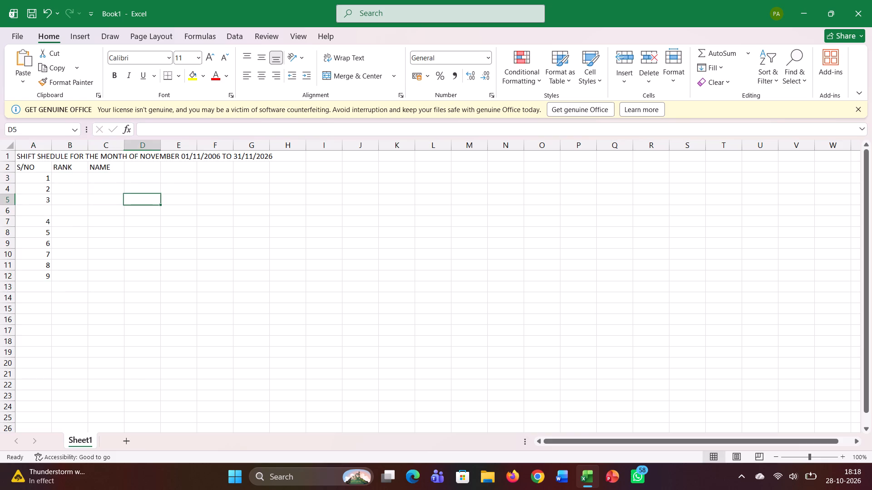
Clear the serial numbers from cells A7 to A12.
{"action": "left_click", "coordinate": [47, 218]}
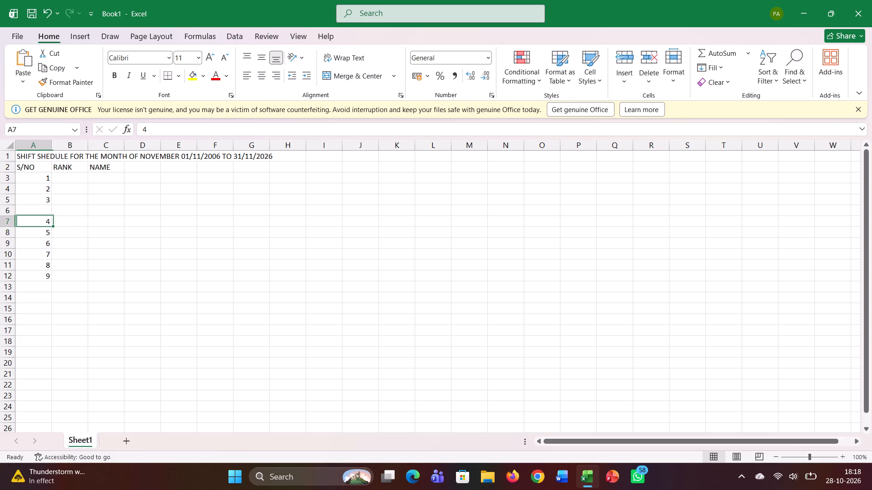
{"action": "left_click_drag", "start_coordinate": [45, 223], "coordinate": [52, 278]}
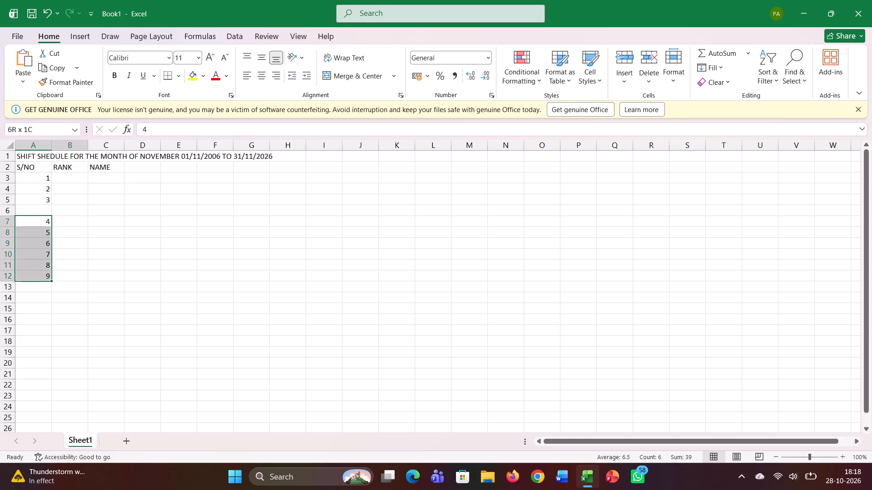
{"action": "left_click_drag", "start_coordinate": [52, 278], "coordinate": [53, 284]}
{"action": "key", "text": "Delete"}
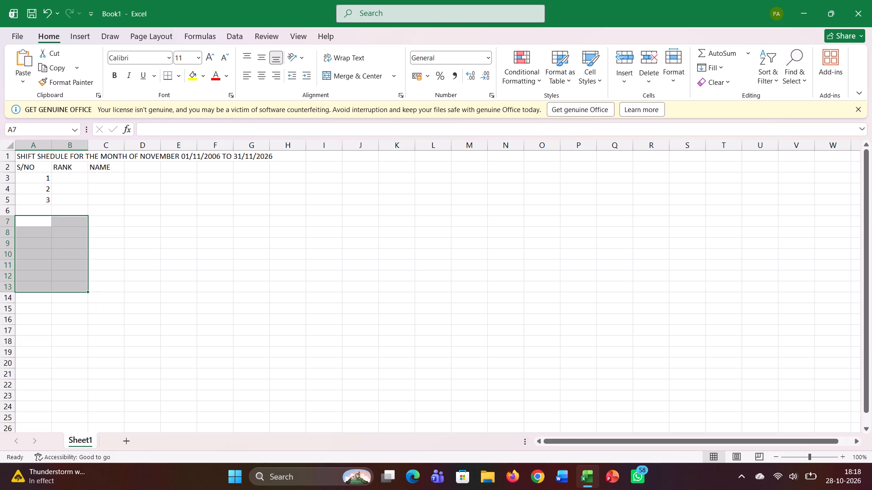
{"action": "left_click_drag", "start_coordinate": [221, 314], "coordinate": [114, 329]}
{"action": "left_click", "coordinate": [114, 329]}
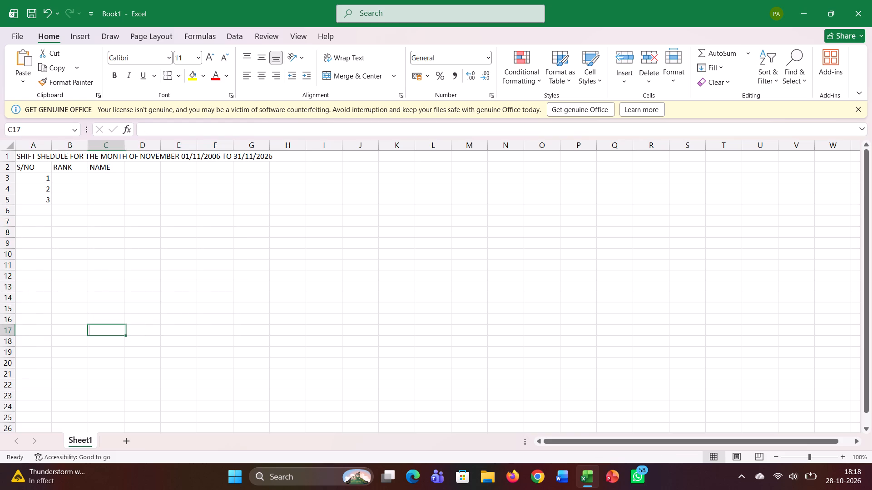
Enter serial numbers 4 to 9 in cells A6 to A11, directly below serial number 3.
{"action": "left_click", "coordinate": [45, 212]}
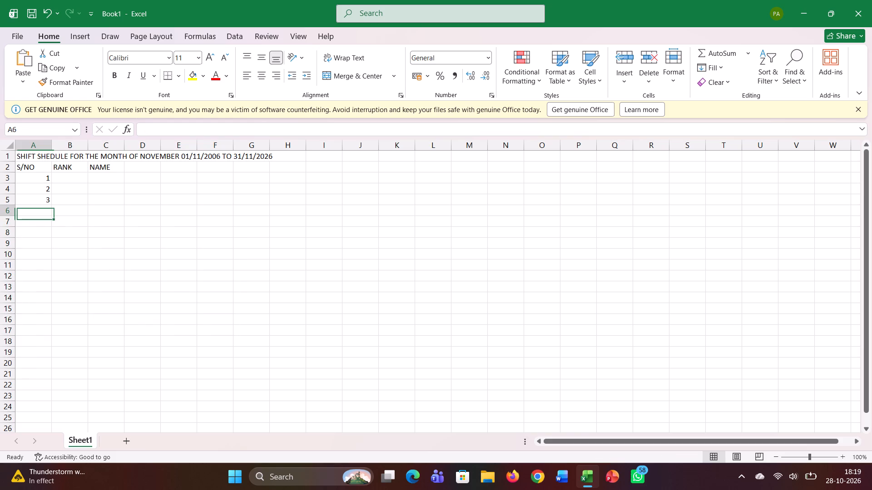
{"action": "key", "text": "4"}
{"action": "key", "text": "Down"}
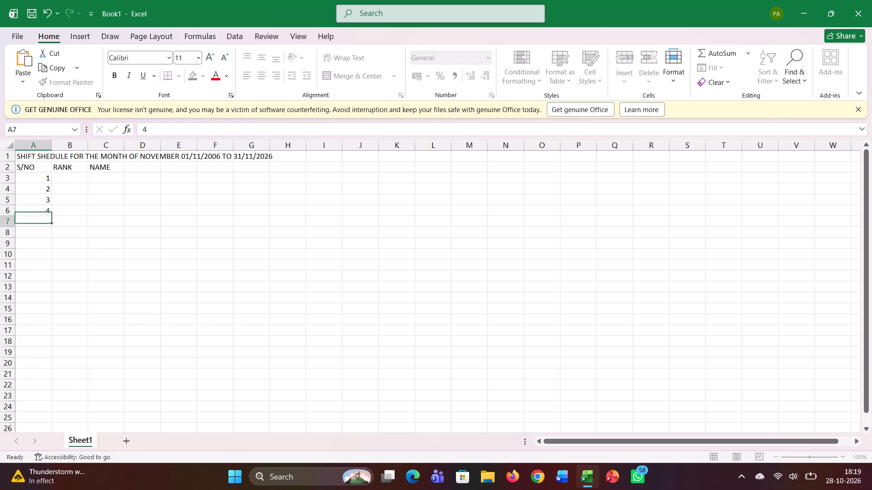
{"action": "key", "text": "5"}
{"action": "key", "text": "Down"}
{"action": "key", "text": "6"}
{"action": "key", "text": "Down"}
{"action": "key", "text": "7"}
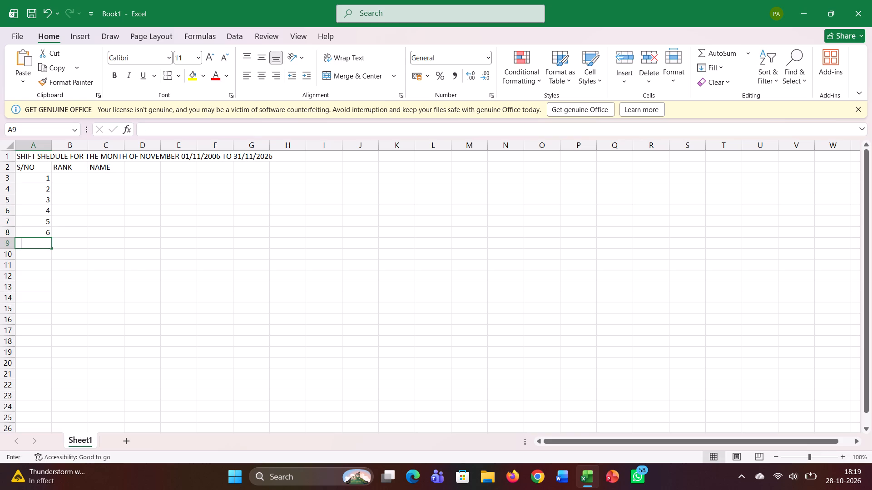
{"action": "key", "text": "Down"}
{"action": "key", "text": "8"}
{"action": "key", "text": "Down"}
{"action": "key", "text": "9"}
{"action": "key", "text": "Down"}
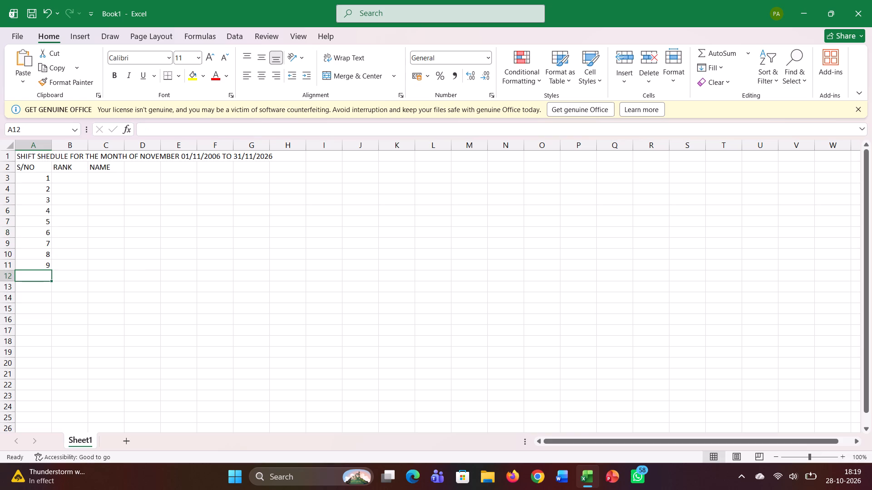
{"action": "left_click", "coordinate": [129, 207]}
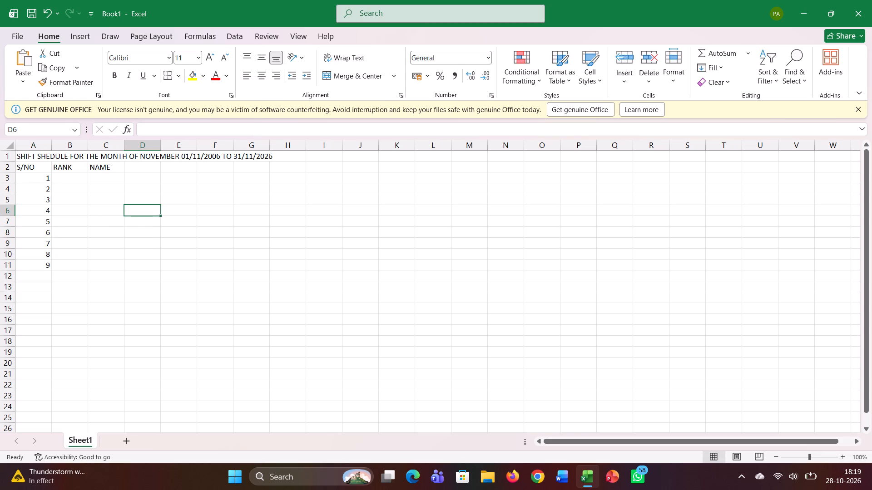
Enter the rank I/C in cell B3 for serial number 1 and L/G in cell B4 for serial number 2.
{"action": "left_click", "coordinate": [66, 180]}
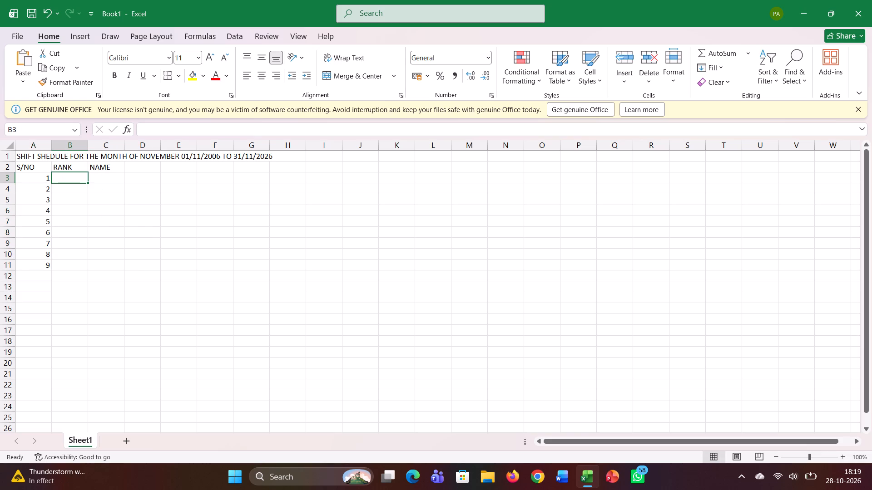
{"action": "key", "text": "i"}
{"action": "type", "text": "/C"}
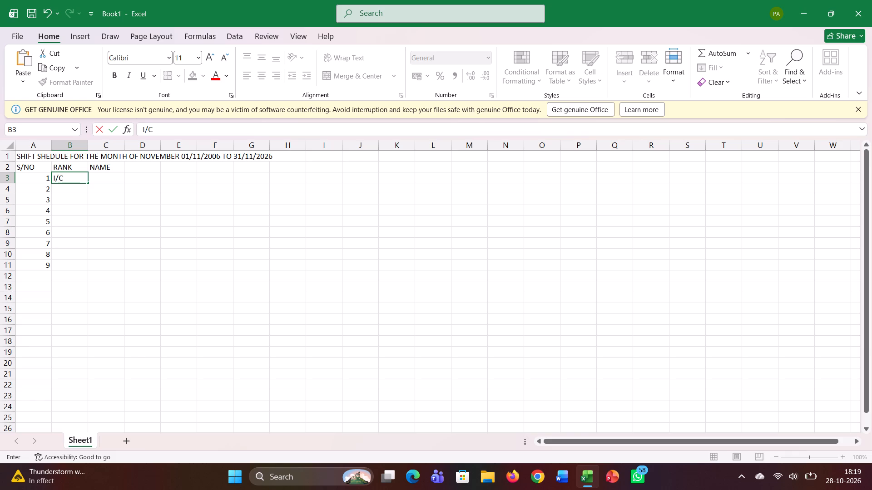
{"action": "left_click", "coordinate": [64, 190]}
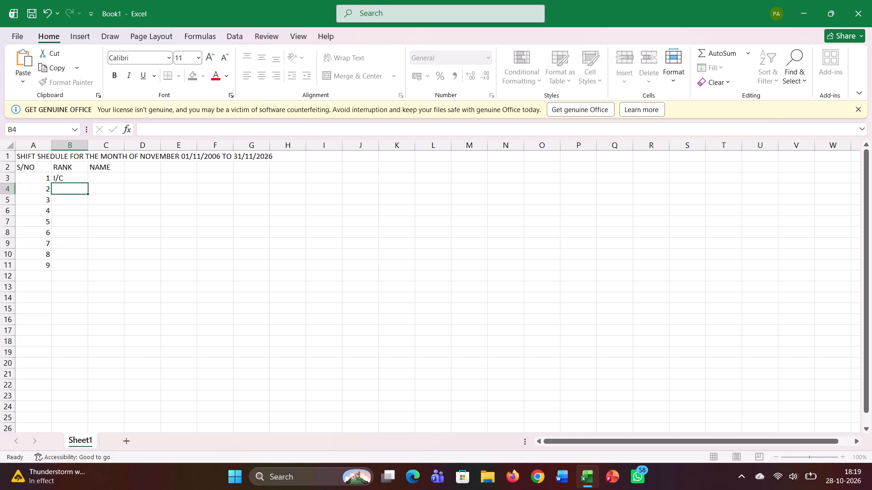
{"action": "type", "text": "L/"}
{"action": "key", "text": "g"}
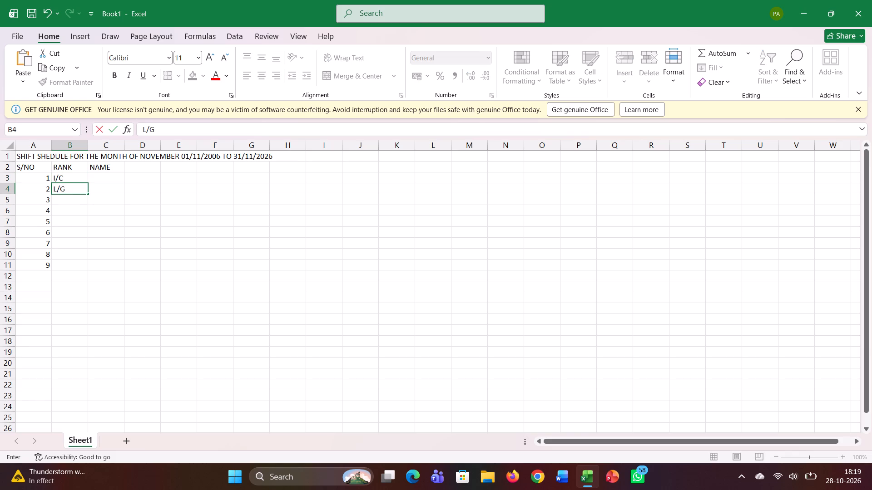
Enter the rank S/G in cells B5 to B11 for serial numbers 3 to 9.
{"action": "left_click", "coordinate": [65, 200]}
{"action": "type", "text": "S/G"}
{"action": "left_click", "coordinate": [57, 212]}
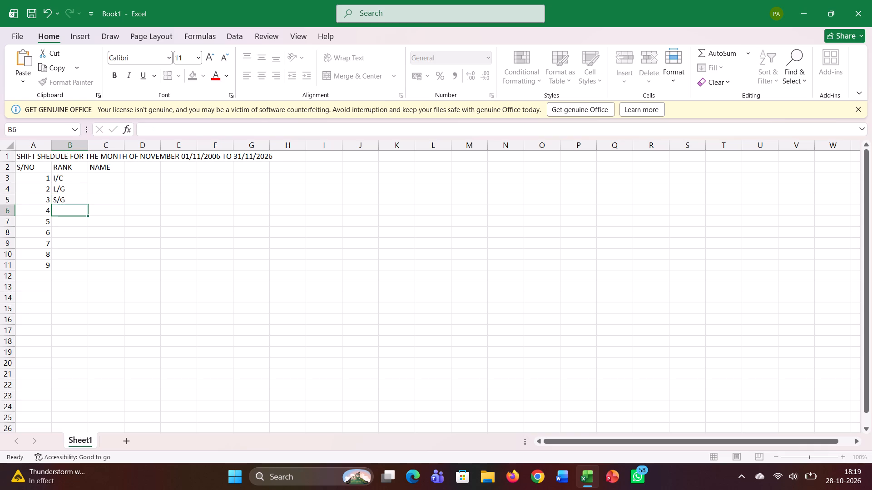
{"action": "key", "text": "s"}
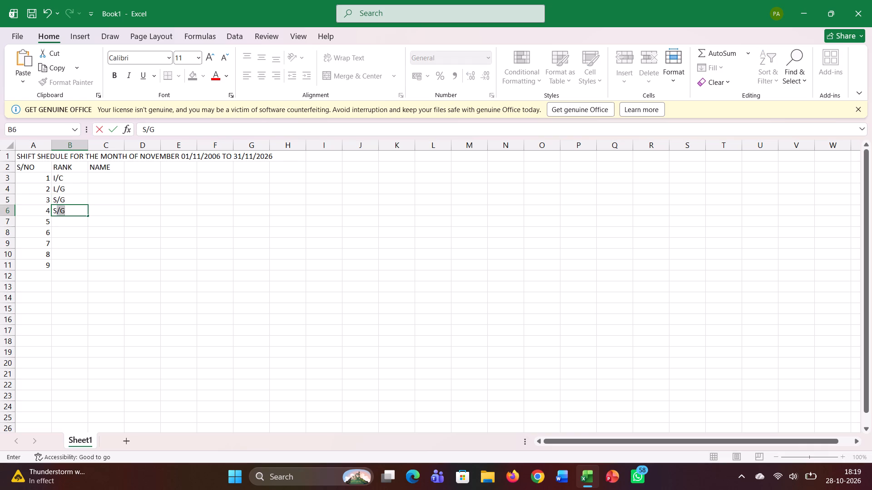
{"action": "left_click", "coordinate": [57, 219]}
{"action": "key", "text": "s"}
{"action": "left_click", "coordinate": [59, 235]}
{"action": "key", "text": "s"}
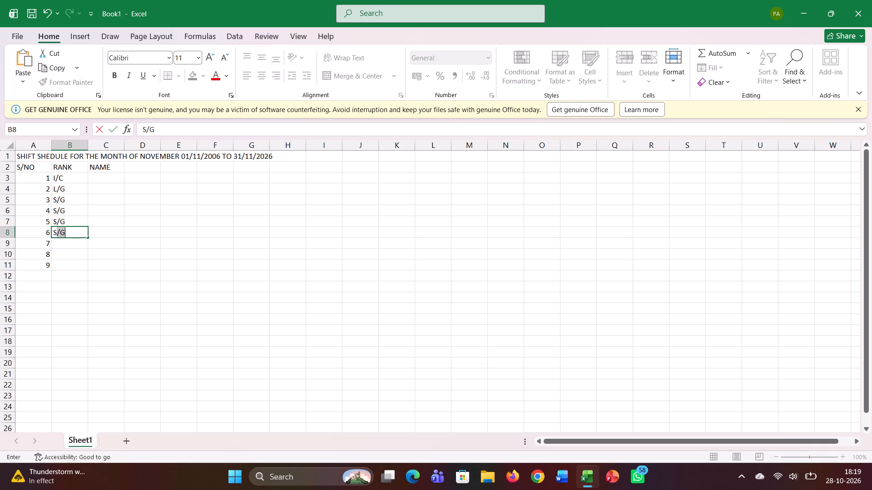
{"action": "left_click", "coordinate": [58, 242]}
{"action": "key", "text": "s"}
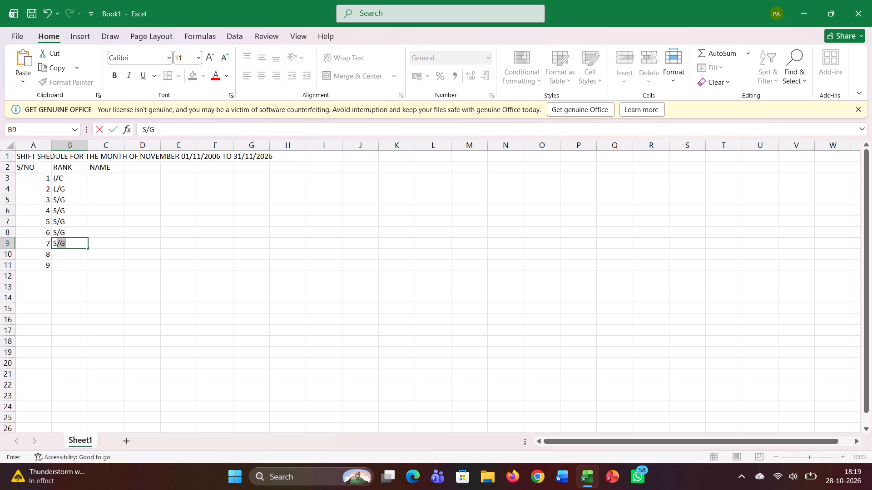
{"action": "left_click", "coordinate": [60, 256]}
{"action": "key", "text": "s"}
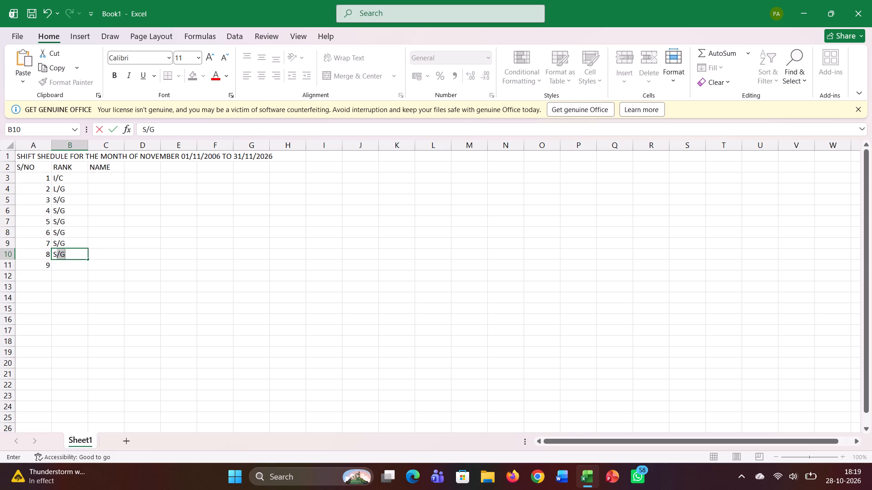
{"action": "left_click", "coordinate": [60, 266]}
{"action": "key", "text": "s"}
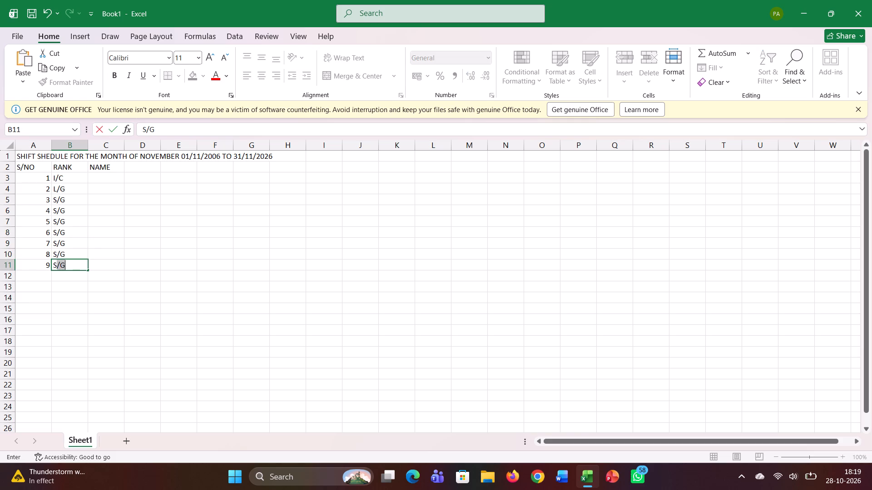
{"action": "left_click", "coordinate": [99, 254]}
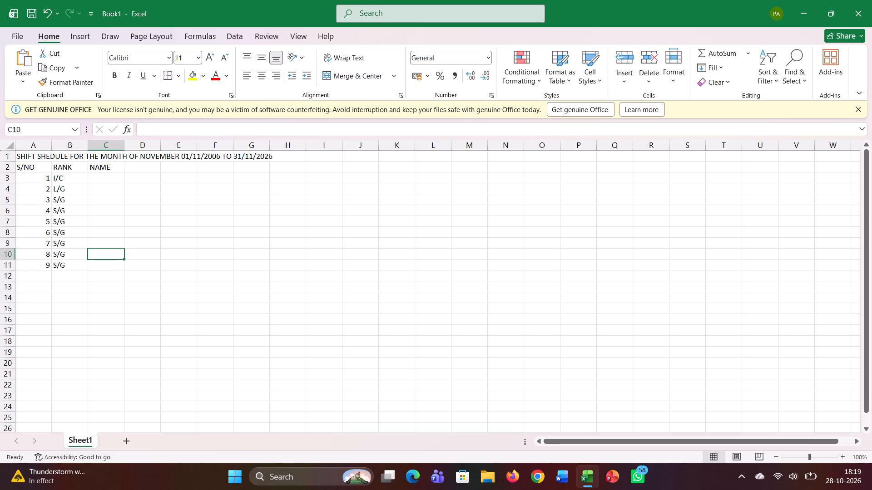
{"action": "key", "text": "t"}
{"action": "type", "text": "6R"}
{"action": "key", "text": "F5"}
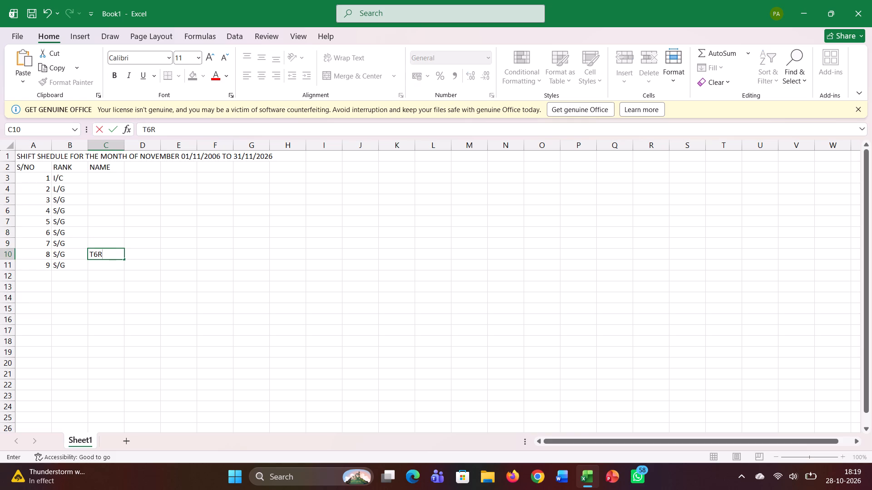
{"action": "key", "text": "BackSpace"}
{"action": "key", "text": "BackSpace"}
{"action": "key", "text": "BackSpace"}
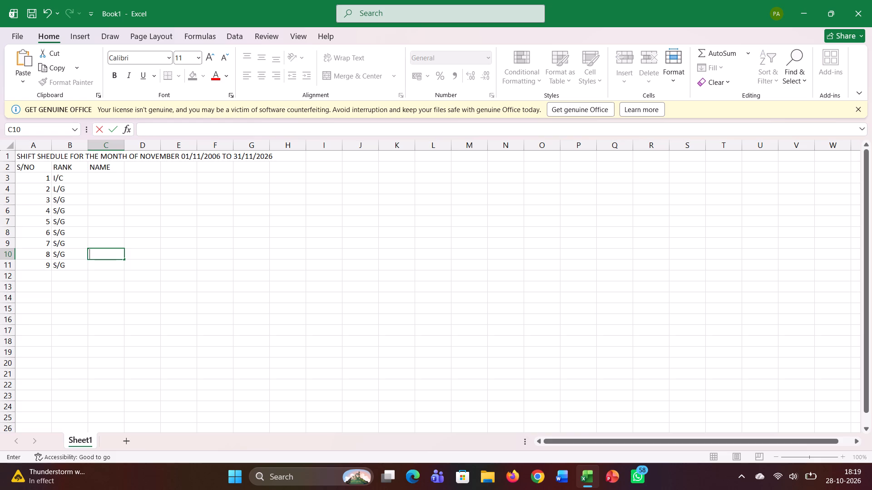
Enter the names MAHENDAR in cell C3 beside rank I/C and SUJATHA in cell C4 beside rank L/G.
{"action": "left_click", "coordinate": [104, 180]}
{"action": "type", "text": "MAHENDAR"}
{"action": "left_click", "coordinate": [132, 210]}
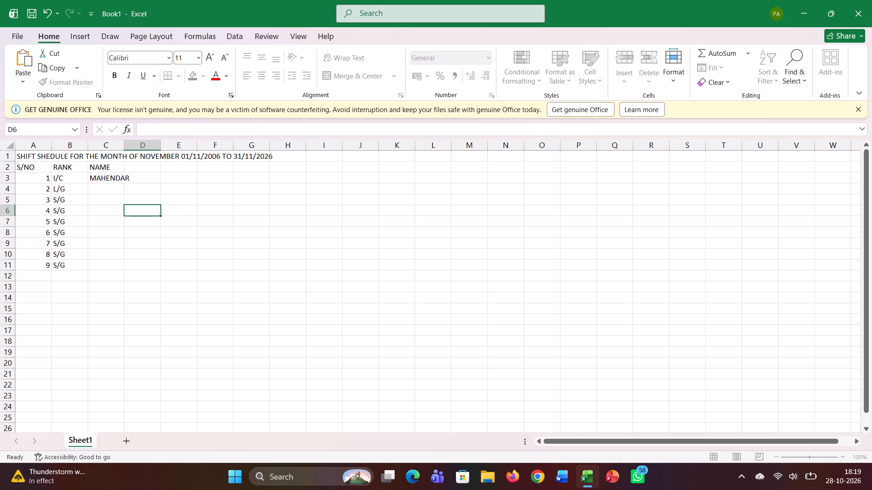
{"action": "left_click", "coordinate": [105, 187]}
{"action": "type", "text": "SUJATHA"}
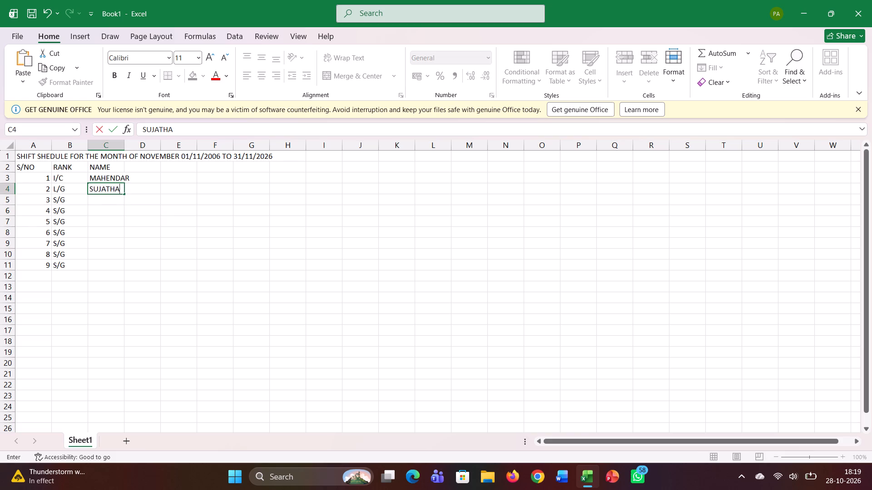
Enter the first S/G person's full name in cell C5, beside serial number 3.
{"action": "left_click", "coordinate": [109, 203]}
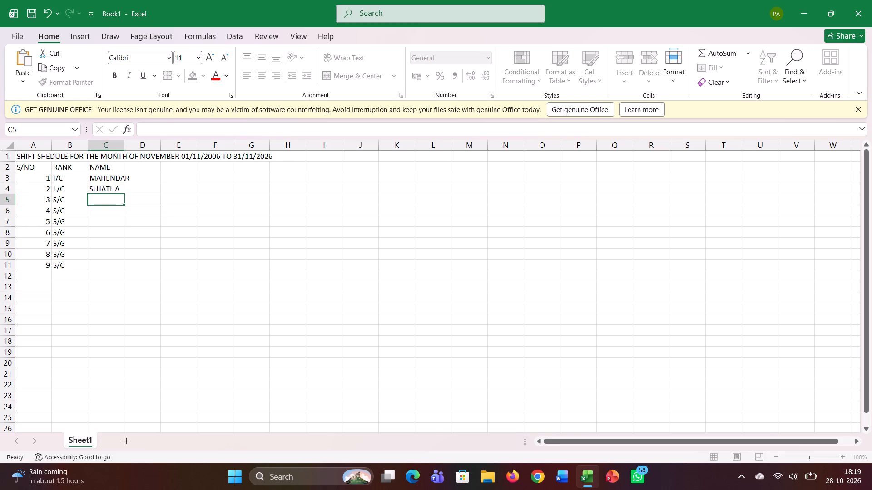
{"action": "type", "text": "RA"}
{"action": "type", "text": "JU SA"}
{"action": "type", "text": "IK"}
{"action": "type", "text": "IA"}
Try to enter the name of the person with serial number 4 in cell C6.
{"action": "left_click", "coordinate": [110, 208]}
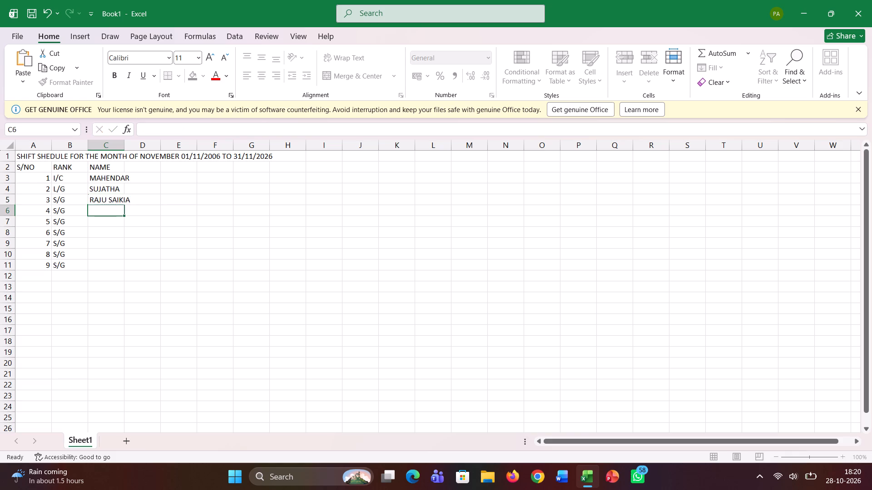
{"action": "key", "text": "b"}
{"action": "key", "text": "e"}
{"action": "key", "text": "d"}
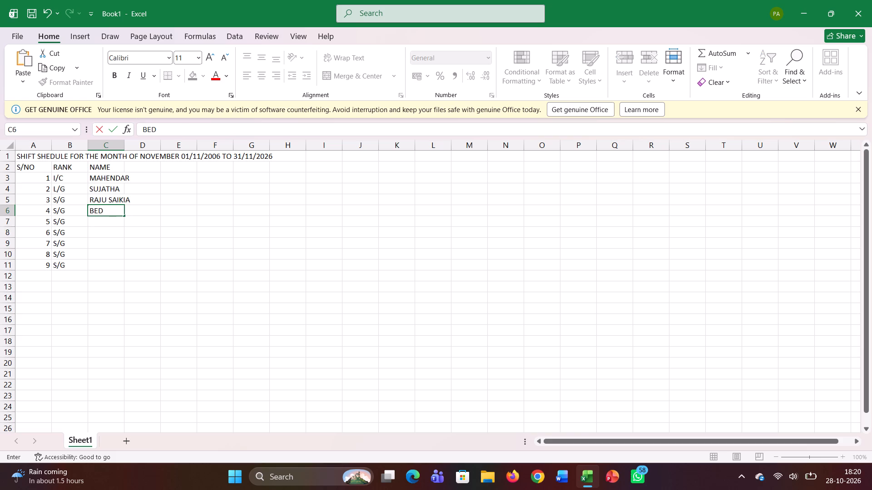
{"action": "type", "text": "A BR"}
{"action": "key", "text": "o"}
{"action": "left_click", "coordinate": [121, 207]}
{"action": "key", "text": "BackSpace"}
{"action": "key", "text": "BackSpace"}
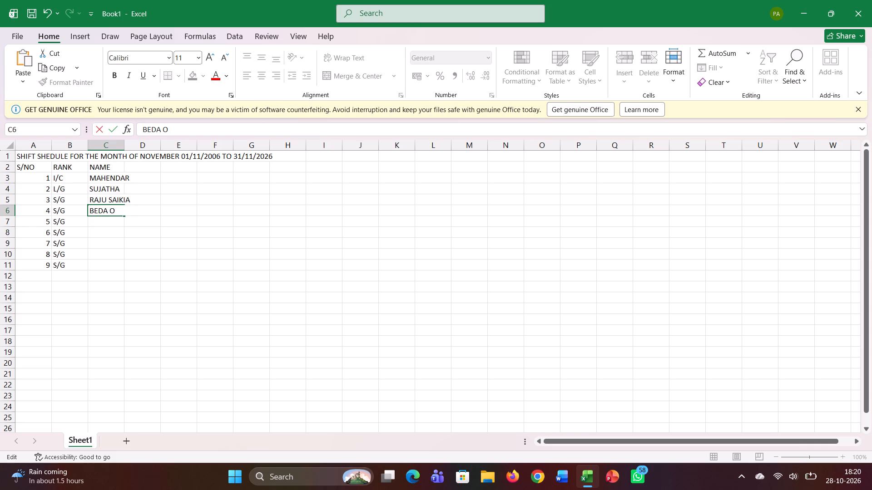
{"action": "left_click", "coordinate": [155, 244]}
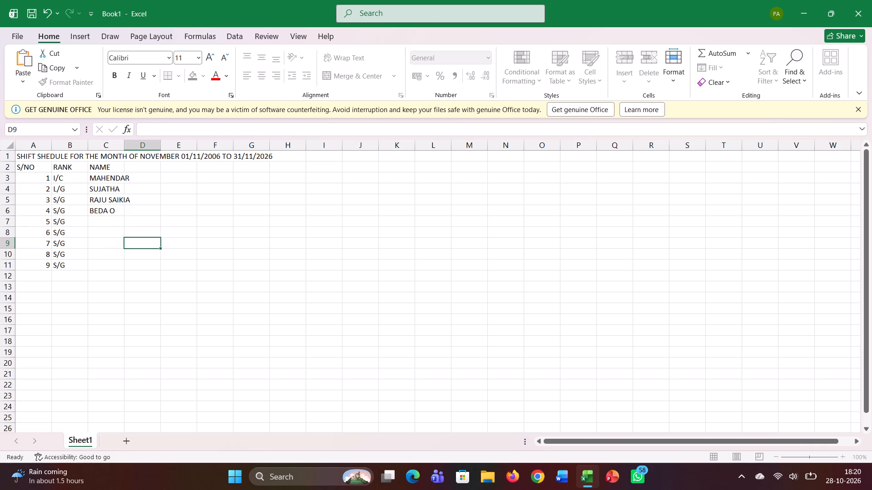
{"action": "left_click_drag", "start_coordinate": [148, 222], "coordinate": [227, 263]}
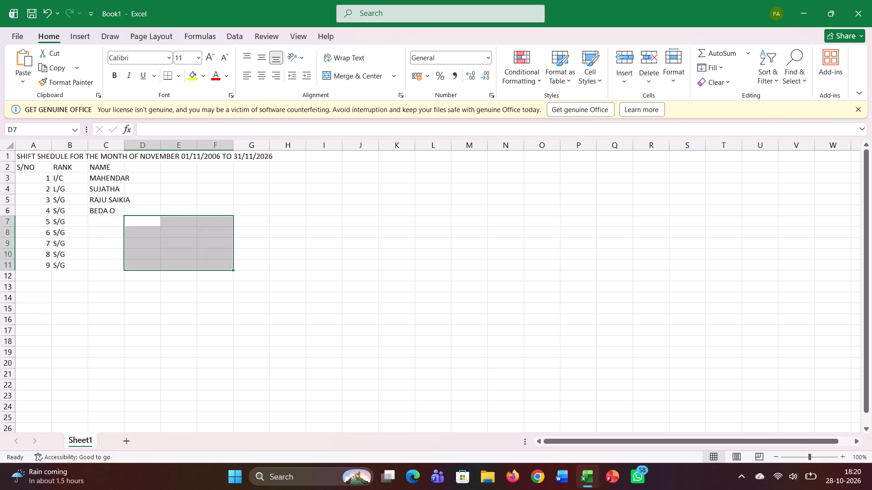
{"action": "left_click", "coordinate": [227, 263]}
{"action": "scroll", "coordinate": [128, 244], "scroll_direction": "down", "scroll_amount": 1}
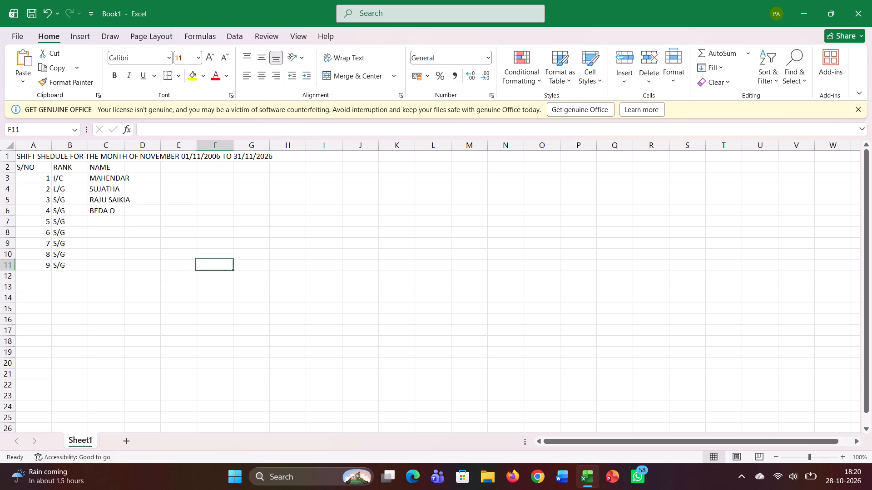
Replace the partial name in cell C6 with the person's full name, beside serial number 4.
{"action": "left_click", "coordinate": [114, 209]}
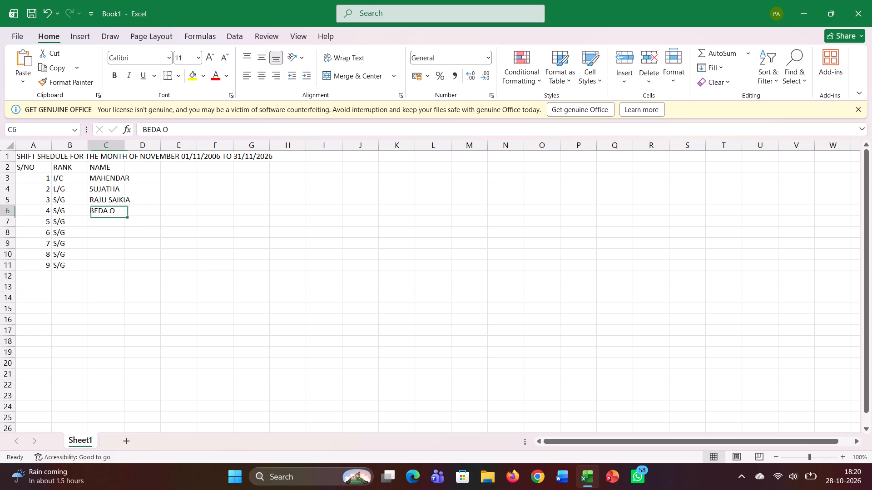
{"action": "key", "text": "BackSpace"}
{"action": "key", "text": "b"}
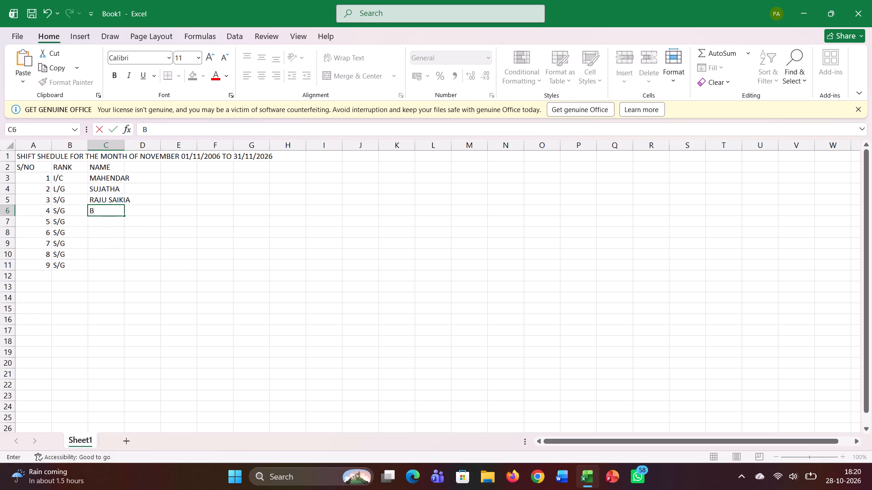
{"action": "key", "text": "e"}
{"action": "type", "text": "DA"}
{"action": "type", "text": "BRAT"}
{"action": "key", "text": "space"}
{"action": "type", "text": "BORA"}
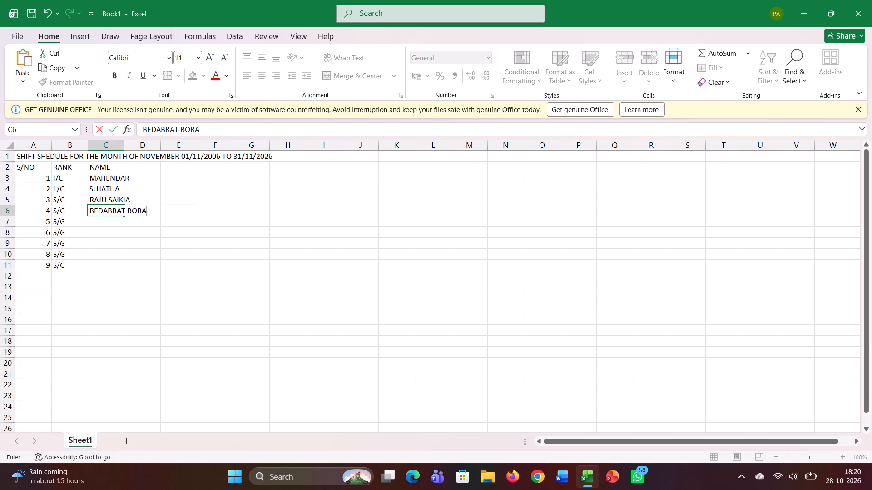
{"action": "left_click", "coordinate": [165, 249]}
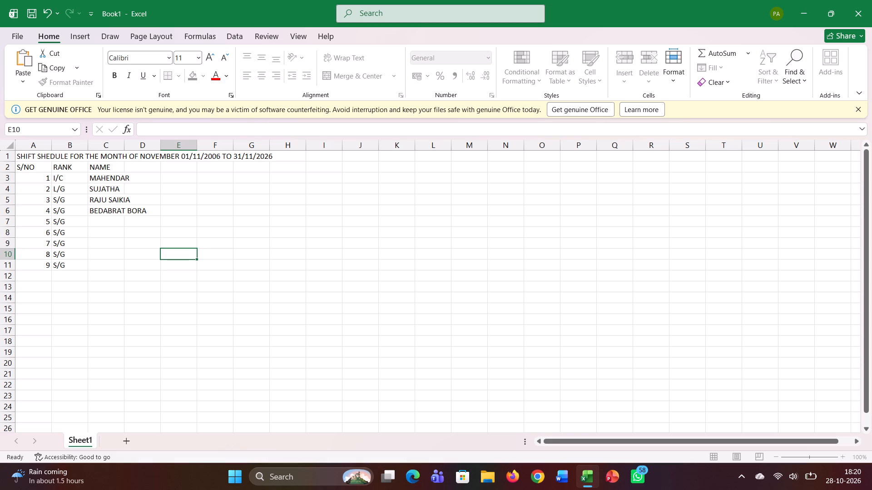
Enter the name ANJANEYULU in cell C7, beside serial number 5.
{"action": "left_click", "coordinate": [112, 220]}
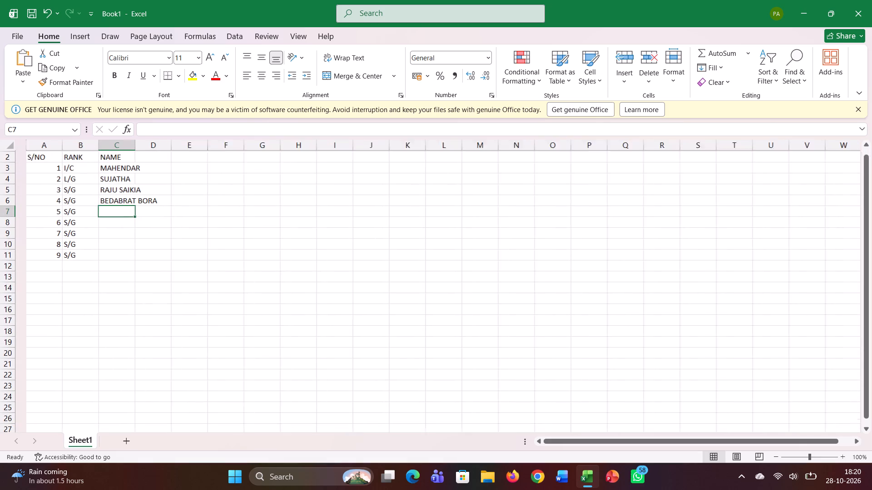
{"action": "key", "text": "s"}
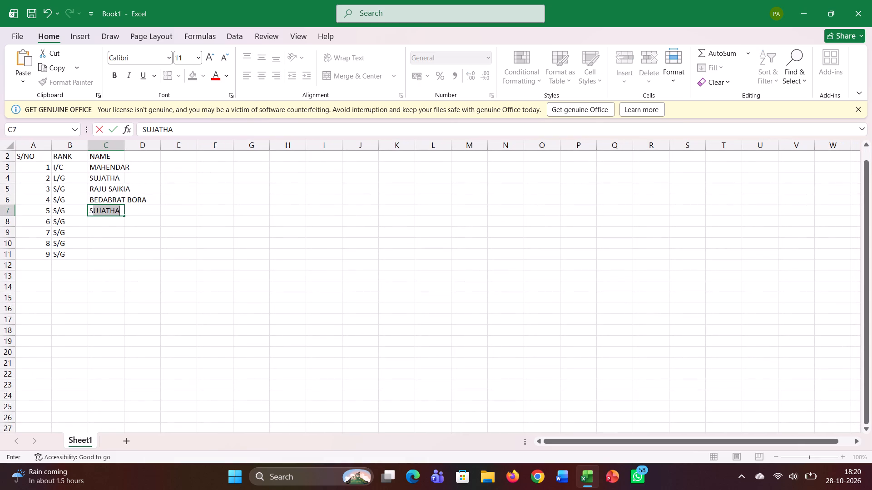
{"action": "key", "text": "BackSpace"}
{"action": "key", "text": "BackSpace"}
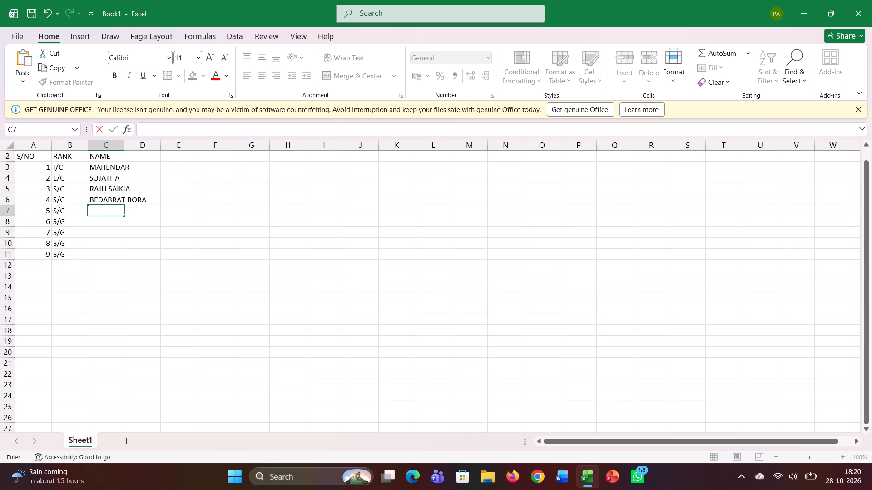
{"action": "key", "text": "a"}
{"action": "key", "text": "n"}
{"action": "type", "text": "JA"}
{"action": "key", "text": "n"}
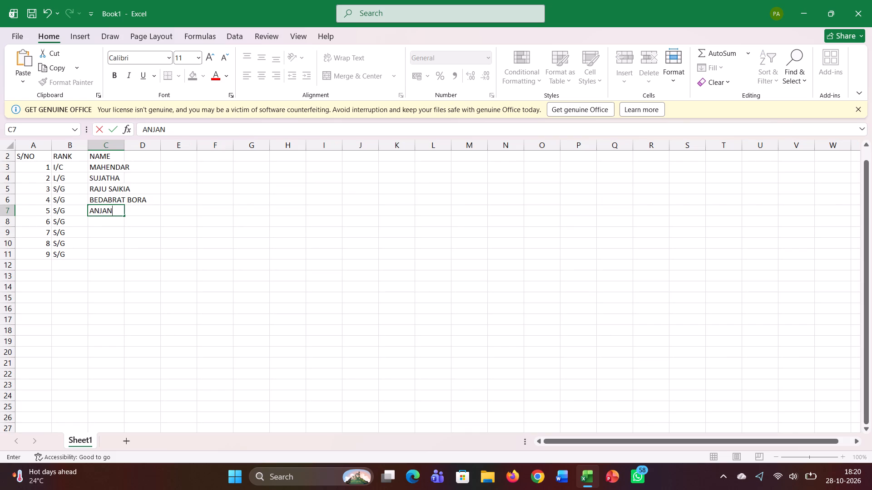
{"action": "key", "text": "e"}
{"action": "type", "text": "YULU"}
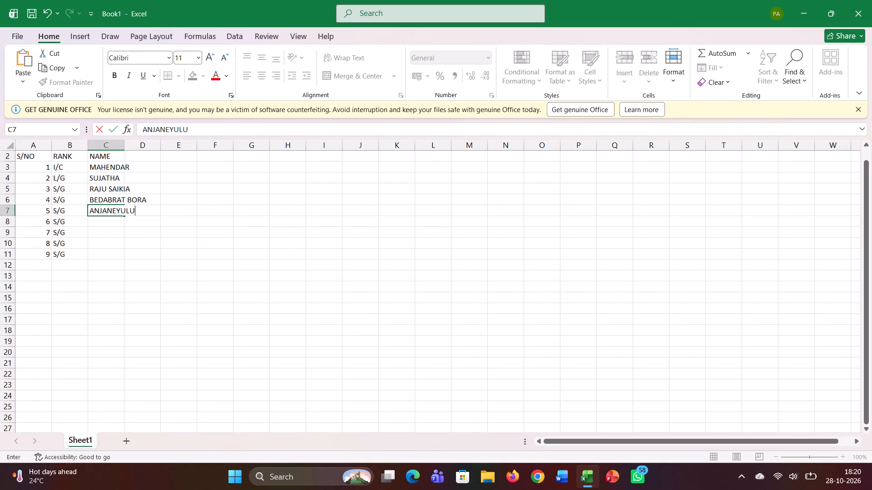
{"action": "left_click", "coordinate": [144, 258]}
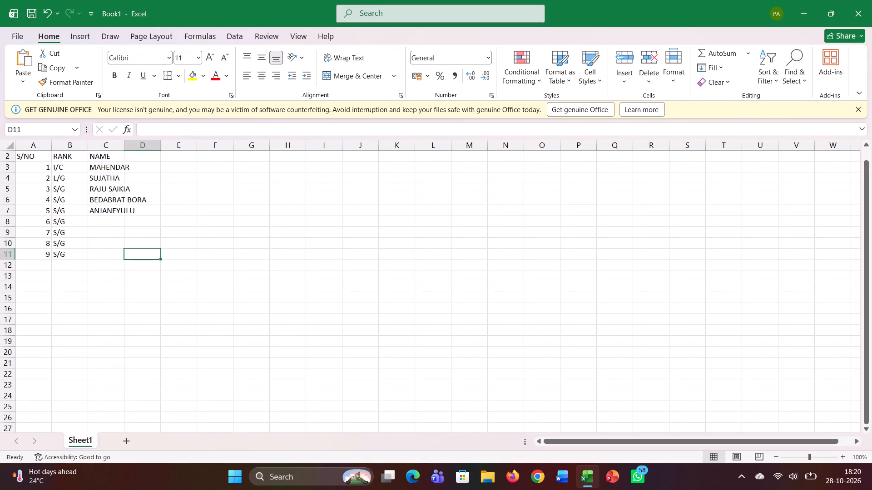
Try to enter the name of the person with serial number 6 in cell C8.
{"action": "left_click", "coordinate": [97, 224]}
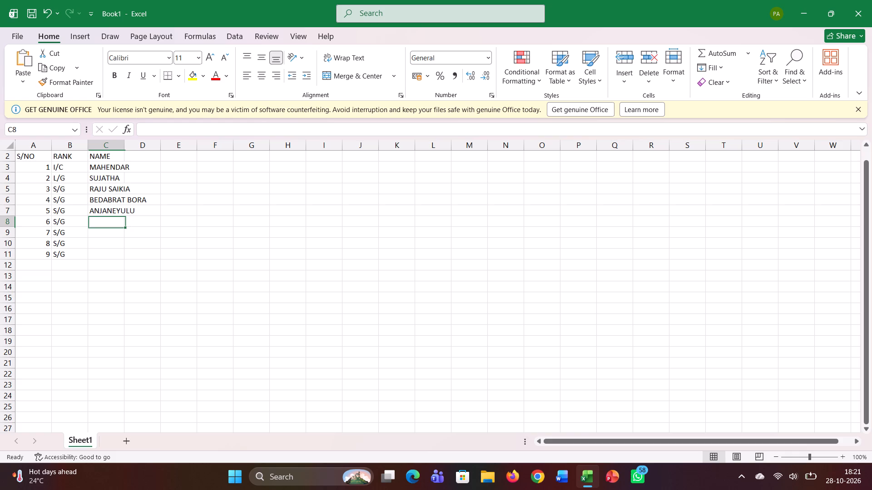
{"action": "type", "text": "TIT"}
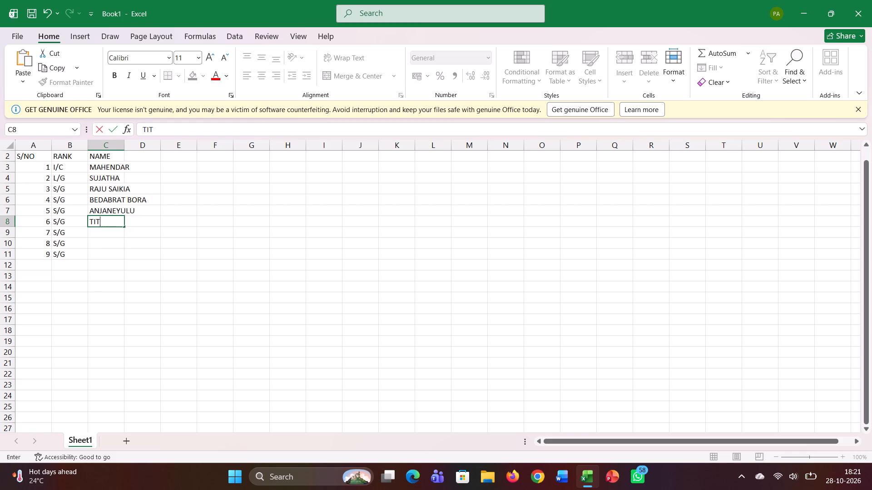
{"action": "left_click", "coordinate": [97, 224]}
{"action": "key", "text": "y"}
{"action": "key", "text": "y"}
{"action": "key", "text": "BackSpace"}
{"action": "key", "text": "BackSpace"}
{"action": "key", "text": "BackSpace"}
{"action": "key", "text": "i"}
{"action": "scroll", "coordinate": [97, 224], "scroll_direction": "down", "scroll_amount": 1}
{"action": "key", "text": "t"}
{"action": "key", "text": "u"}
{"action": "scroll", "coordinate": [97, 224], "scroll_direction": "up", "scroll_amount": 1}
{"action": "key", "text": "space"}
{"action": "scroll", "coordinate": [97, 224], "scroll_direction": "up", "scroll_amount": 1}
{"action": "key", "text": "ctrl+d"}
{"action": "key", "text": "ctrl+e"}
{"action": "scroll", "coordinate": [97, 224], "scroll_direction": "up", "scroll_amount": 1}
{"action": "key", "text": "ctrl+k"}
Replace the incorrect text in cell C8 with the person's full name, beside serial number 6.
{"action": "key", "text": "ctrl+a"}
{"action": "scroll", "coordinate": [97, 224], "scroll_direction": "up", "scroll_amount": 1, "text": "ctrl"}
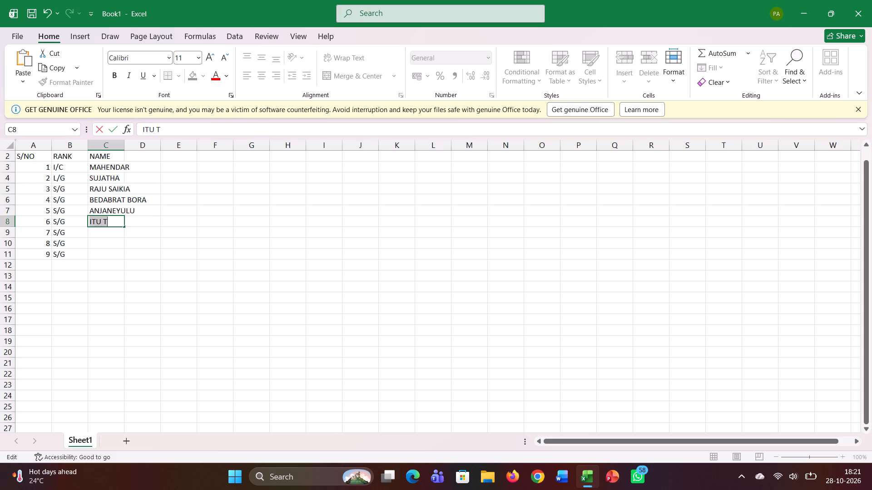
{"action": "key", "text": "BackSpace"}
{"action": "key", "text": "BackSpace"}
{"action": "key", "text": "BackSpace"}
{"action": "left_click_drag", "start_coordinate": [97, 224], "coordinate": [103, 291]}
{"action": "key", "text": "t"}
{"action": "scroll", "coordinate": [104, 239], "scroll_direction": "up", "scroll_amount": 1}
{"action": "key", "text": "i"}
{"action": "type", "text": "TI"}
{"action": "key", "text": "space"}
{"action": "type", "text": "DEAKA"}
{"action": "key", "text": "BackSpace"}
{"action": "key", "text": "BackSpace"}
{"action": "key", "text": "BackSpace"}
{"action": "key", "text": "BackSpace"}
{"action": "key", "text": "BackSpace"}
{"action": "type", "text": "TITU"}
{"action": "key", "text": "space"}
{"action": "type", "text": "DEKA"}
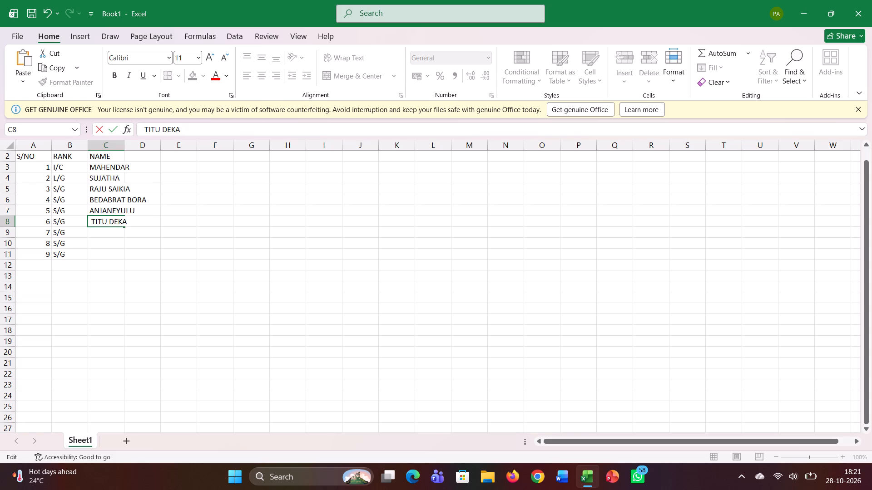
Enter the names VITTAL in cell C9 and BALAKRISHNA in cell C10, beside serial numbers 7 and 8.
{"action": "left_click", "coordinate": [100, 232]}
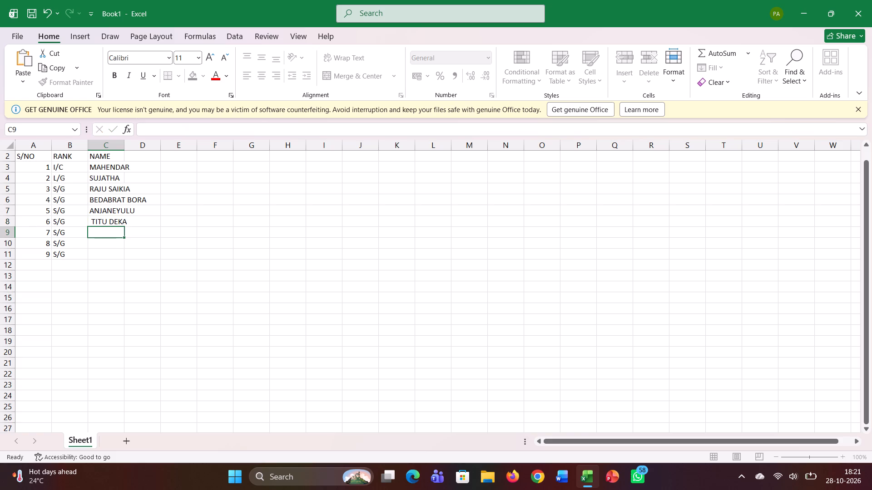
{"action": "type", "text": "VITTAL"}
{"action": "left_click", "coordinate": [105, 245]}
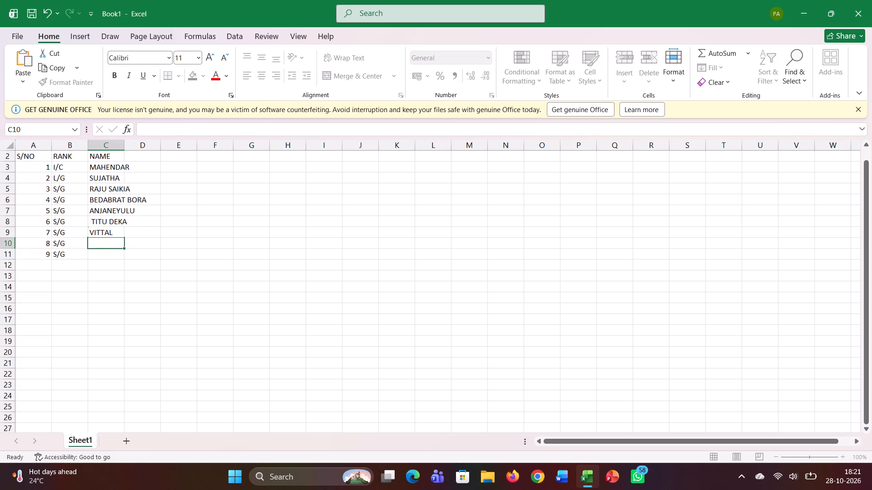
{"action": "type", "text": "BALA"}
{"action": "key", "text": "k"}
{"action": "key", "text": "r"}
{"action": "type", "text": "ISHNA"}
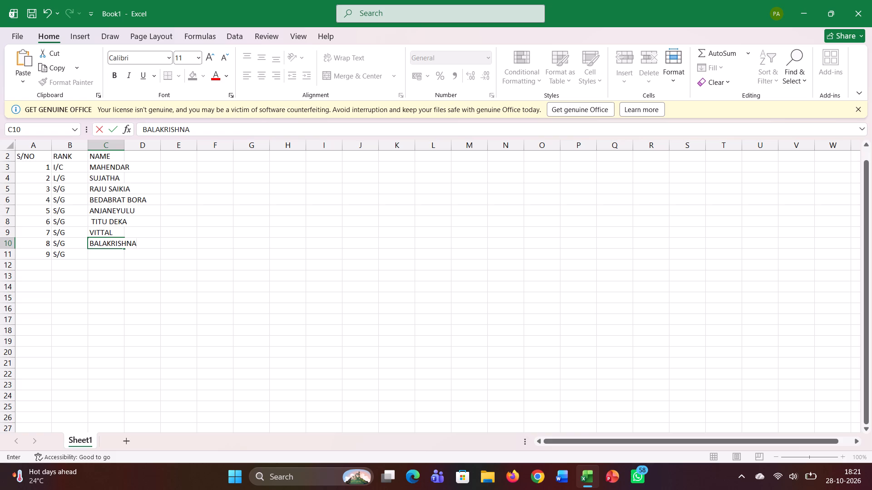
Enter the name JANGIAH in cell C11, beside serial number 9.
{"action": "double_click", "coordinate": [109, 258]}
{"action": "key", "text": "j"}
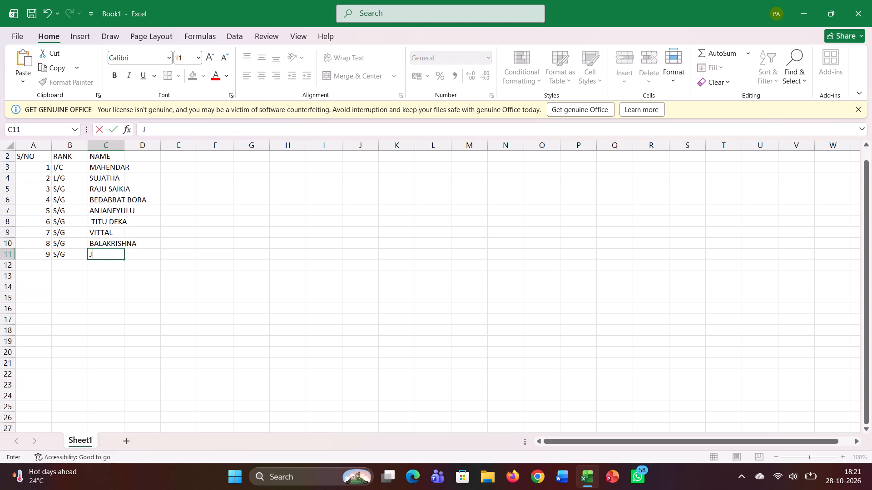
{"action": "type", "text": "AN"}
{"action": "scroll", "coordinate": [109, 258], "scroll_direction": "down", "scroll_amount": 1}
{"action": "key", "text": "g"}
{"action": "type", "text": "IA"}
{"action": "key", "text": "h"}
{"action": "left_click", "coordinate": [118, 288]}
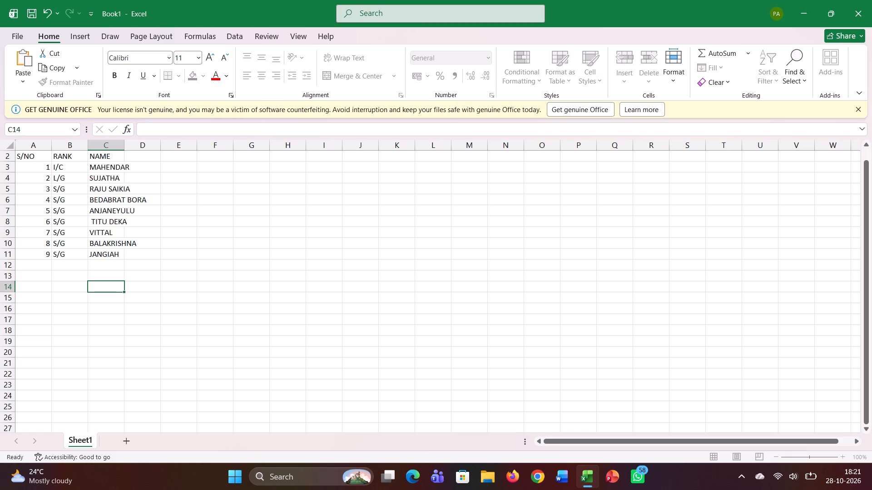
Replace the name in cell C11 with the spelling JANGAIAH.
{"action": "left_click", "coordinate": [119, 254]}
{"action": "key", "text": "BackSpace"}
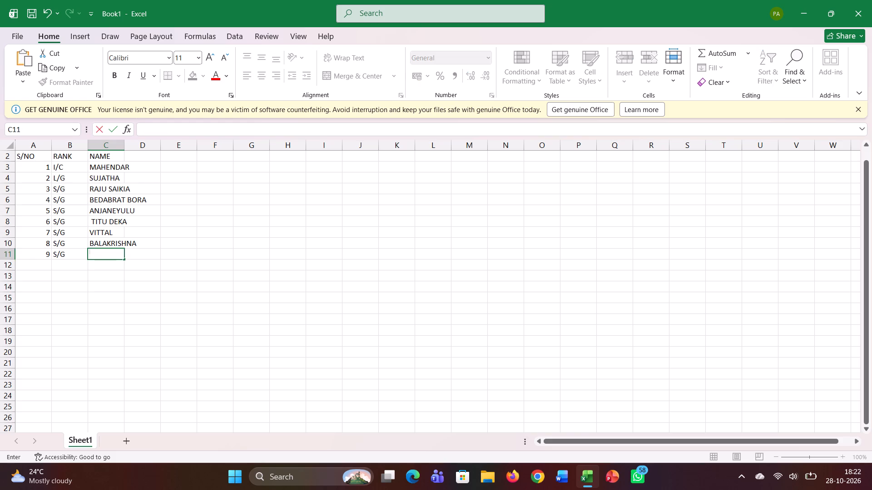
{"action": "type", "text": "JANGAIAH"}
{"action": "left_click", "coordinate": [196, 272]}
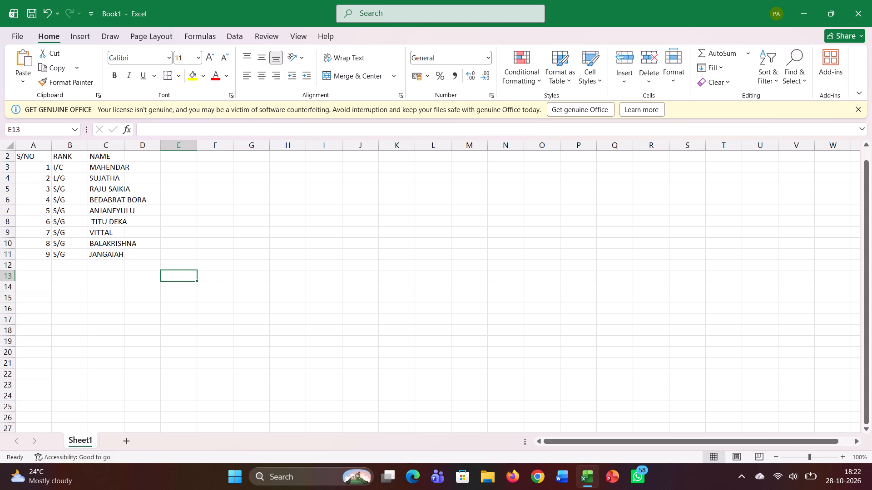
Widen column C so the longest name fits within it.
{"action": "left_click_drag", "start_coordinate": [123, 146], "coordinate": [124, 146]}
{"action": "left_click_drag", "start_coordinate": [124, 146], "coordinate": [150, 148]}
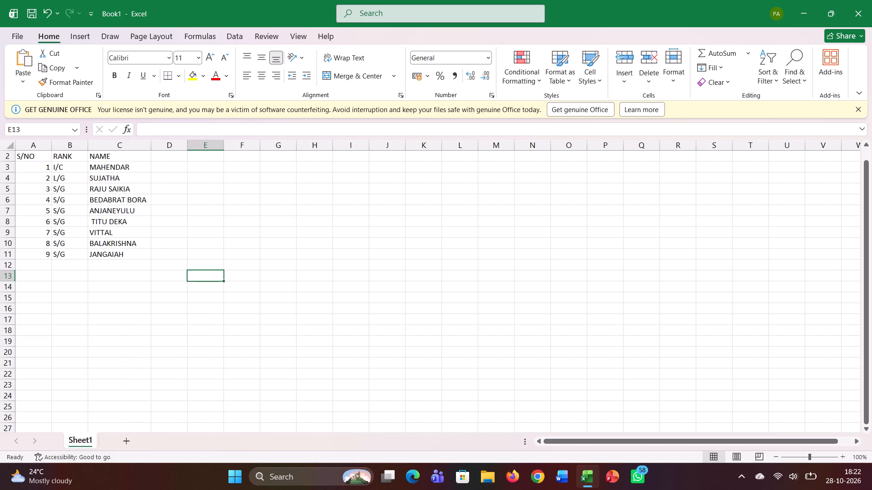
Enter the day numbers 1 to 9 across header row 2, from cell D2 to L2.
{"action": "left_click", "coordinate": [164, 156]}
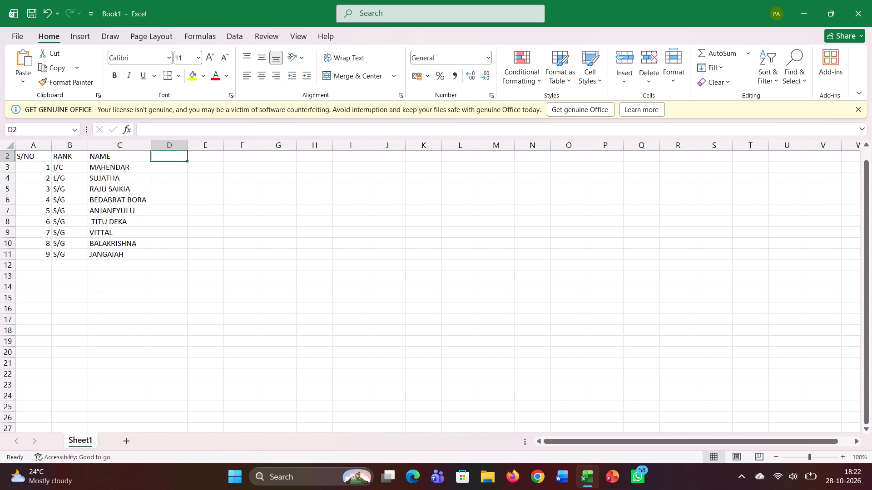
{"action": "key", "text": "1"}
{"action": "key", "text": "Right"}
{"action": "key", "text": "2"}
{"action": "key", "text": "Right"}
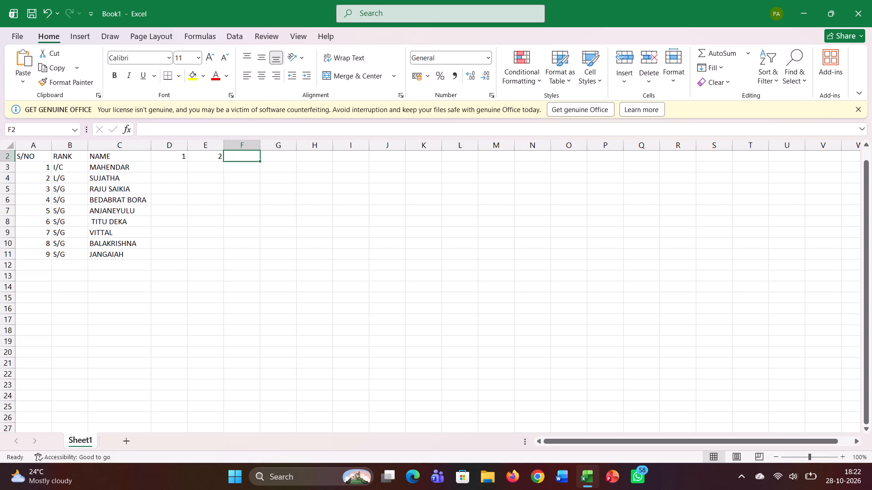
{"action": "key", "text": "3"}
{"action": "key", "text": "Right"}
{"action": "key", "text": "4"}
{"action": "key", "text": "Right"}
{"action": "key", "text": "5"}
{"action": "key", "text": "Right"}
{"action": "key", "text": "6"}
{"action": "key", "text": "Right"}
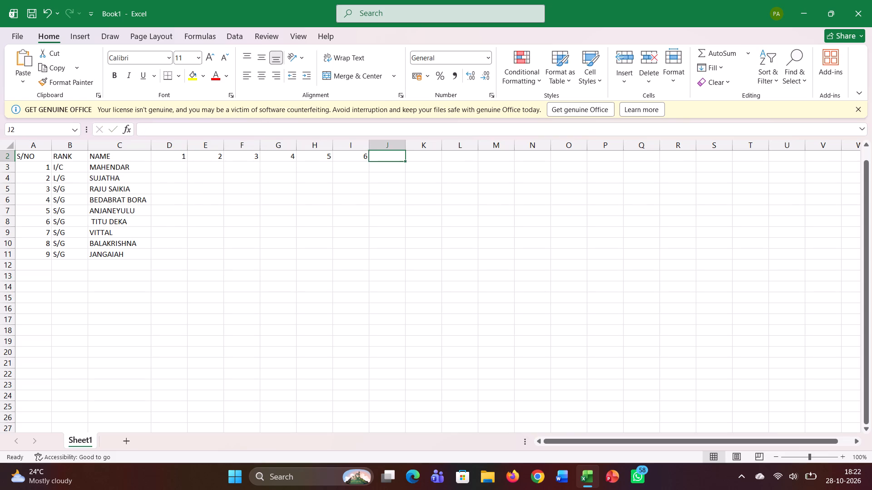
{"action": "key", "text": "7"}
{"action": "key", "text": "Right"}
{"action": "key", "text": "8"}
{"action": "key", "text": "Right"}
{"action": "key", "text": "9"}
{"action": "key", "text": "Right"}
Continue the day numbers in row 2 with 10 in cell M2 and 11 in cell N2.
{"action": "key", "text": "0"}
{"action": "key", "text": "Right"}
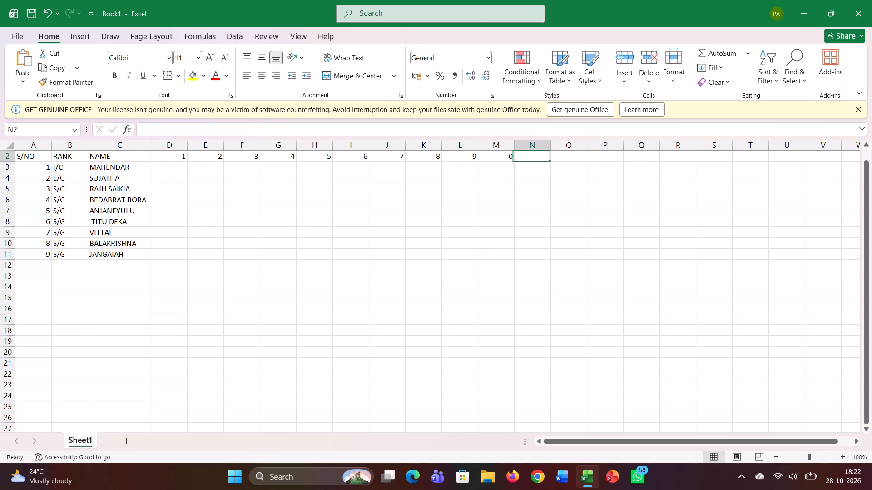
{"action": "left_click", "coordinate": [498, 158]}
{"action": "key", "text": "BackSpace"}
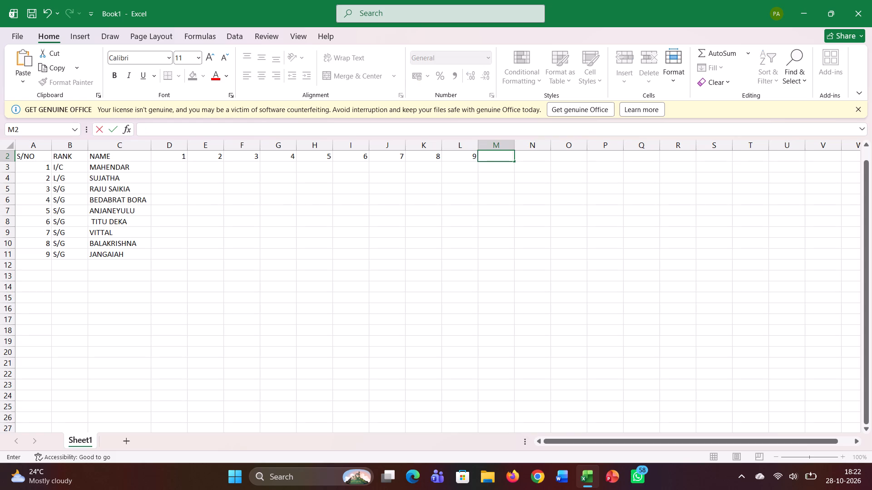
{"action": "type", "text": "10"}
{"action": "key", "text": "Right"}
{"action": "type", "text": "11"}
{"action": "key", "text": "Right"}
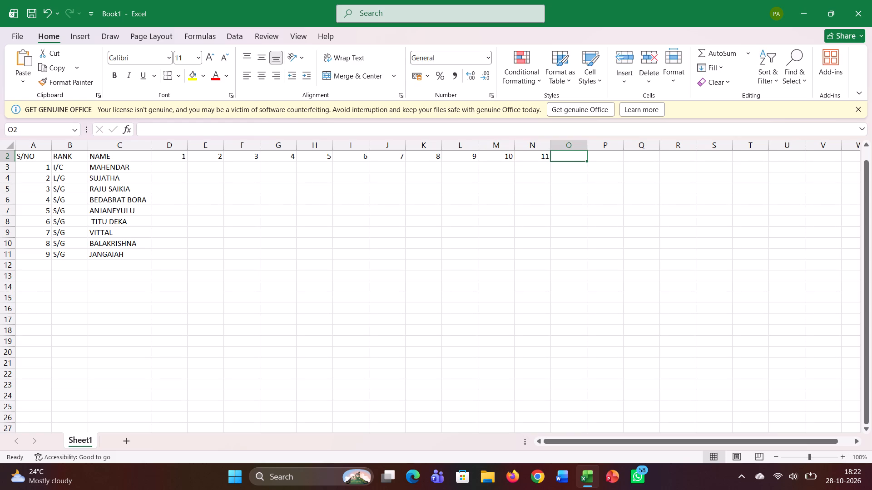
Continue the day numbers in header row 2 with 12, 13 and 14 in cells O2 to Q2.
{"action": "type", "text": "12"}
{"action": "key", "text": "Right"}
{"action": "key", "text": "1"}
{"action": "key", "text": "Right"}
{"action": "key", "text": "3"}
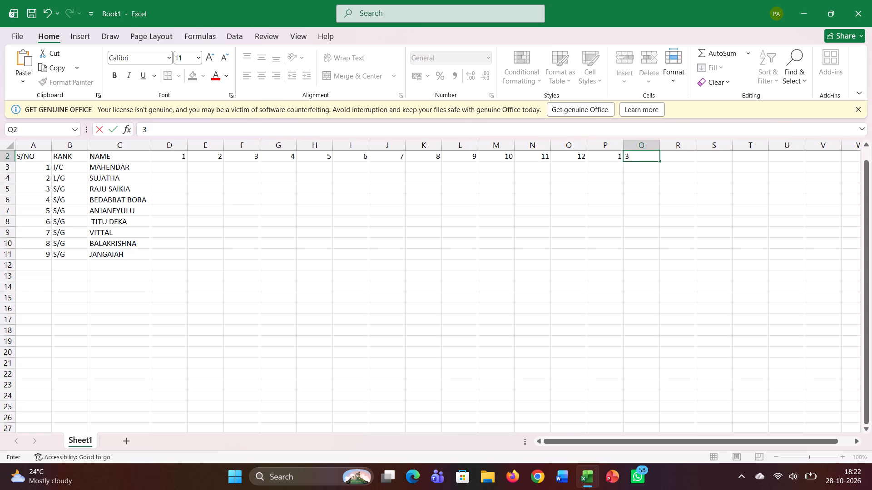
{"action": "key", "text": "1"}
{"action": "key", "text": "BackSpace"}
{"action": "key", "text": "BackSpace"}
{"action": "left_click", "coordinate": [619, 157]}
{"action": "key", "text": "BackSpace"}
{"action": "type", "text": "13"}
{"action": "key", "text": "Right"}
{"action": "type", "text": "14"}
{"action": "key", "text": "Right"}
Continue the day numbers in row 2 with 15 to 19 in cells R2 to V2.
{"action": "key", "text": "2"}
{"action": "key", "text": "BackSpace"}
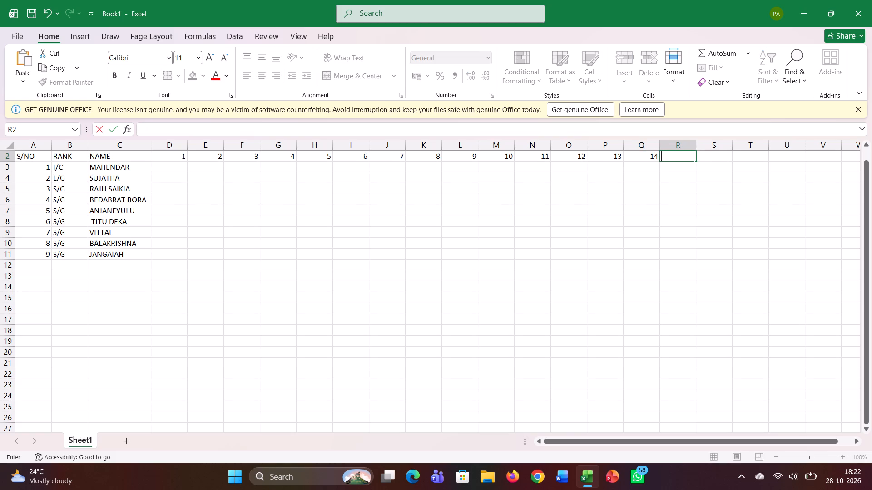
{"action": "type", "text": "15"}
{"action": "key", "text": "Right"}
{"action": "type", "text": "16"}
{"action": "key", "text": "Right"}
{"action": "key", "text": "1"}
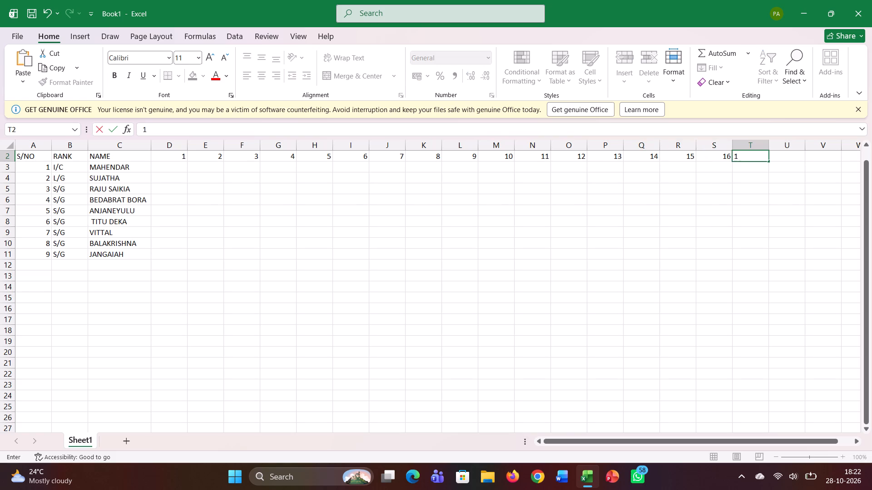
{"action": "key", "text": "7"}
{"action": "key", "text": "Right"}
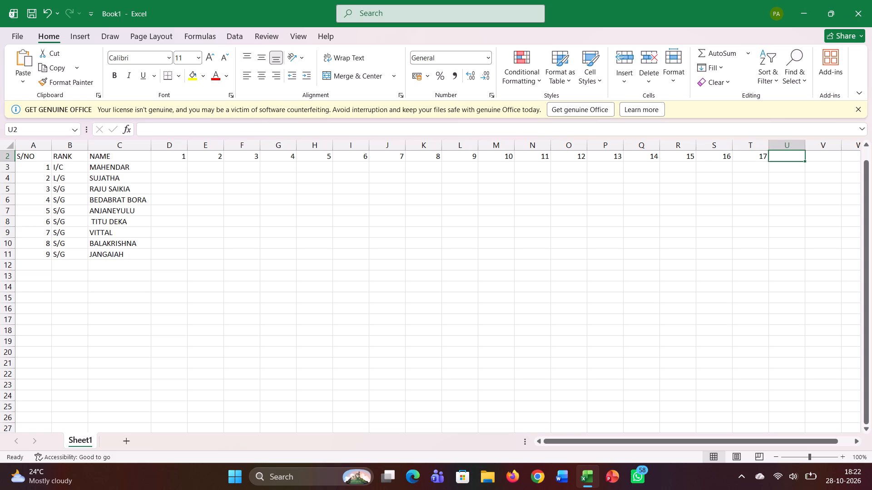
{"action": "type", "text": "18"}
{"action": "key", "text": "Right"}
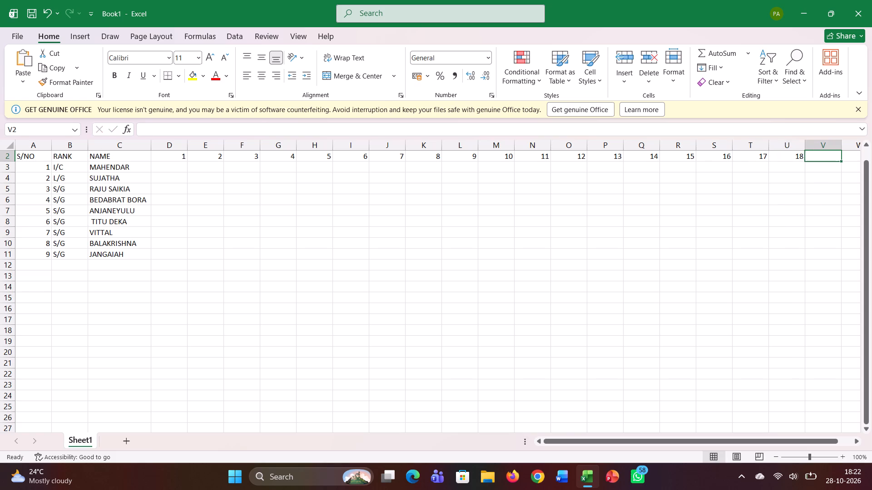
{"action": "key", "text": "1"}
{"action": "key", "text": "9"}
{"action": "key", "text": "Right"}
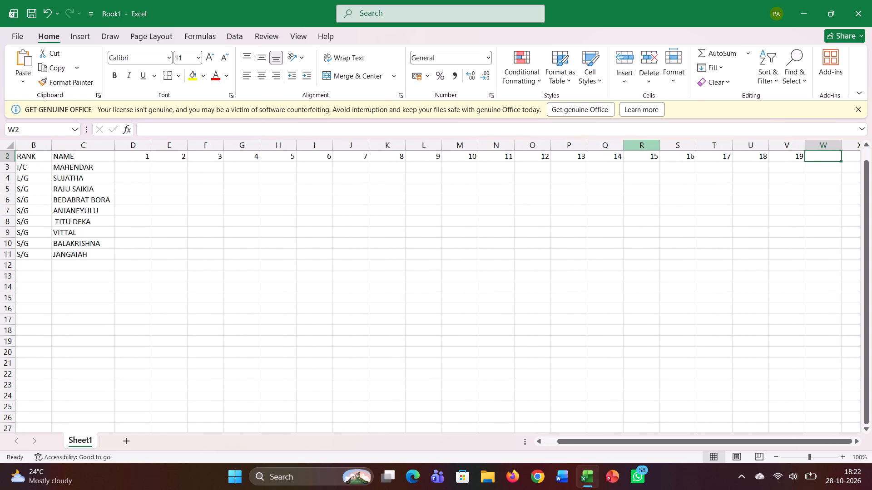
Enter the day numbers 20 to 24 in row 2, from cell W2 to AA2.
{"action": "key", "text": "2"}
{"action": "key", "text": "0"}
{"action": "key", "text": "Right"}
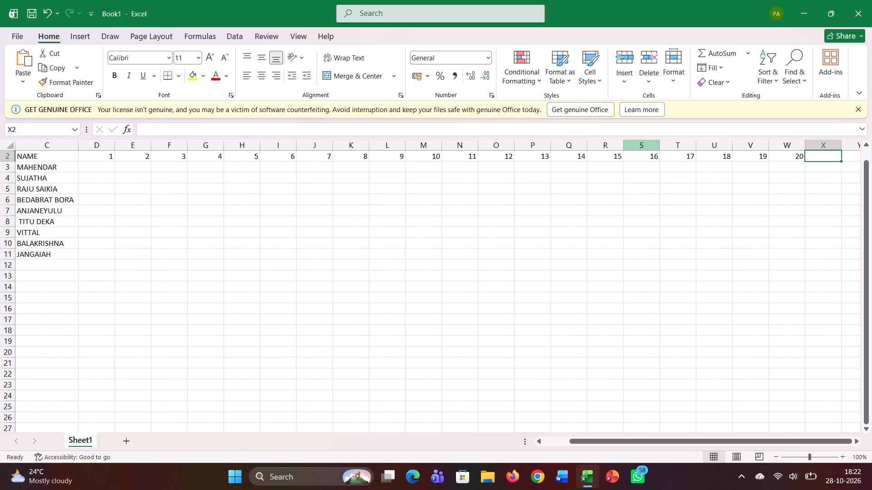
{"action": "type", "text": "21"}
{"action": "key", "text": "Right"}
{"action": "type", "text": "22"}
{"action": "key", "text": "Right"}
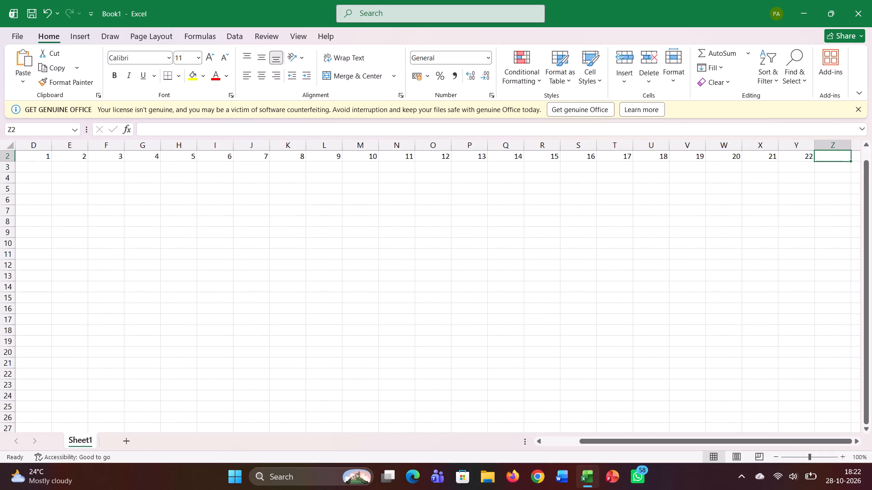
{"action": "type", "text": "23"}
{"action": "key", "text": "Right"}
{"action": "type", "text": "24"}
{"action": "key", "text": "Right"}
Enter 25, 26, 26 and 27 in row 2, from cell AB2 to AE2.
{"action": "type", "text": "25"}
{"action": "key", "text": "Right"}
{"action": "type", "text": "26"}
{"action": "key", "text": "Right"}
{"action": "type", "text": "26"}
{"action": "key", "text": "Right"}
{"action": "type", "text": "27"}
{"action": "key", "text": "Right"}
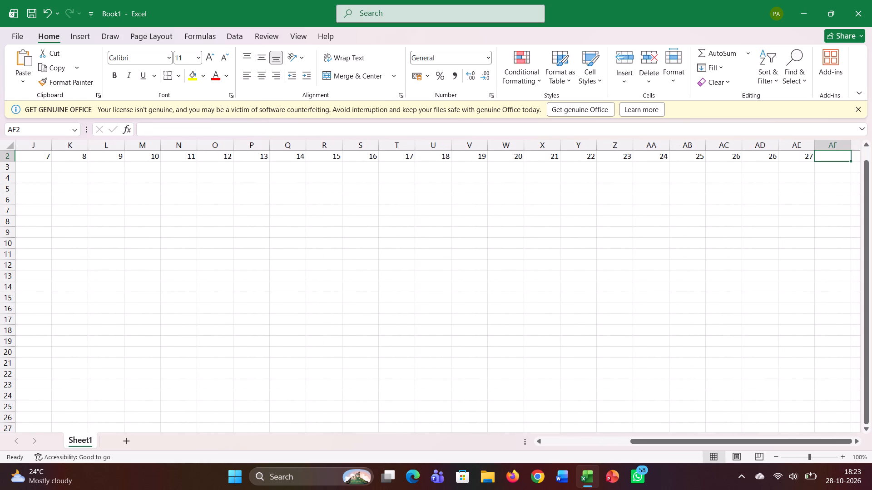
Enter the day numbers 28 to 31 in row 2, from cell AF2 to AI2.
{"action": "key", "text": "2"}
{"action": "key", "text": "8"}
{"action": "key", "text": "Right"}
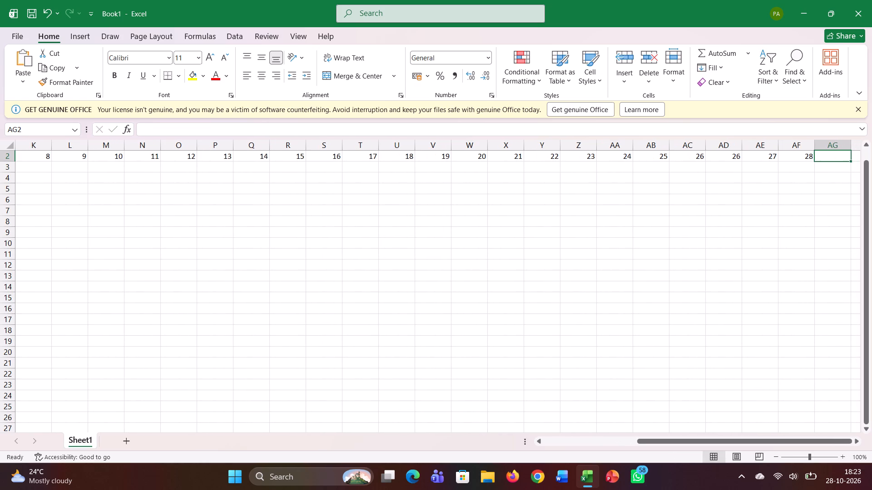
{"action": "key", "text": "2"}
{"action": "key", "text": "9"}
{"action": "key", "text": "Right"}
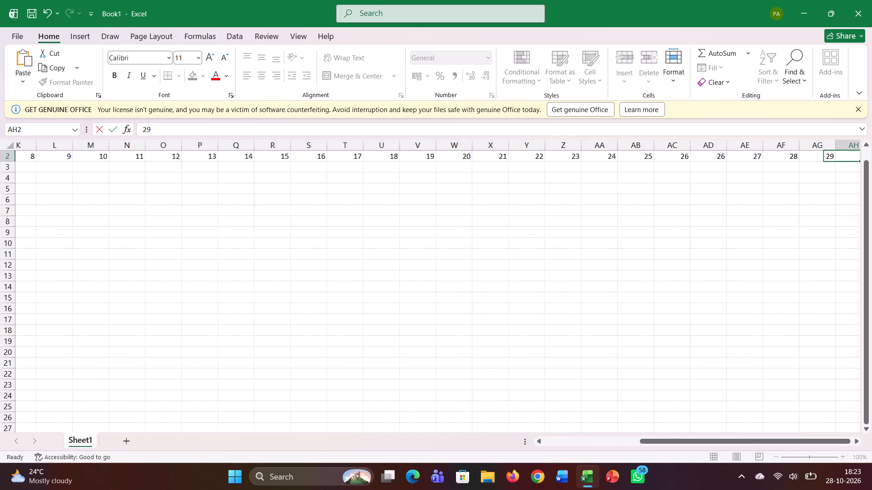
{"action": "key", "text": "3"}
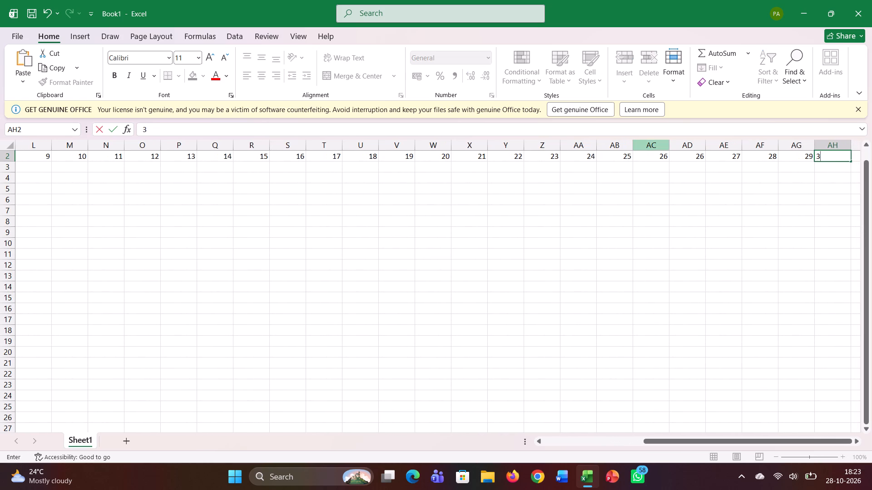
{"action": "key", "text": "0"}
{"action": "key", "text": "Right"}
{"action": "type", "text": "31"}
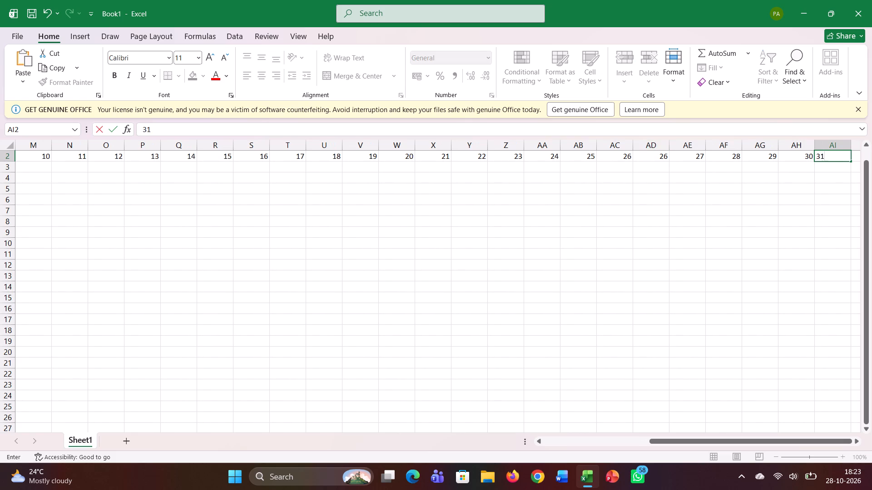
{"action": "left_click", "coordinate": [600, 228]}
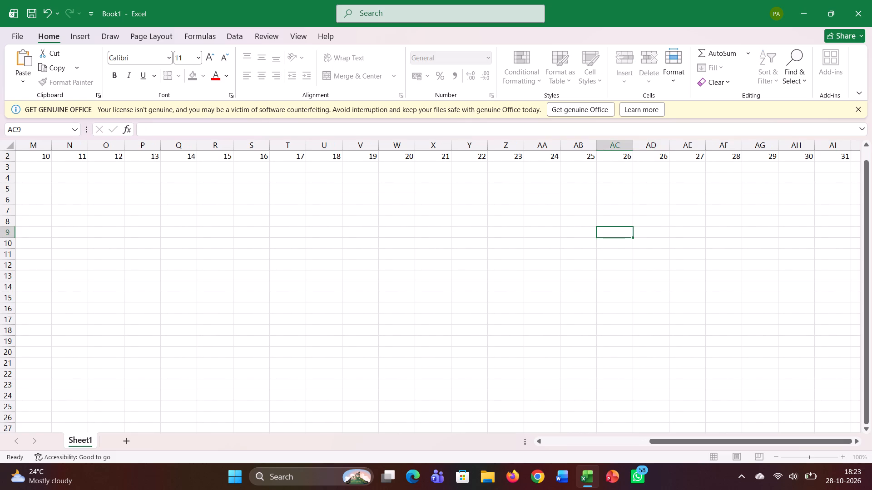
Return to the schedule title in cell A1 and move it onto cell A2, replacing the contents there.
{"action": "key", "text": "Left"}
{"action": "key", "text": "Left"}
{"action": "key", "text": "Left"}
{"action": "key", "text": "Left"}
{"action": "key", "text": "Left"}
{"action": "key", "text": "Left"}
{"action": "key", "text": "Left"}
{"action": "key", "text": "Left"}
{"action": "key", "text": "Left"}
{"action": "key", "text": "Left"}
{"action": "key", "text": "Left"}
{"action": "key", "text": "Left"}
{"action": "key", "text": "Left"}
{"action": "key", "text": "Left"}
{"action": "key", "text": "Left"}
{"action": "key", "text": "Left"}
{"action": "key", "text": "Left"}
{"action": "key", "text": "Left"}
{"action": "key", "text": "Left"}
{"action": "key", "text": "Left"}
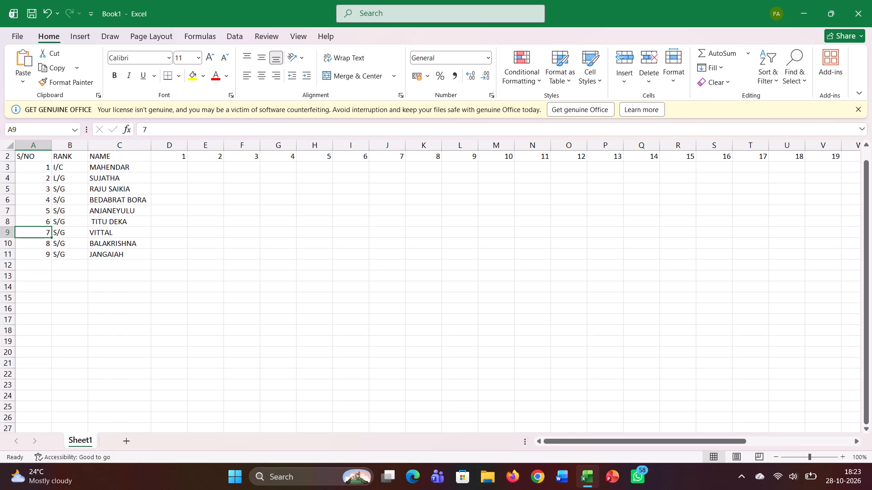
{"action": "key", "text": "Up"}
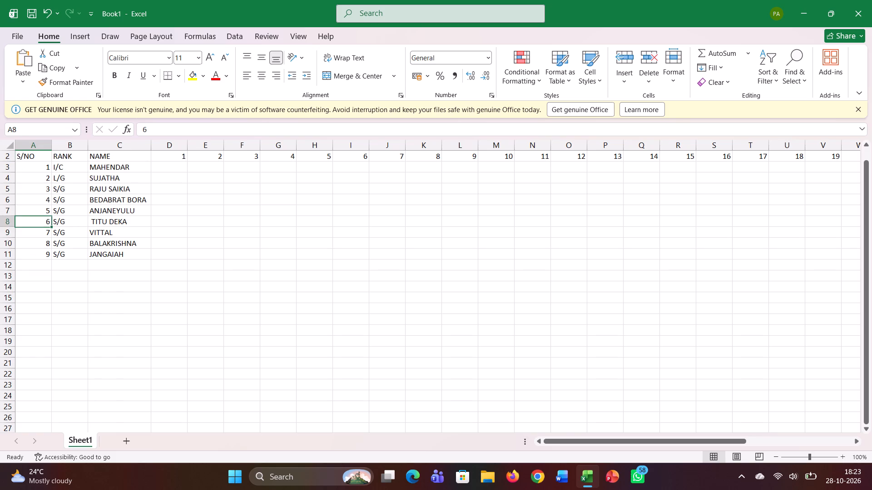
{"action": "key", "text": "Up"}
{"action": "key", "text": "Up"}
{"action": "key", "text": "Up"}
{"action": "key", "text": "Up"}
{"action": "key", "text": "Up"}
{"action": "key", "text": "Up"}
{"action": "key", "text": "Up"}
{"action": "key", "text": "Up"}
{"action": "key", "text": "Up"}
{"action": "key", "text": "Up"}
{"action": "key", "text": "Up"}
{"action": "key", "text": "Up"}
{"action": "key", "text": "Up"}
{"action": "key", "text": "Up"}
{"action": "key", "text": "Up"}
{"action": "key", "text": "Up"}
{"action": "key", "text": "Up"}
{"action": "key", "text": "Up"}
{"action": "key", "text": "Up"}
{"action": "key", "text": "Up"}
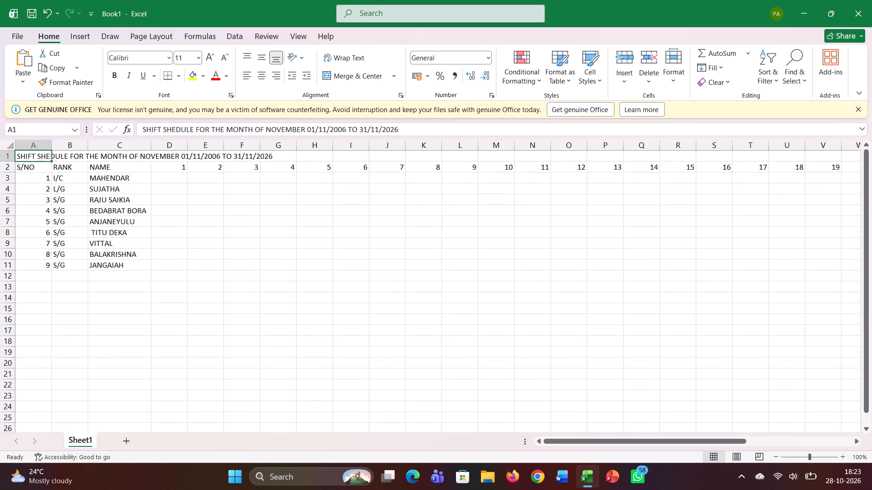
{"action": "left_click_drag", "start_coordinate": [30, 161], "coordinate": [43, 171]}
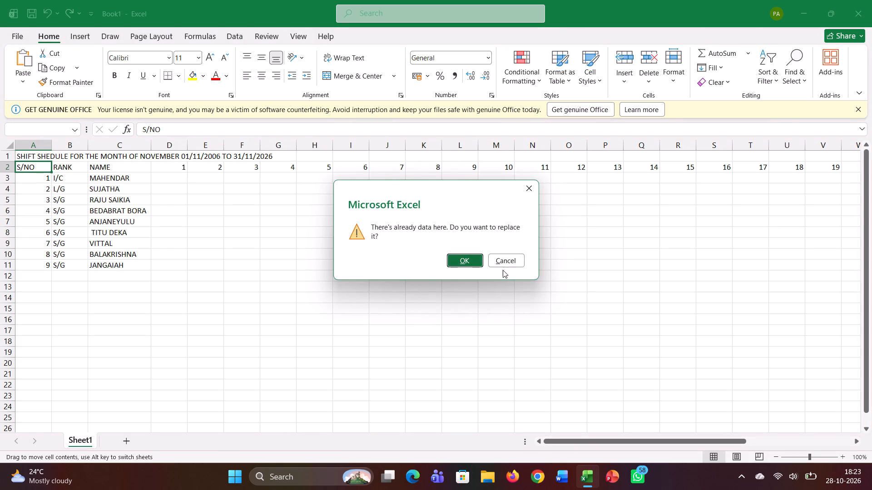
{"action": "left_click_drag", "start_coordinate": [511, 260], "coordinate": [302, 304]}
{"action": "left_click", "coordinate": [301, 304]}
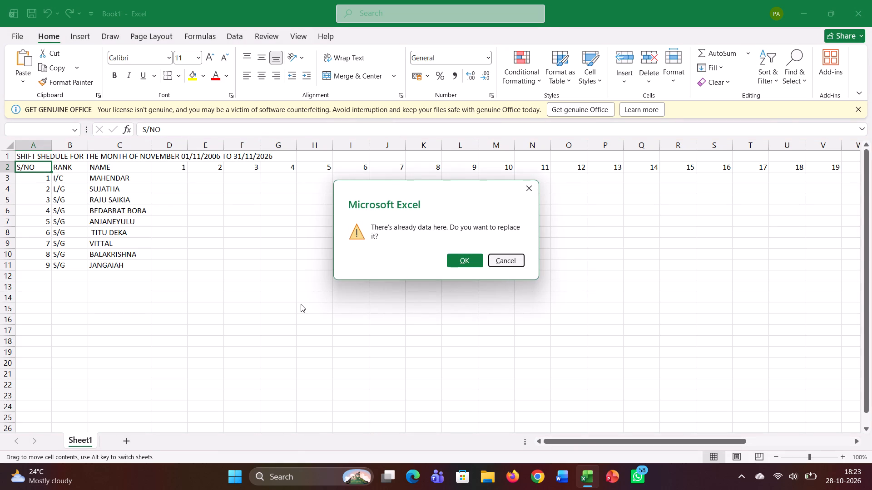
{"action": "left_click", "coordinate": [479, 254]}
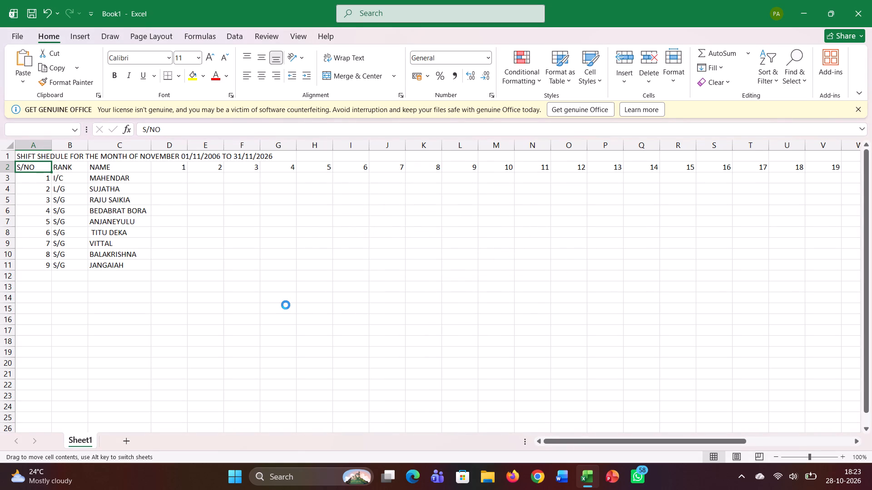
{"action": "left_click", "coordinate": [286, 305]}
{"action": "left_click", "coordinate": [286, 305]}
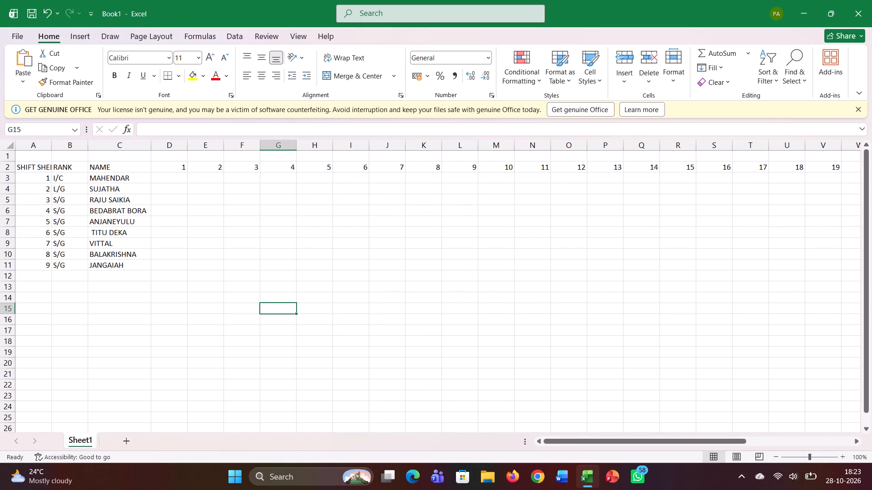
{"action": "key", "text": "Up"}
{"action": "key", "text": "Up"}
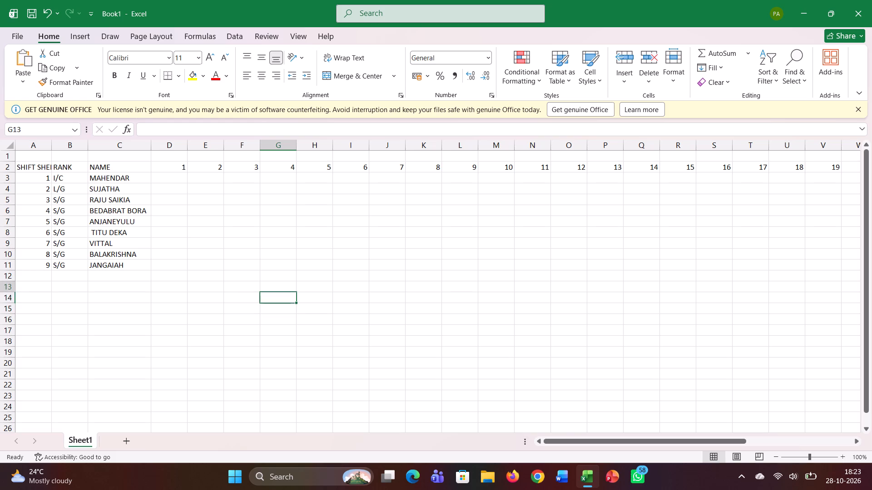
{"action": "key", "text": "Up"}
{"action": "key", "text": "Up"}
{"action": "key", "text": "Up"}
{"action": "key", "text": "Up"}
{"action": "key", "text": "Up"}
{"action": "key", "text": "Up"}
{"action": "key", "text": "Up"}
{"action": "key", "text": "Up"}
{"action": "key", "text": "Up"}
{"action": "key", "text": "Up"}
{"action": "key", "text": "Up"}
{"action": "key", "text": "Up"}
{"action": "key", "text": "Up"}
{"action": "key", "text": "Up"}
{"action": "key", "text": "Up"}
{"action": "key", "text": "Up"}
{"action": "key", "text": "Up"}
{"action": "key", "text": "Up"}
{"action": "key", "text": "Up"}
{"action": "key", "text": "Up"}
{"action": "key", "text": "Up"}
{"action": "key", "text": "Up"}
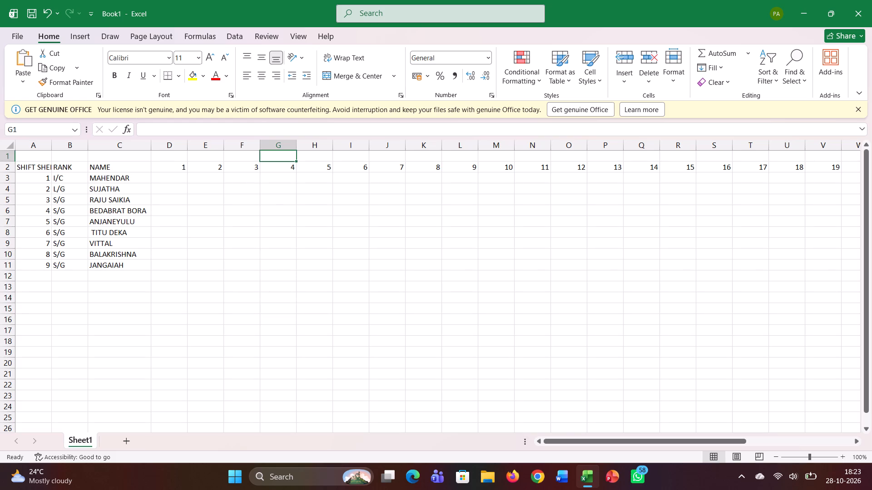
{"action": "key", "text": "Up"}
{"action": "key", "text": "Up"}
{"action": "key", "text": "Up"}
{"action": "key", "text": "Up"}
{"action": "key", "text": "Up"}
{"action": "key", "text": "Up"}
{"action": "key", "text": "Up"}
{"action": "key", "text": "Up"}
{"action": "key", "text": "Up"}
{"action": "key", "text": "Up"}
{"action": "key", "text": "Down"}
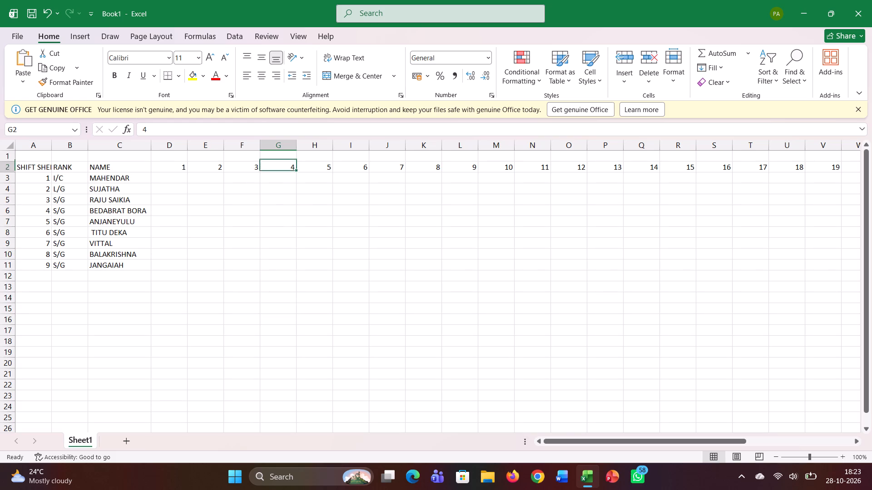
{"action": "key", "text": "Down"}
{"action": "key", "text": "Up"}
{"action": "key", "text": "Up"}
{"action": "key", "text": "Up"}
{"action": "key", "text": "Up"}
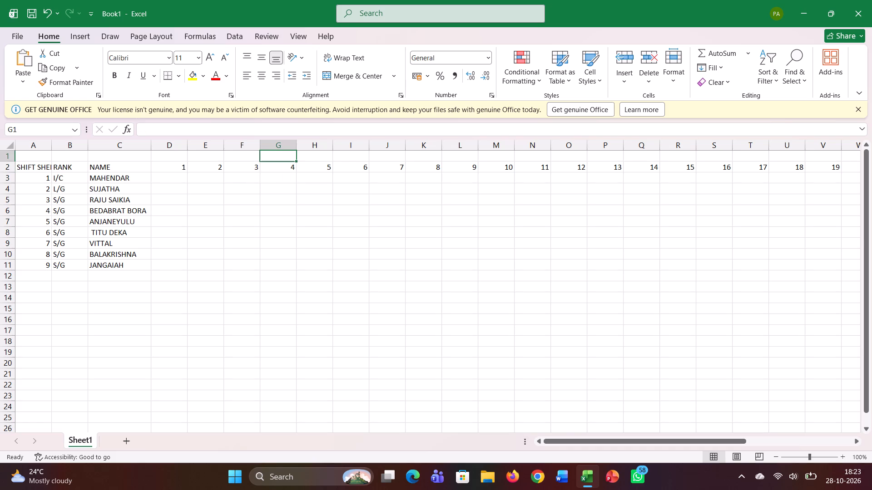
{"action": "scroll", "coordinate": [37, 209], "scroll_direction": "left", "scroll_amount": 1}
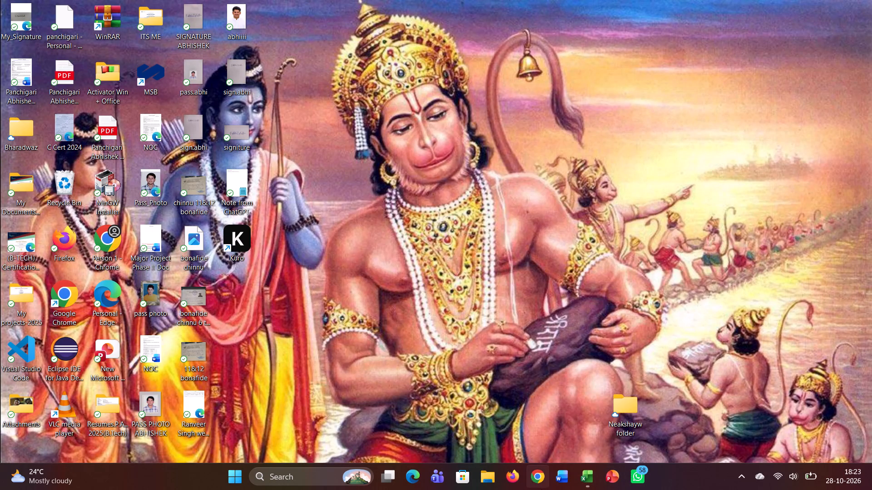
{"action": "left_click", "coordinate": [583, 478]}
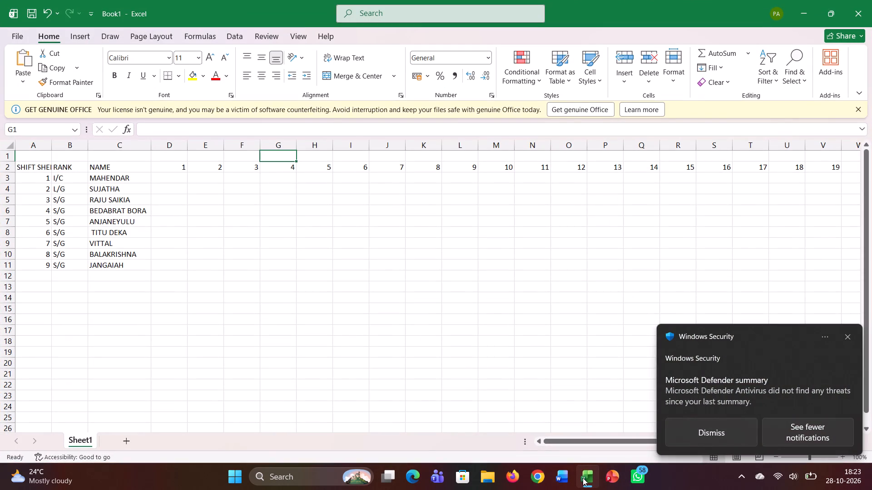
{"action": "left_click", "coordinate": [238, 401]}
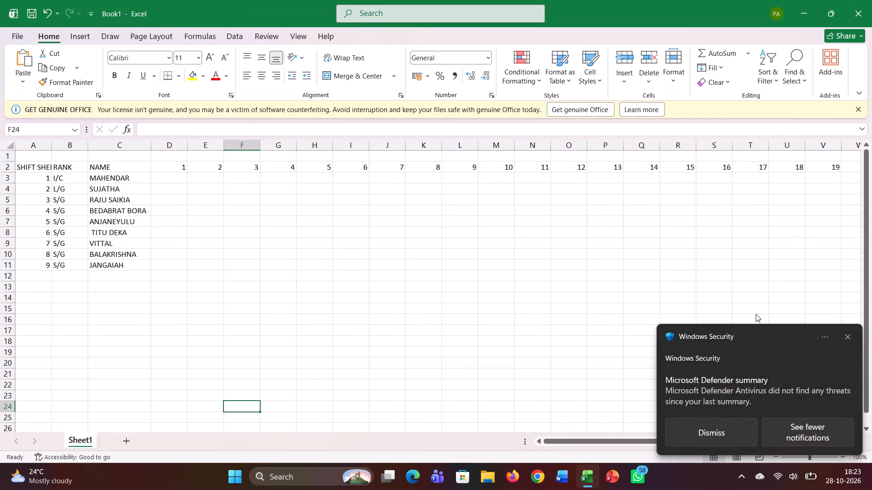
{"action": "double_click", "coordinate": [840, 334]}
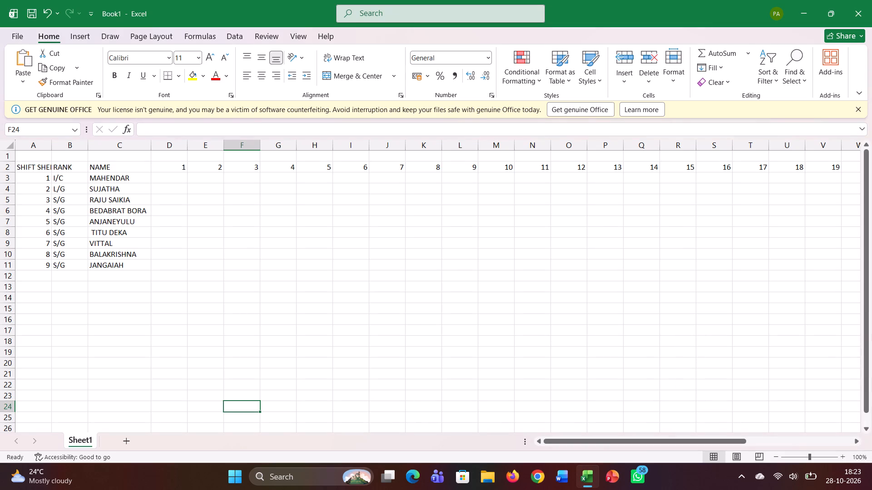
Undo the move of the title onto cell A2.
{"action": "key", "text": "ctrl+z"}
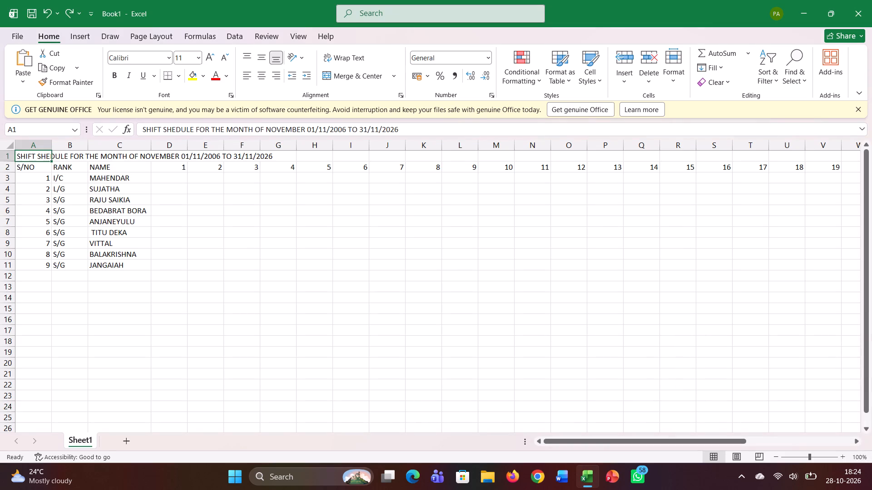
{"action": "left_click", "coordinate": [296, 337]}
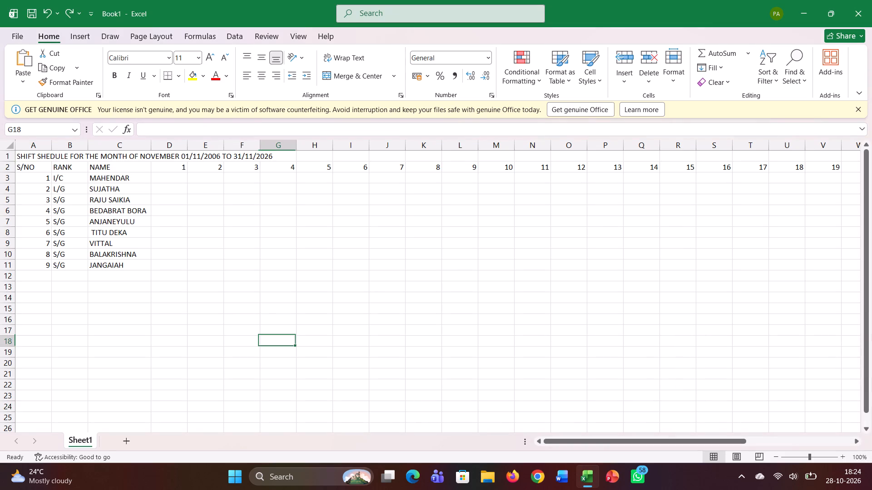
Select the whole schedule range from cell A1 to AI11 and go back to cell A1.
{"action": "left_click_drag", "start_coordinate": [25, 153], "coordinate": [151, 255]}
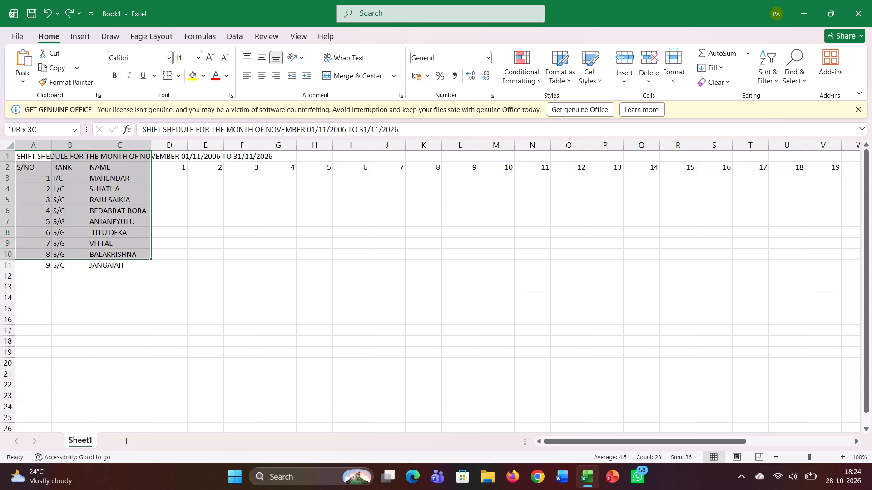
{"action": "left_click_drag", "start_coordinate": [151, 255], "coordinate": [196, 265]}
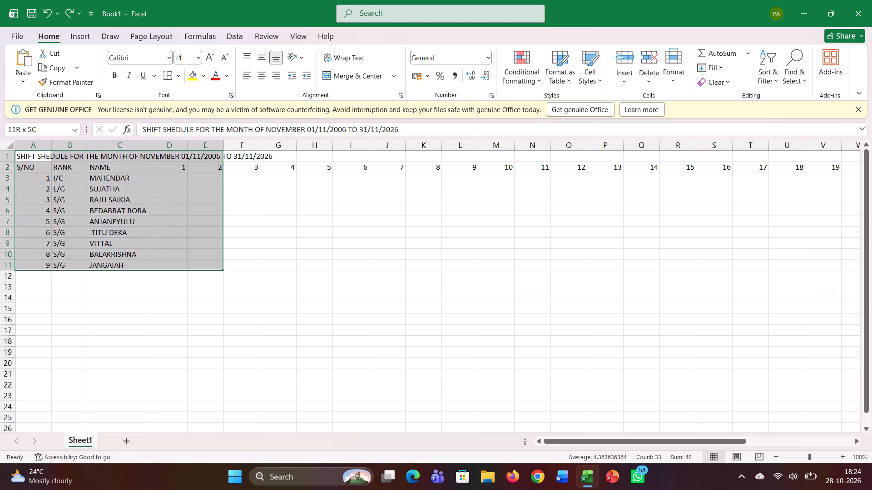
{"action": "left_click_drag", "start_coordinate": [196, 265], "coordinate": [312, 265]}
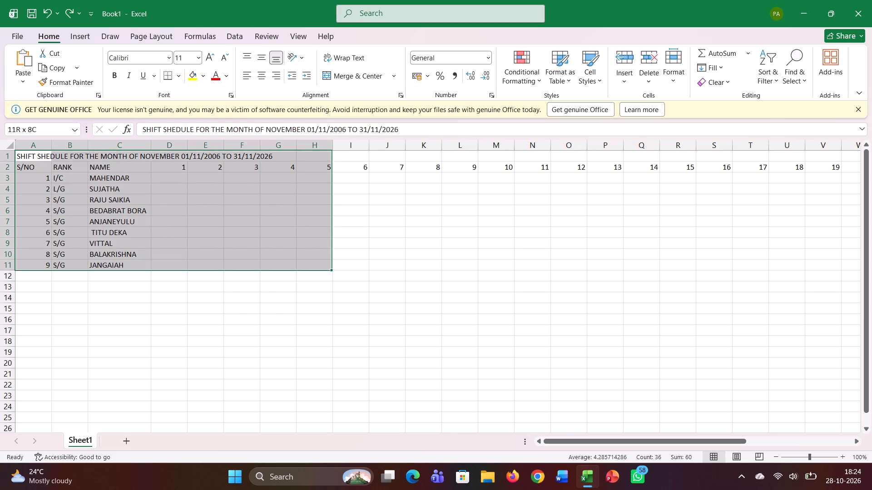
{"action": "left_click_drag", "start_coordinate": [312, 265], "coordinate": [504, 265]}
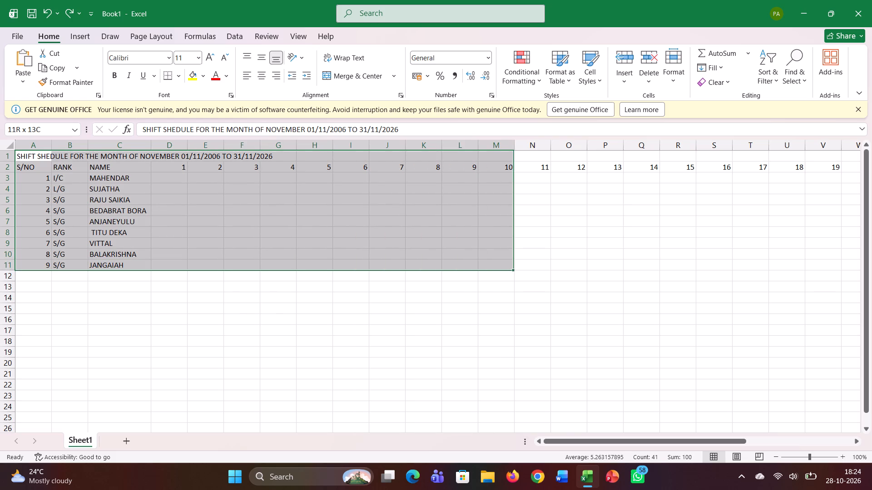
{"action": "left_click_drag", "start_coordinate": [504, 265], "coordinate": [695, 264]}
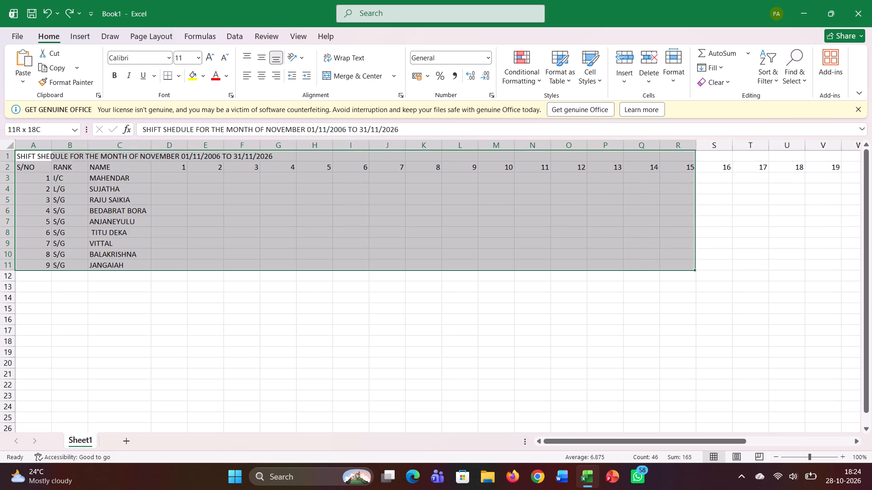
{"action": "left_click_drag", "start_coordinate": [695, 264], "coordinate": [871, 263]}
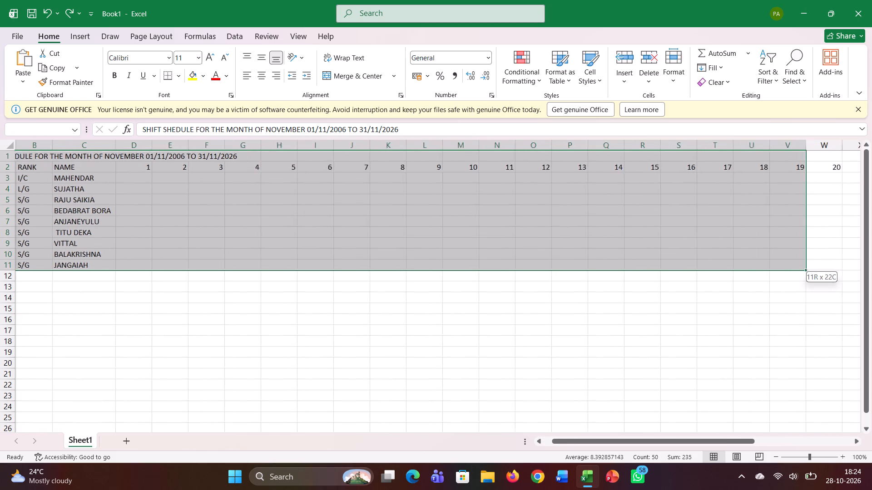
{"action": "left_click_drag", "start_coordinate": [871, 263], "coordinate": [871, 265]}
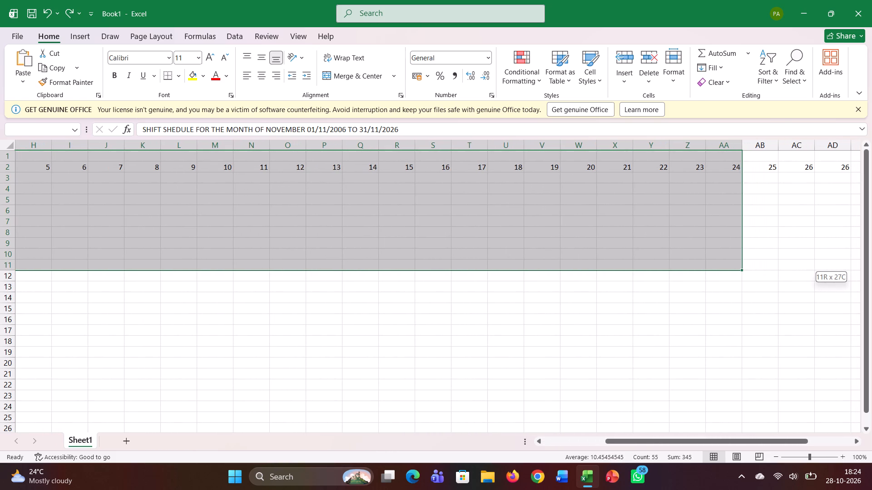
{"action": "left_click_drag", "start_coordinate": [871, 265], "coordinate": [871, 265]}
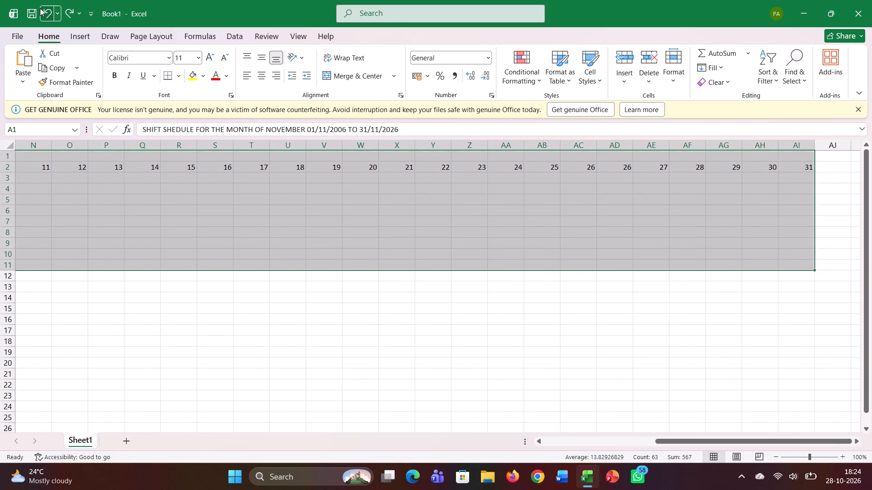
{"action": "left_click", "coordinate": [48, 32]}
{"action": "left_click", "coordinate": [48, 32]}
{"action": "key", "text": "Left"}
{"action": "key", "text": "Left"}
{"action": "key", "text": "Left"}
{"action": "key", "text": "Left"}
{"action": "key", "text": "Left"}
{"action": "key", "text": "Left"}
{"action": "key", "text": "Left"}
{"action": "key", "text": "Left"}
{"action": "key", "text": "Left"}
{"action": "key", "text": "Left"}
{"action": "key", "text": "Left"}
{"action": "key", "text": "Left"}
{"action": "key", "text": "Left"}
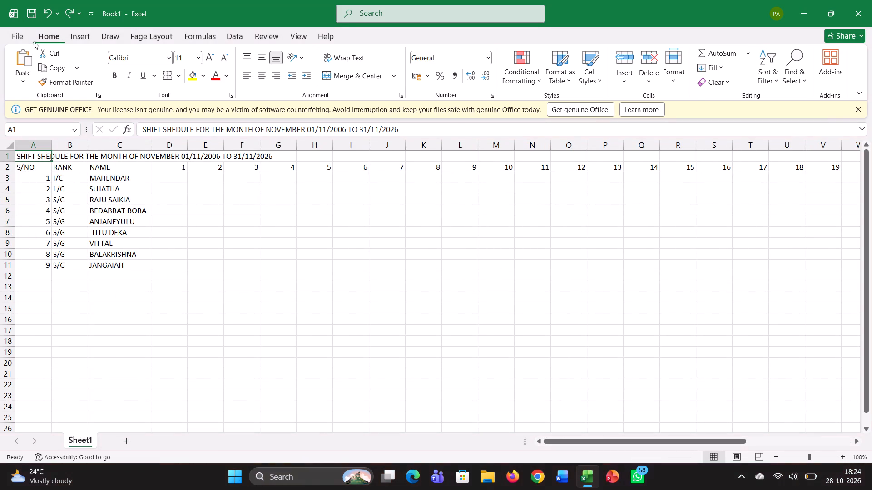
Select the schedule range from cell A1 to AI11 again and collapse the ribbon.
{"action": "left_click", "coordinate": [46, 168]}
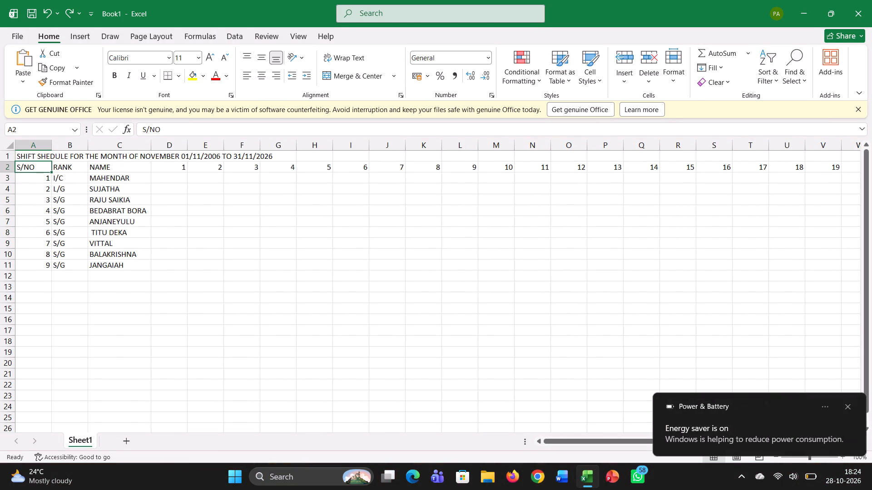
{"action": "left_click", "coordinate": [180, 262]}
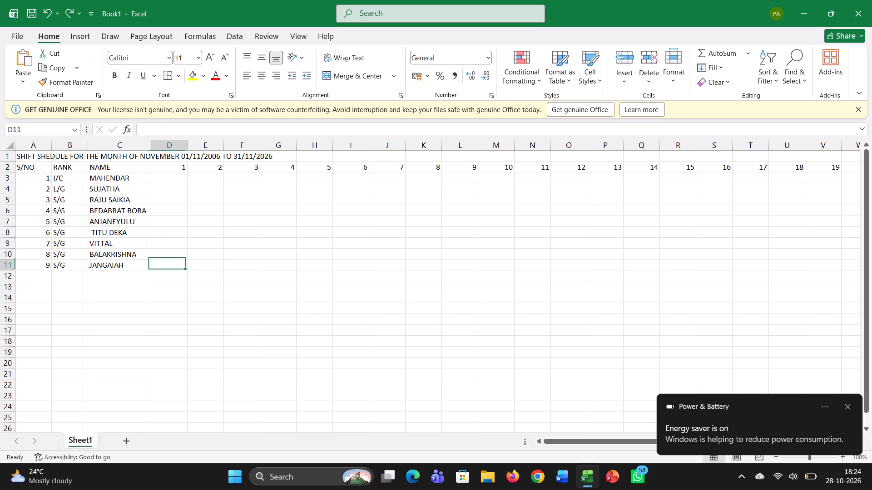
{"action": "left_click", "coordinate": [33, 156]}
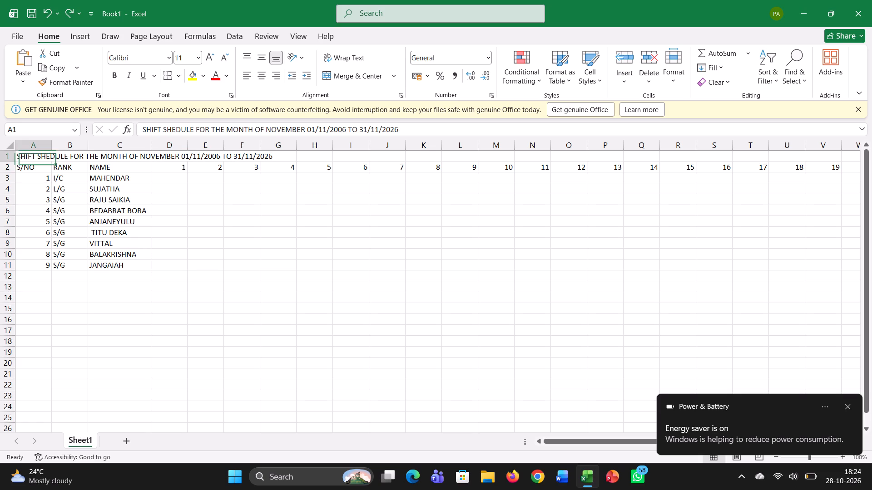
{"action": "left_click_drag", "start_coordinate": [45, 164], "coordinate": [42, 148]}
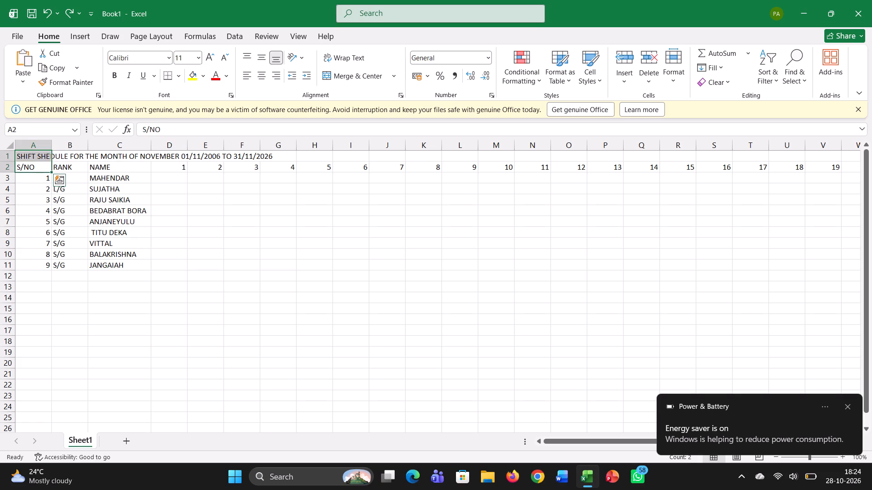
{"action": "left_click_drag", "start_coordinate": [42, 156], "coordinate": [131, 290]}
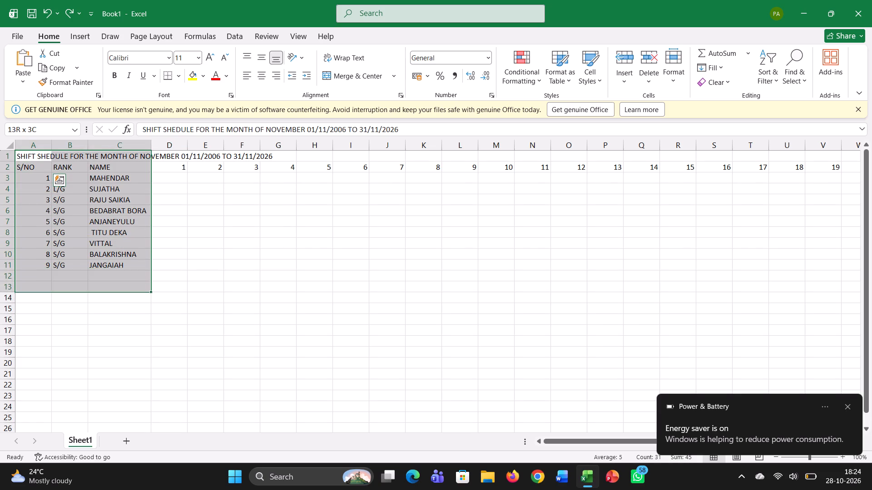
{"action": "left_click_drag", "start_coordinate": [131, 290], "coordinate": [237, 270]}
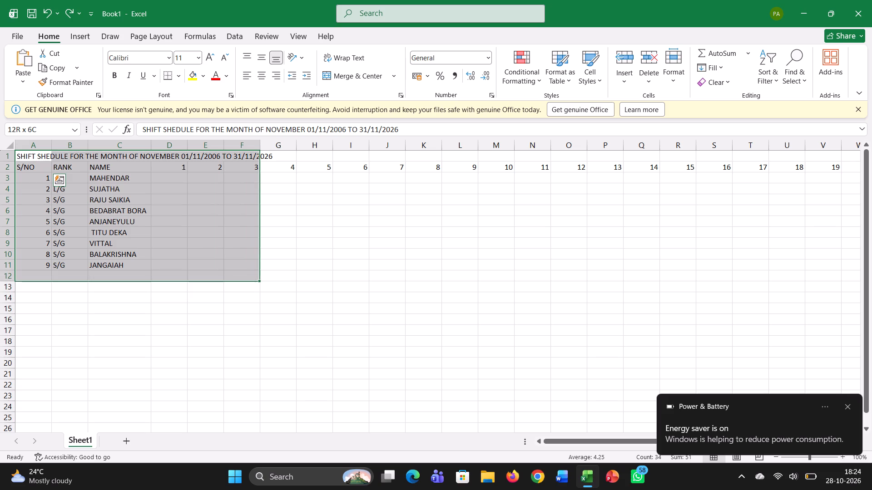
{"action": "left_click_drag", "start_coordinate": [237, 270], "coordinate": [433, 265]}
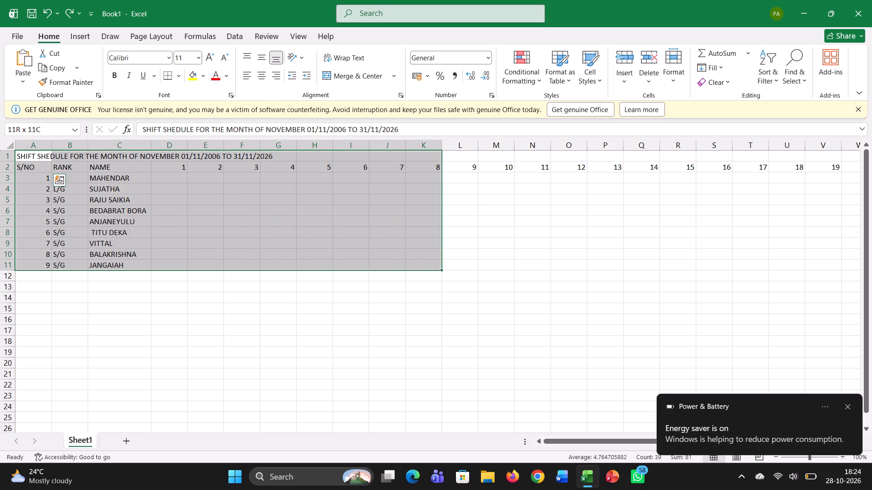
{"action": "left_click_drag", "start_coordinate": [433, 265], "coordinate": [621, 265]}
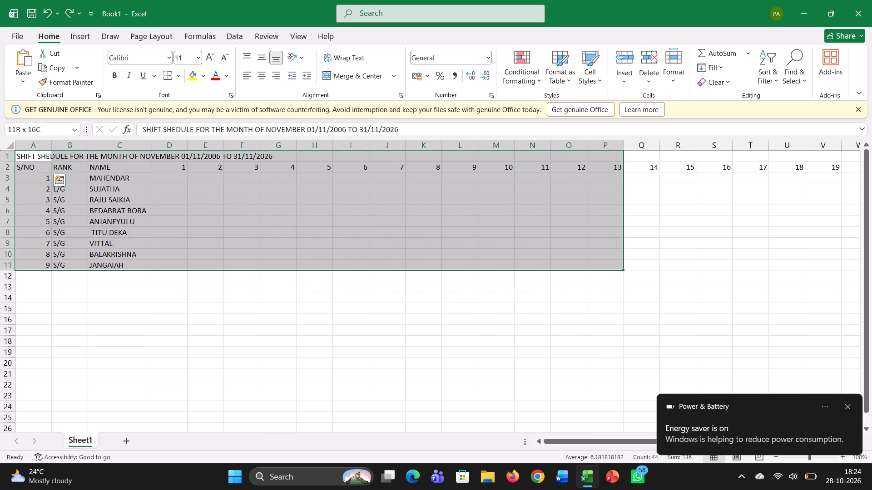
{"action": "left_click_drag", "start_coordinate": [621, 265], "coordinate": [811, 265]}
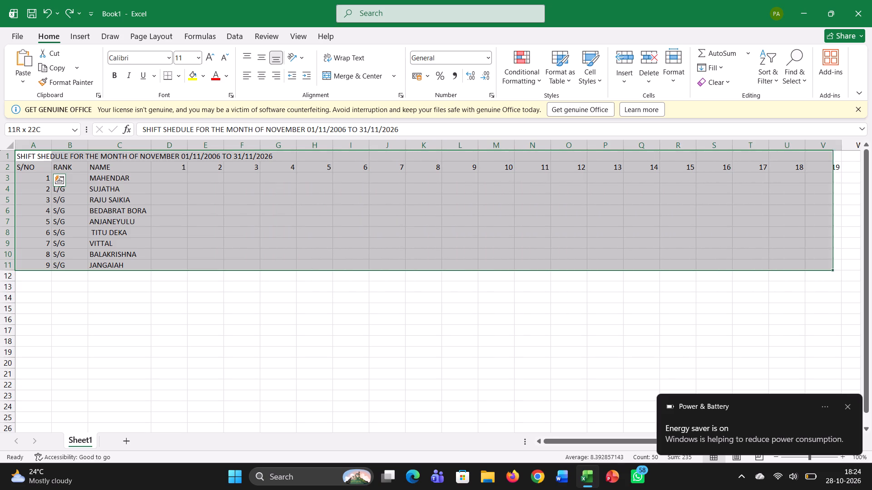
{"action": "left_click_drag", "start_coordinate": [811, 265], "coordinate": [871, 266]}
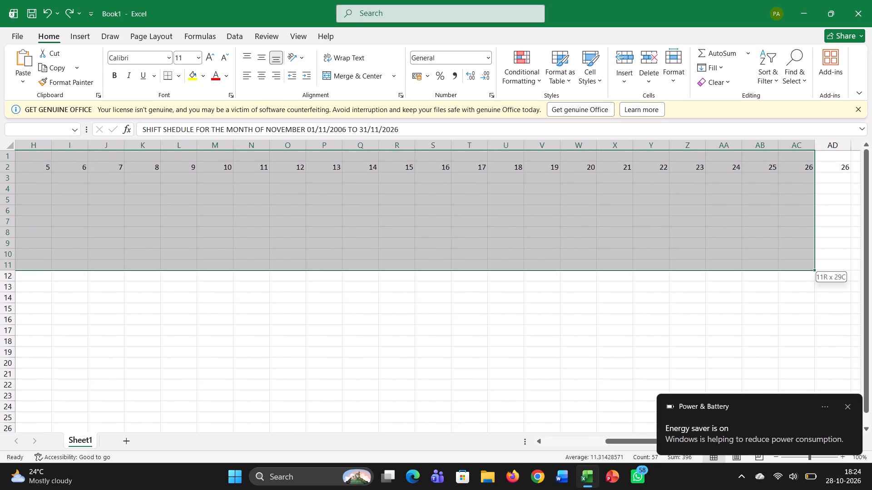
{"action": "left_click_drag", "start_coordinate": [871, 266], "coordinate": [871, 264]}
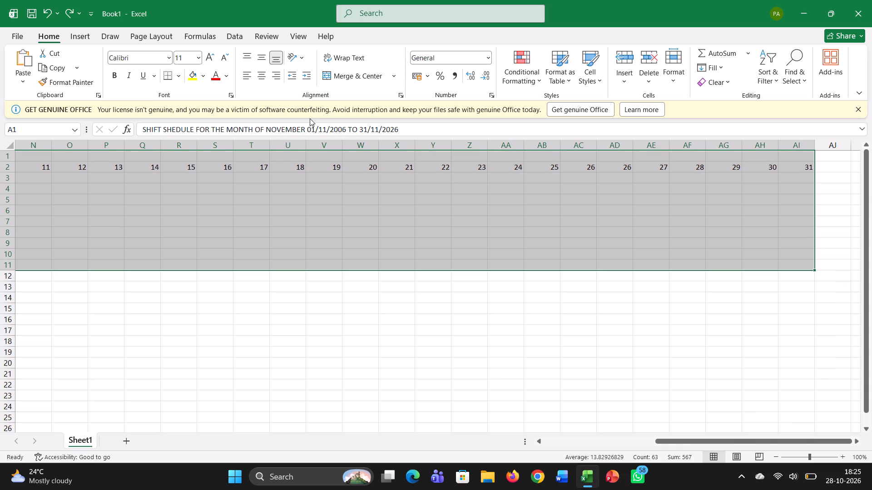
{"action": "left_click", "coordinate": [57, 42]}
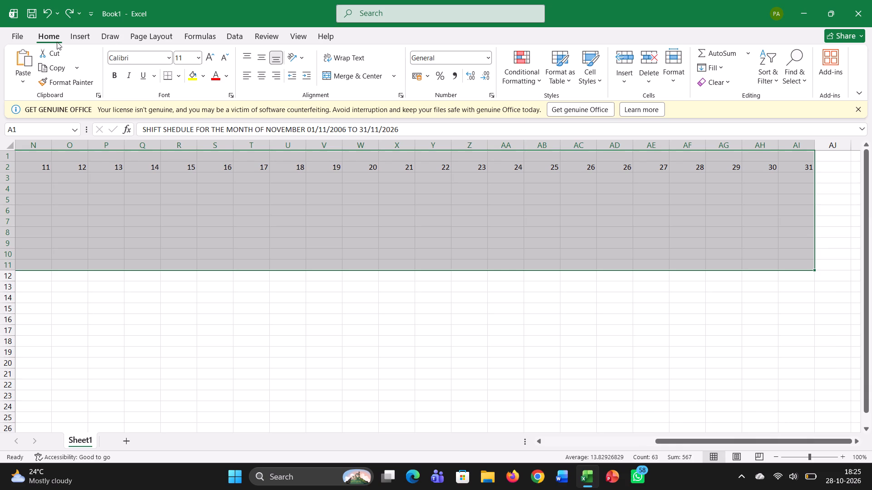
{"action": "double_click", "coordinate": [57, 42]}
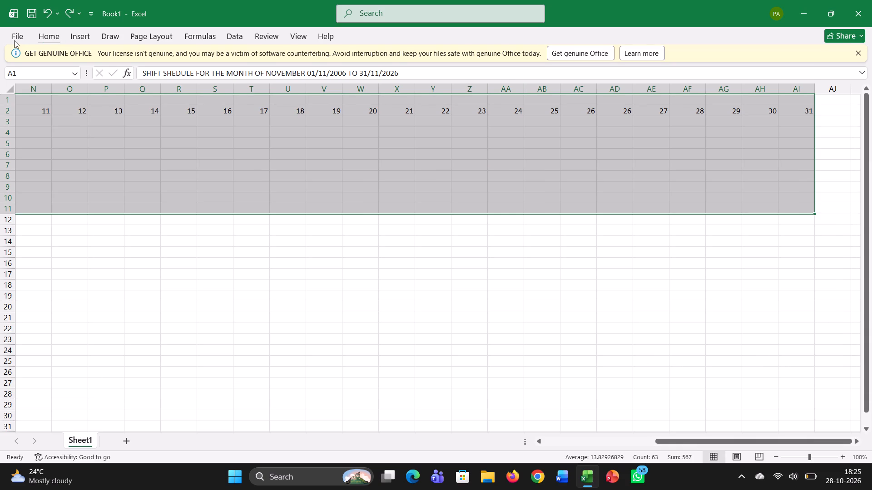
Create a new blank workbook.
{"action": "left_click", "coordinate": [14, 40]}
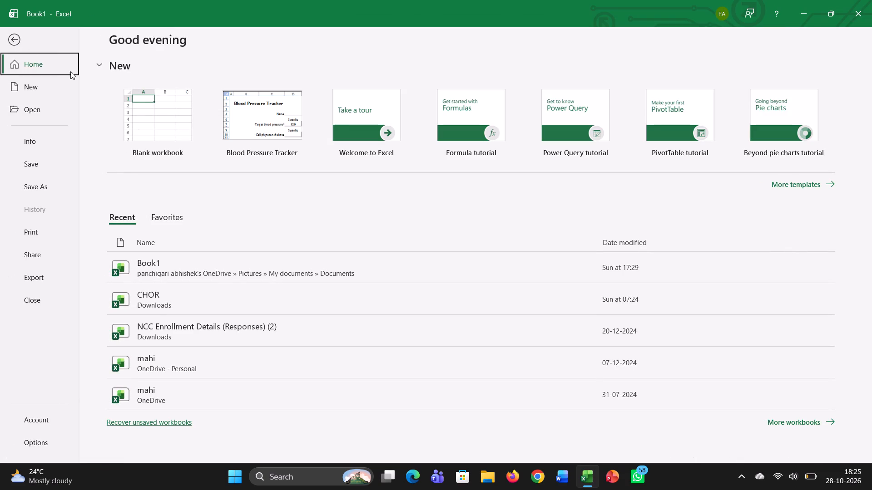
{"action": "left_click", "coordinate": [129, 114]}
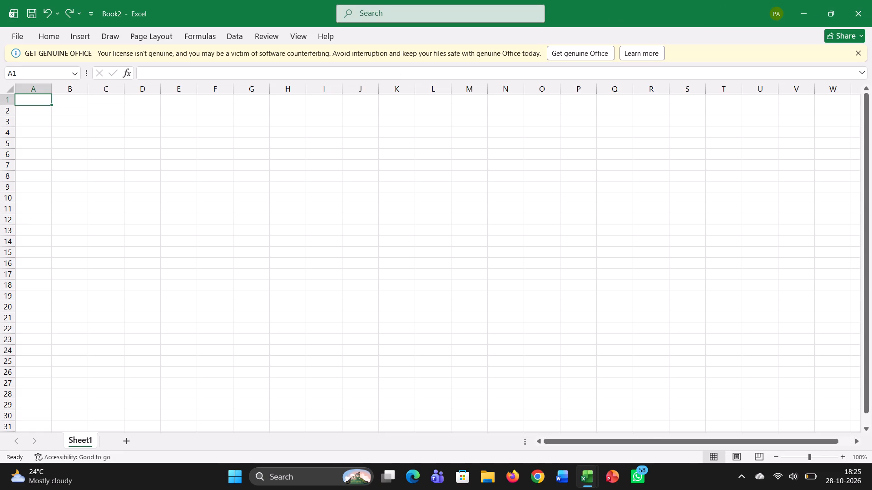
Undo the entry of 31 in cell AI2 of Book1 and return to cell A2.
{"action": "key", "text": "ctrl+z"}
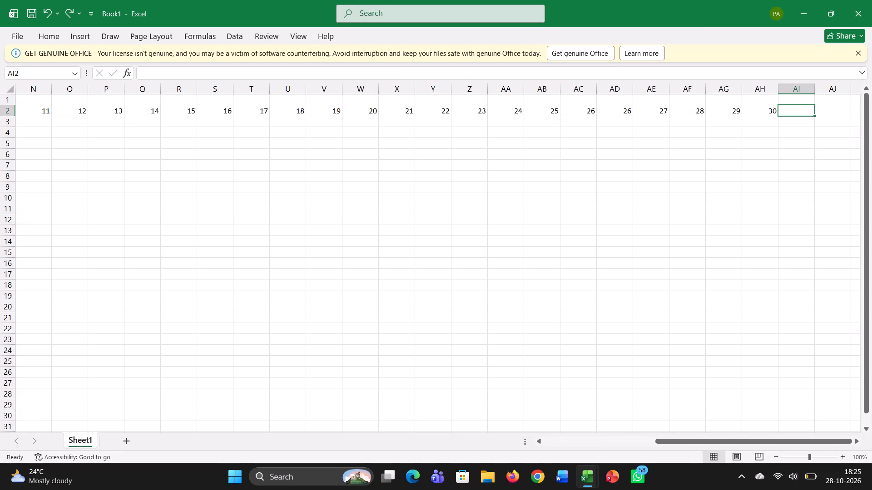
{"action": "key", "text": "Left"}
{"action": "key", "text": "Left"}
{"action": "key", "text": "Left"}
{"action": "key", "text": "Left"}
{"action": "key", "text": "Left"}
{"action": "key", "text": "Left"}
{"action": "key", "text": "Left"}
{"action": "key", "text": "Left"}
{"action": "key", "text": "Left"}
{"action": "key", "text": "Left"}
{"action": "key", "text": "Left"}
{"action": "key", "text": "Left"}
{"action": "key", "text": "Left"}
{"action": "key", "text": "Left"}
{"action": "key", "text": "Left"}
{"action": "key", "text": "Left"}
{"action": "key", "text": "Left"}
{"action": "key", "text": "Left"}
{"action": "key", "text": "Left"}
{"action": "key", "text": "Left"}
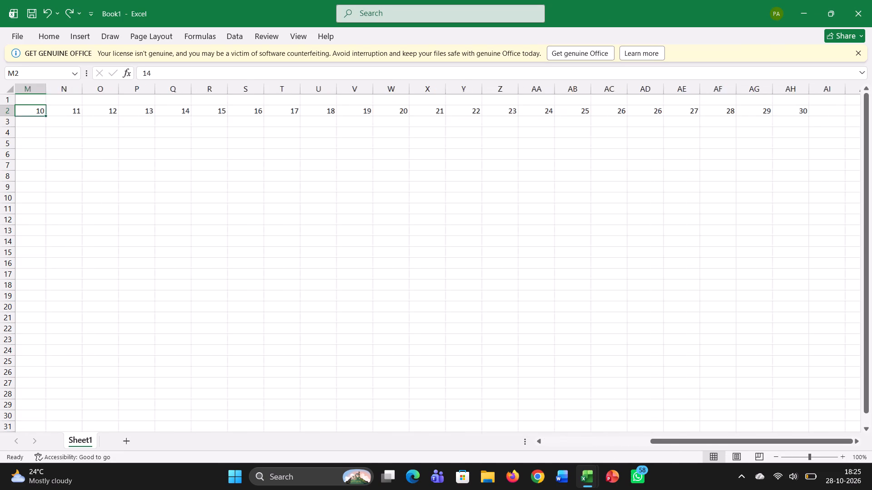
{"action": "key", "text": "Left"}
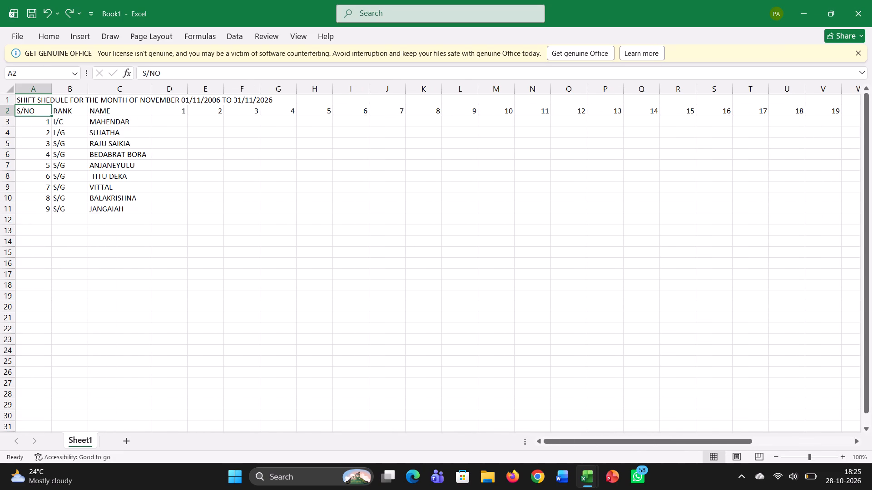
Expand the collapsed ribbon with the Home commands showing.
{"action": "left_click", "coordinate": [89, 36]}
{"action": "triple_click", "coordinate": [54, 37]}
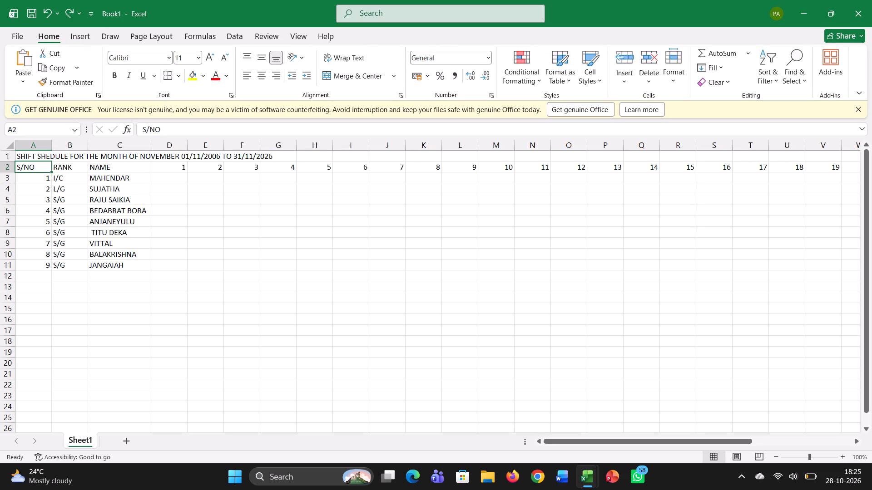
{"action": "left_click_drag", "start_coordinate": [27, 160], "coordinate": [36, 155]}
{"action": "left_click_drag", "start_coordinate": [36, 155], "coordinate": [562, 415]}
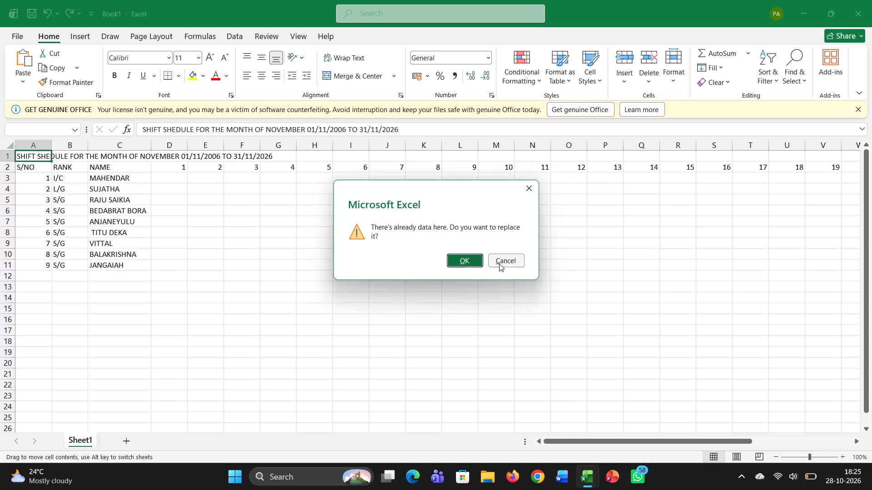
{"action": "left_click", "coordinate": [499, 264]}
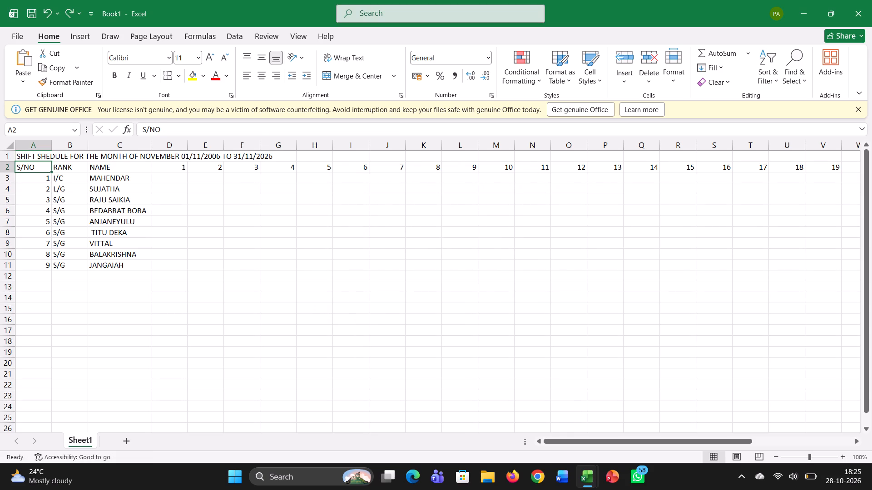
Narrow column A slightly.
{"action": "left_click", "coordinate": [36, 158]}
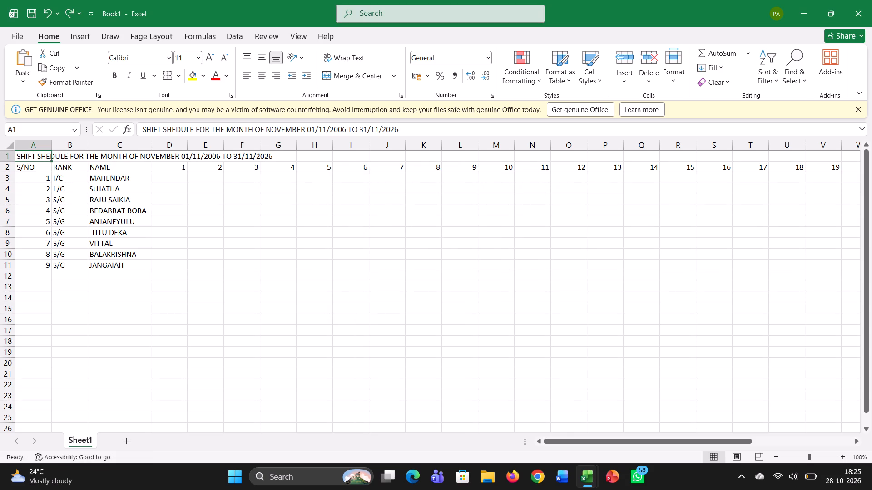
{"action": "left_click_drag", "start_coordinate": [41, 162], "coordinate": [50, 147]}
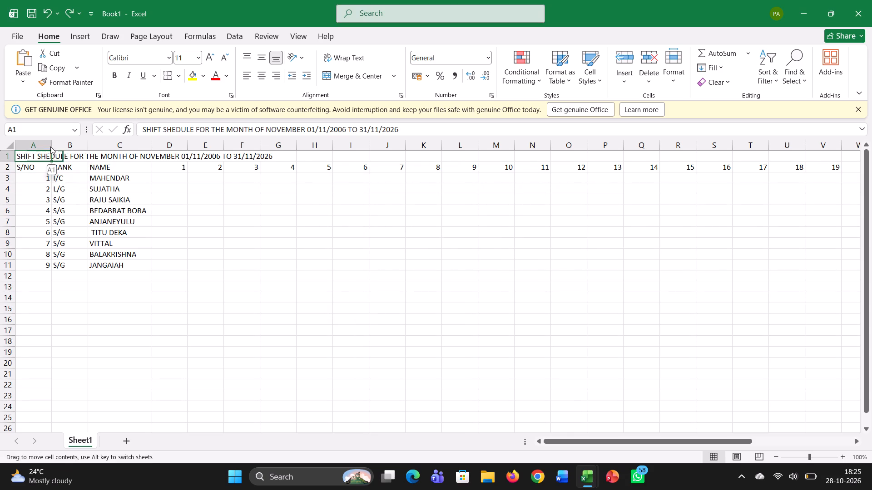
{"action": "left_click_drag", "start_coordinate": [50, 147], "coordinate": [50, 146]}
{"action": "left_click_drag", "start_coordinate": [50, 146], "coordinate": [47, 171]}
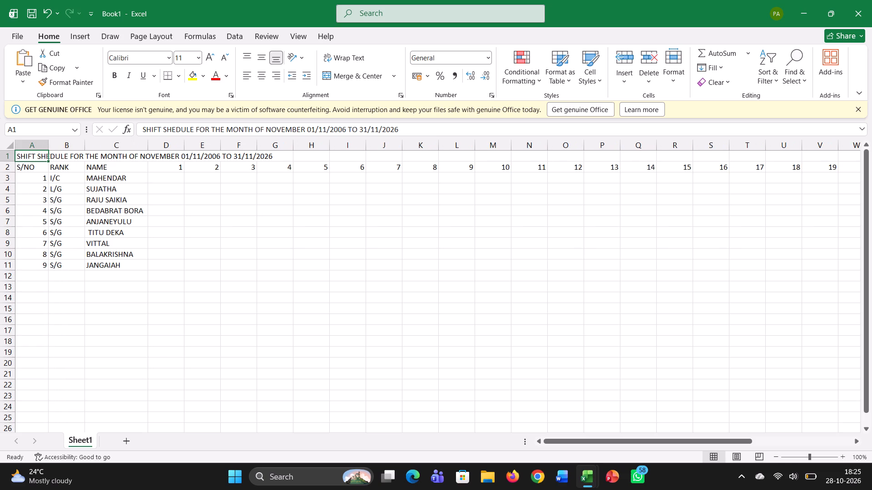
Narrow column A to a width of about 6.22.
{"action": "left_click", "coordinate": [134, 255]}
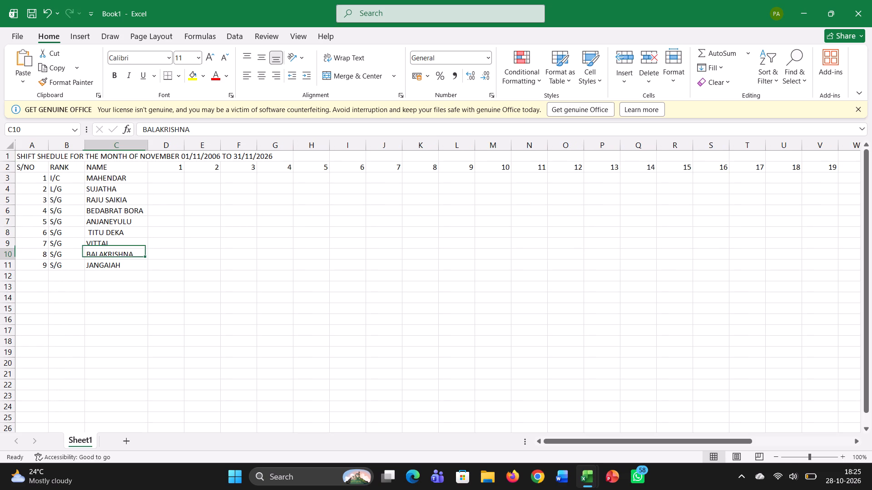
{"action": "left_click_drag", "start_coordinate": [48, 146], "coordinate": [44, 141]}
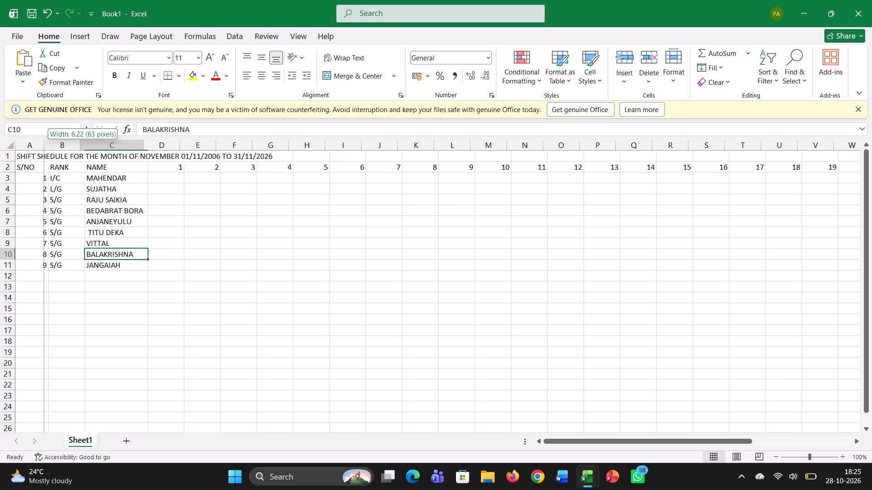
{"action": "left_click_drag", "start_coordinate": [44, 141], "coordinate": [45, 141]}
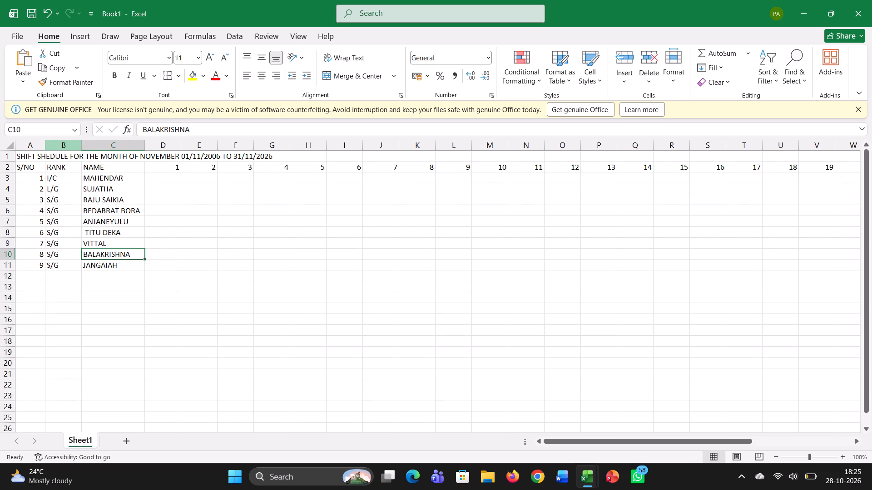
Make all text in the schedule range A1:AI11 bold at font size 14.
{"action": "left_click_drag", "start_coordinate": [33, 153], "coordinate": [186, 299]}
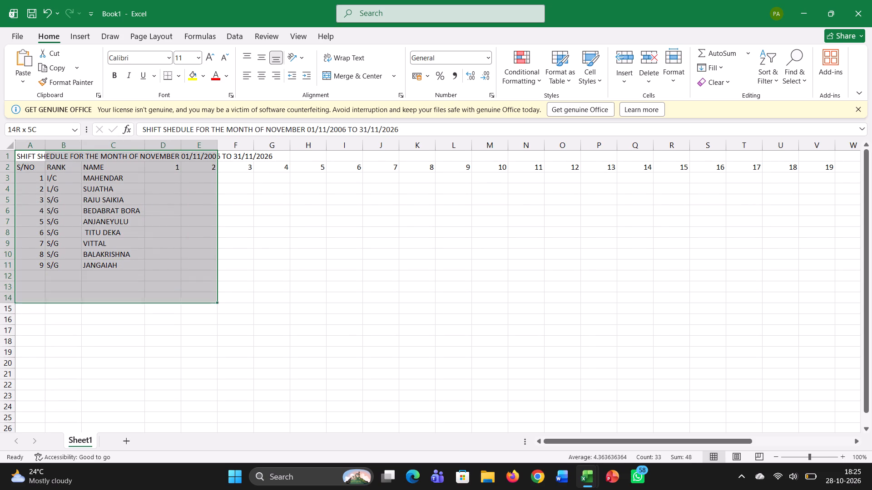
{"action": "left_click_drag", "start_coordinate": [186, 299], "coordinate": [402, 270]}
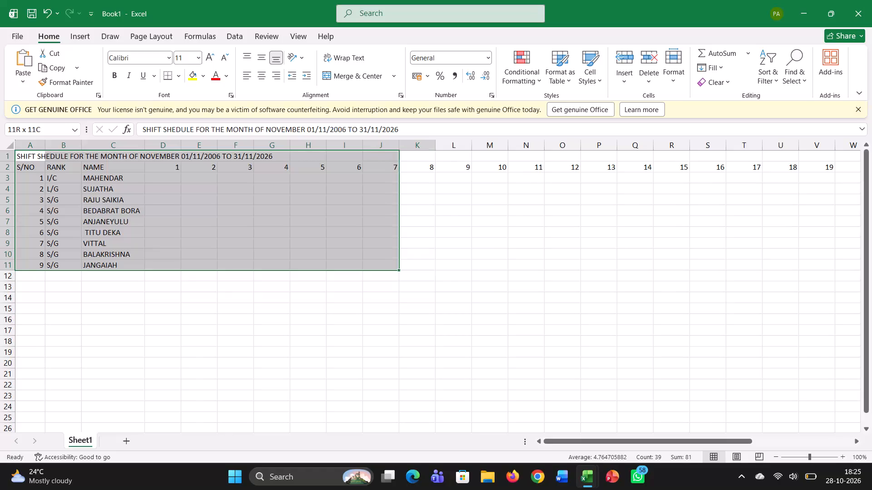
{"action": "left_click_drag", "start_coordinate": [402, 270], "coordinate": [590, 268]}
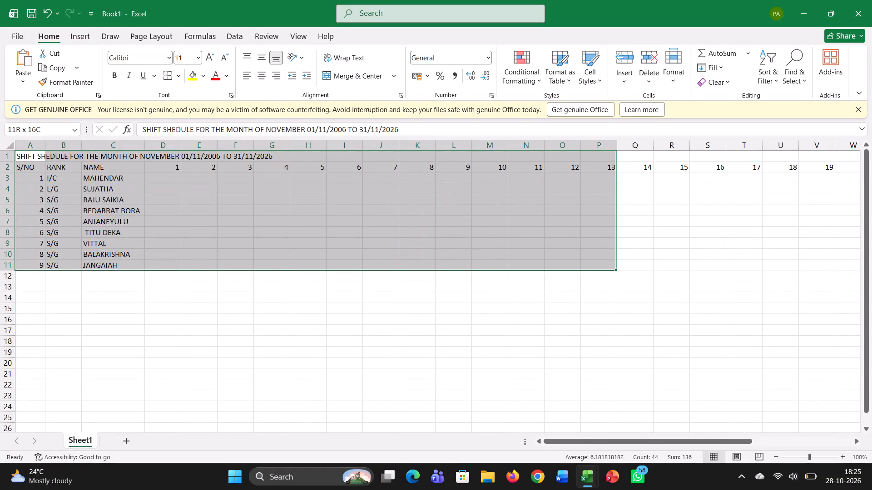
{"action": "left_click_drag", "start_coordinate": [590, 268], "coordinate": [778, 269]}
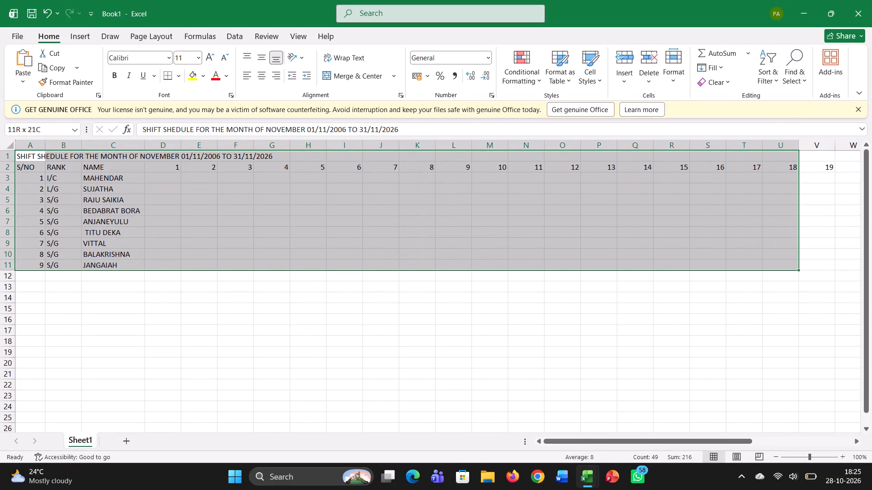
{"action": "left_click_drag", "start_coordinate": [778, 269], "coordinate": [871, 268]}
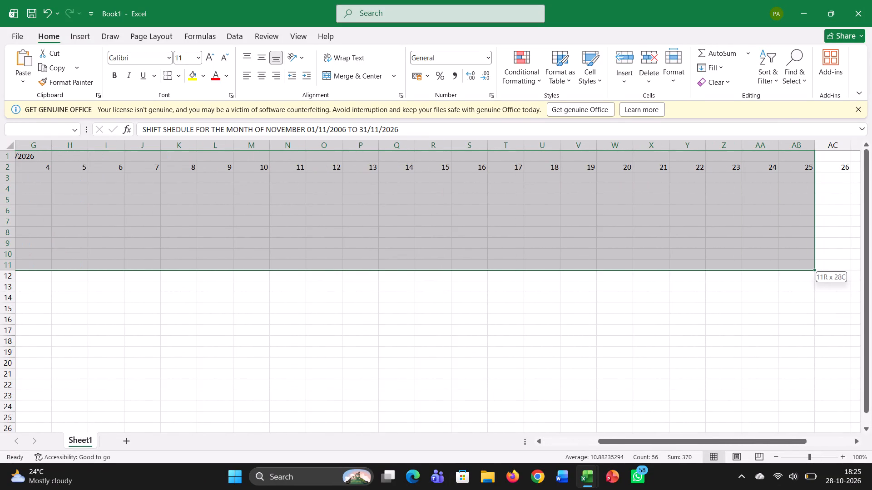
{"action": "left_click_drag", "start_coordinate": [871, 268], "coordinate": [871, 269]}
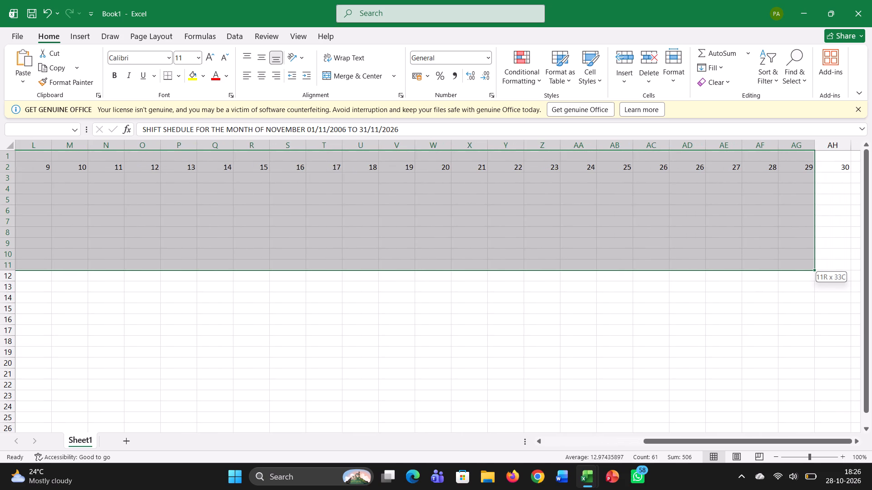
{"action": "left_click_drag", "start_coordinate": [871, 269], "coordinate": [871, 268]}
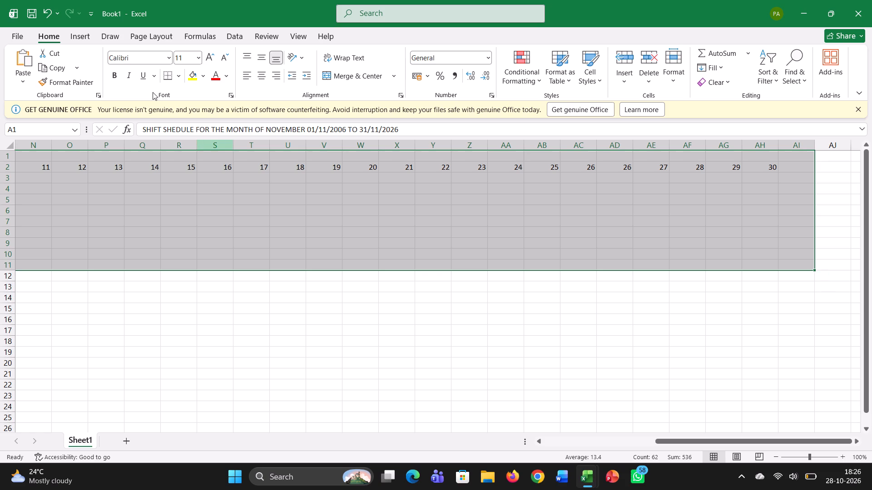
{"action": "left_click", "coordinate": [116, 74]}
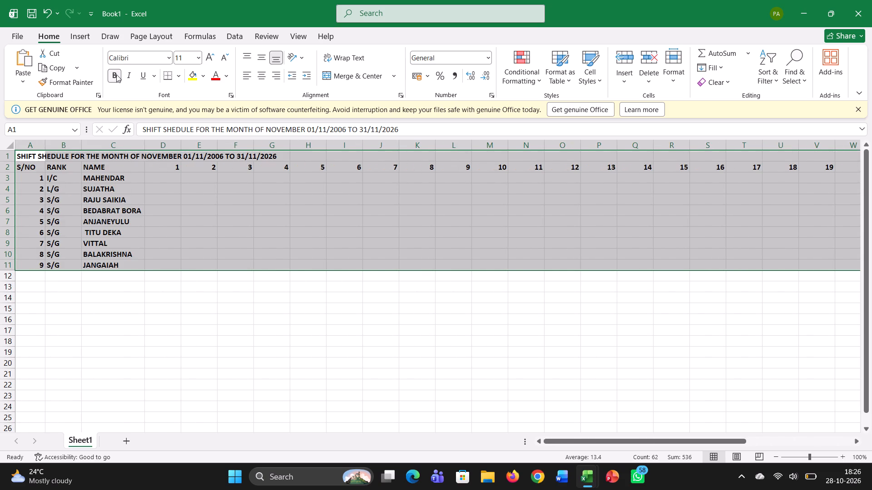
{"action": "left_click", "coordinate": [199, 59]}
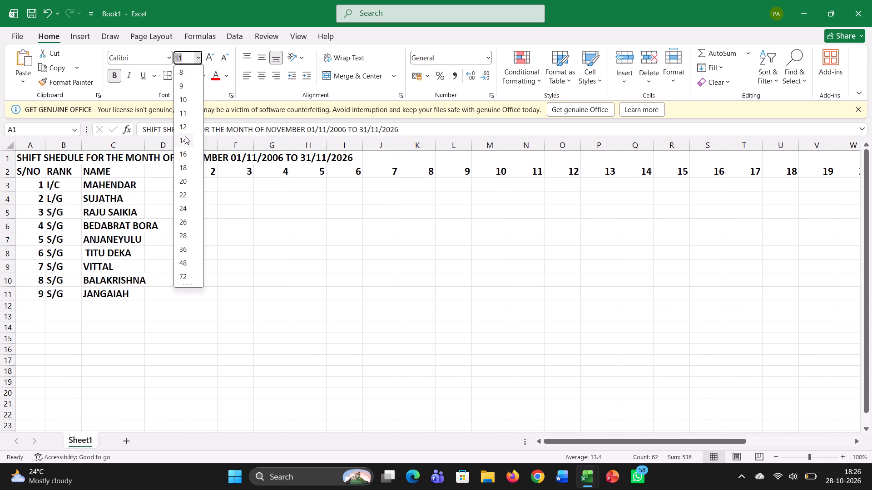
{"action": "left_click", "coordinate": [186, 138]}
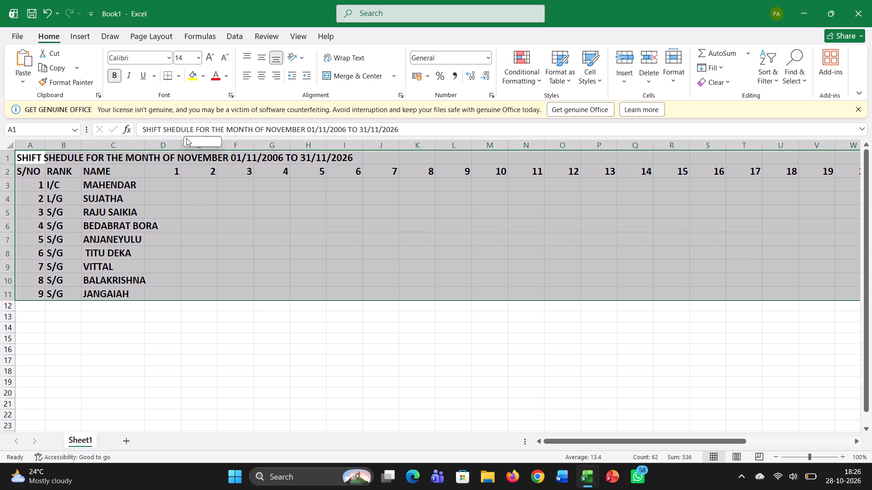
{"action": "left_click", "coordinate": [224, 323]}
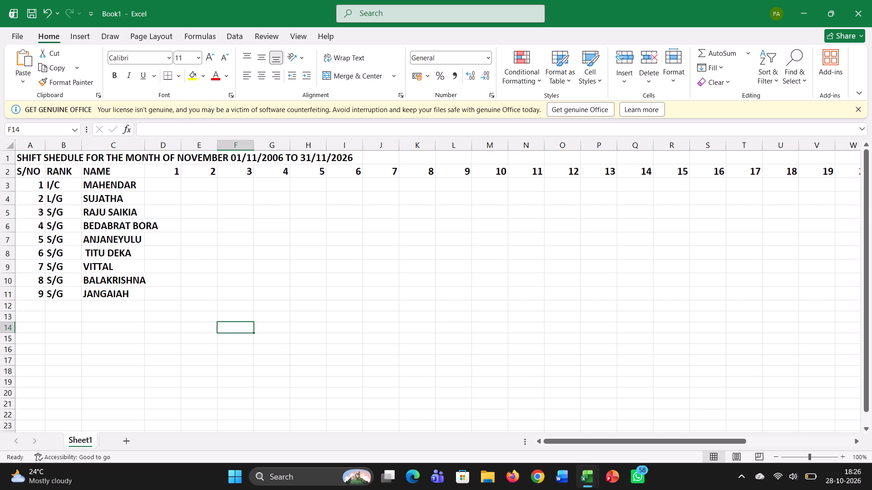
Merge and center the schedule title across A1:AI1.
{"action": "left_click_drag", "start_coordinate": [24, 159], "coordinate": [159, 159]}
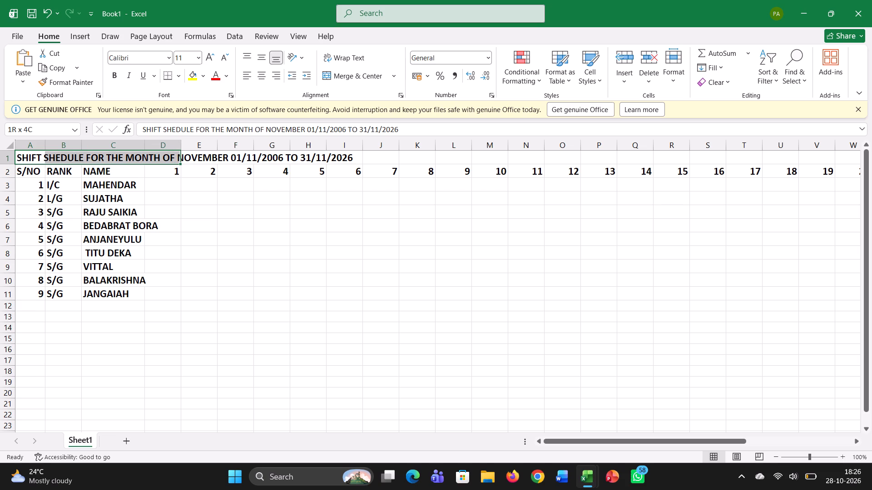
{"action": "left_click_drag", "start_coordinate": [159, 159], "coordinate": [377, 156]}
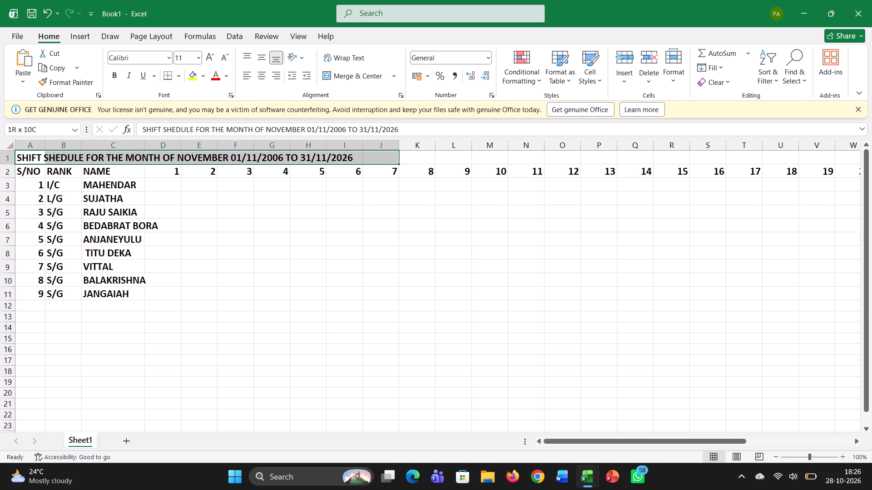
{"action": "left_click_drag", "start_coordinate": [377, 156], "coordinate": [566, 156]}
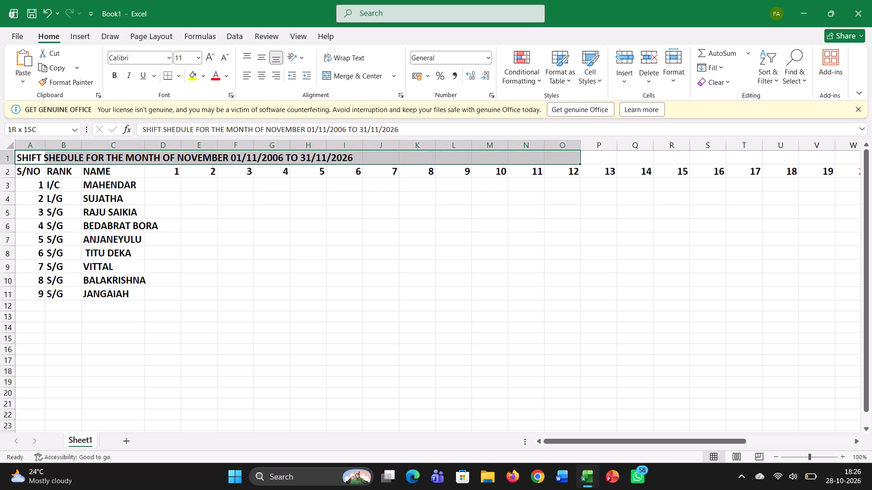
{"action": "left_click_drag", "start_coordinate": [566, 156], "coordinate": [758, 156]}
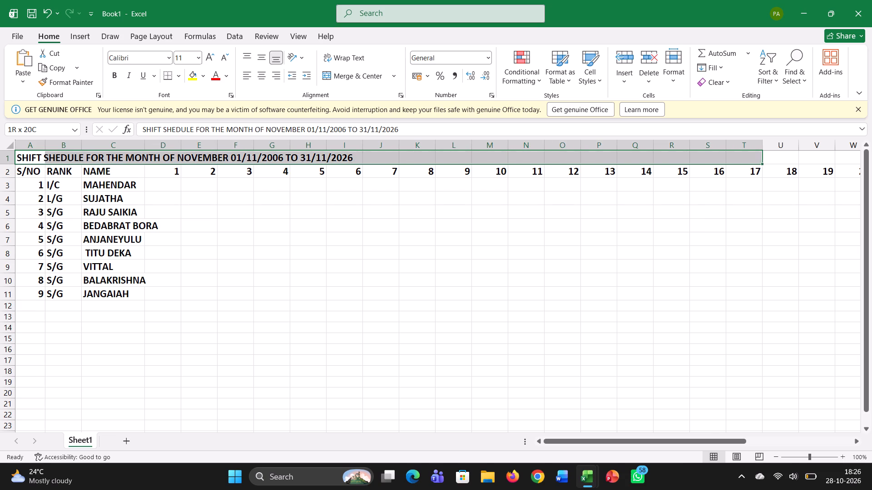
{"action": "left_click_drag", "start_coordinate": [758, 156], "coordinate": [871, 155]}
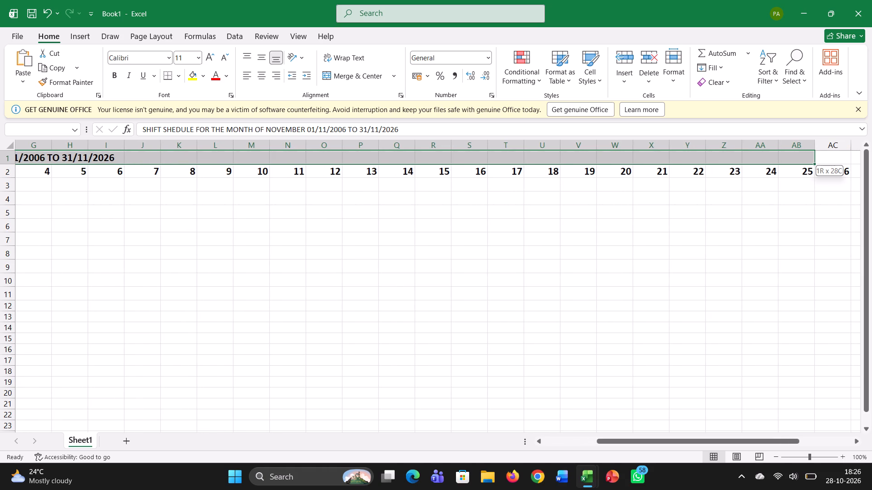
{"action": "left_click_drag", "start_coordinate": [871, 155], "coordinate": [871, 154]}
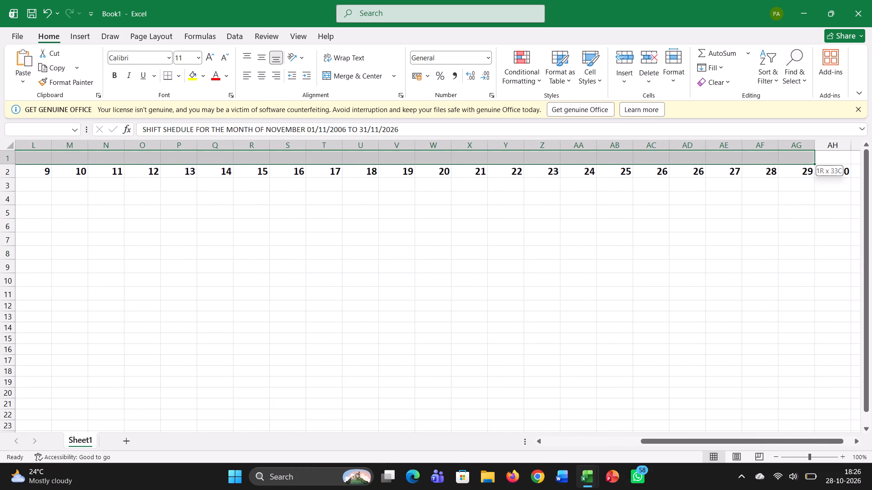
{"action": "left_click_drag", "start_coordinate": [871, 154], "coordinate": [871, 154]}
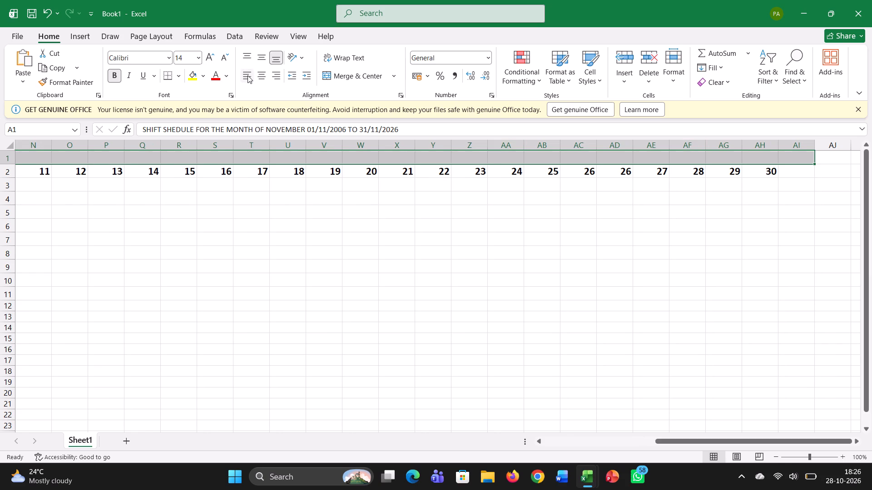
{"action": "left_click", "coordinate": [260, 79]}
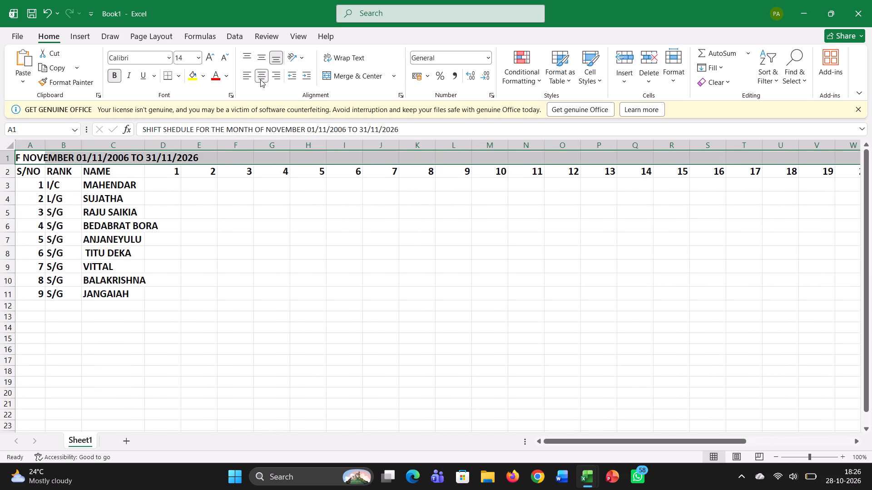
{"action": "left_click", "coordinate": [274, 79]}
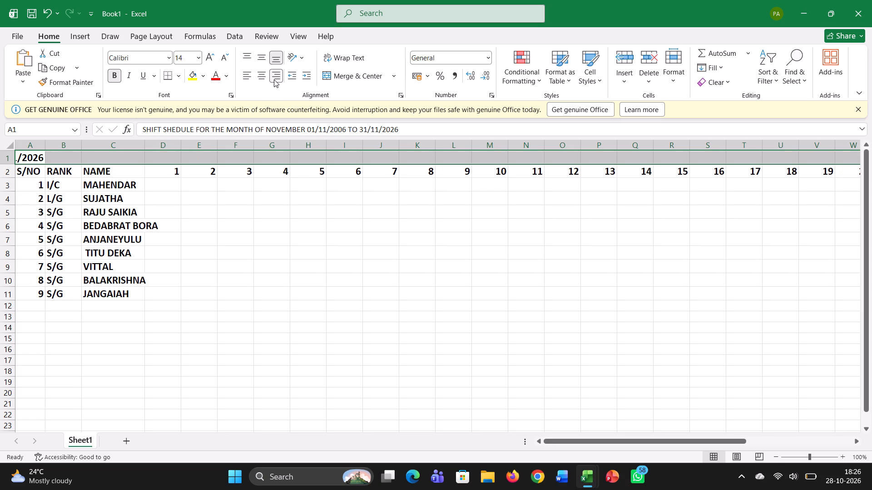
{"action": "left_click", "coordinate": [289, 76]}
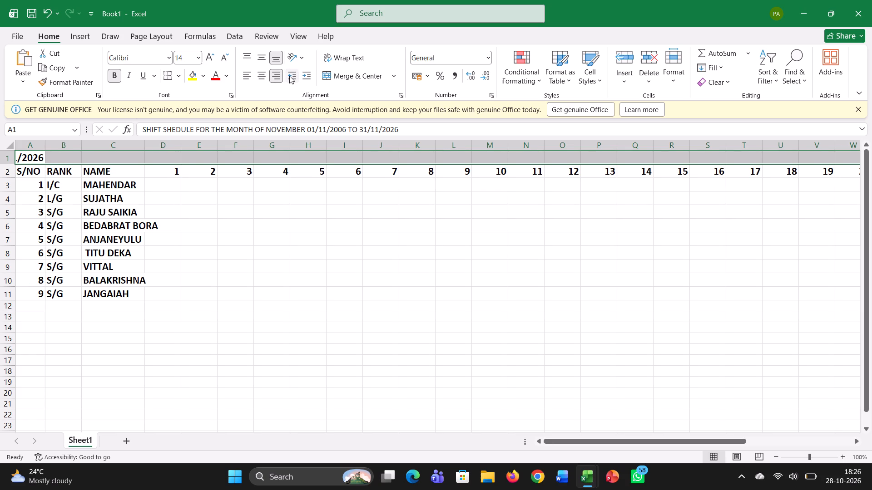
{"action": "left_click", "coordinate": [289, 76]}
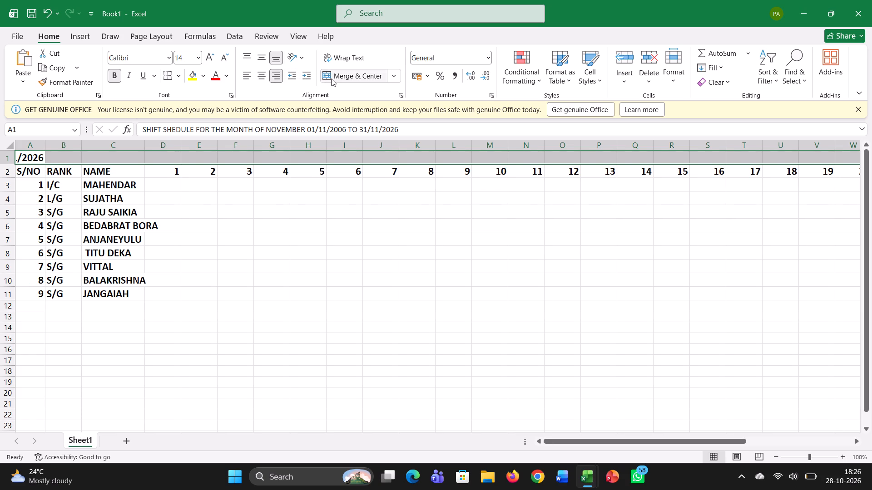
{"action": "left_click", "coordinate": [331, 78]}
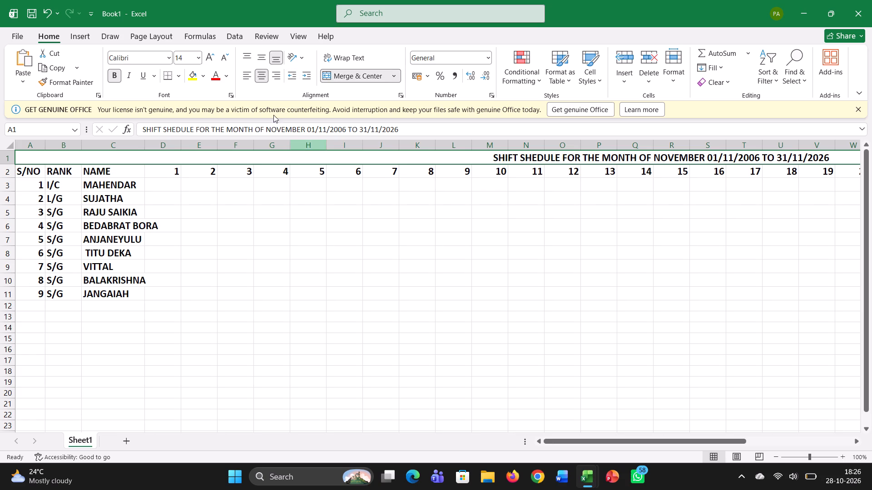
Fill the merged title row with yellow.
{"action": "left_click", "coordinate": [198, 80]}
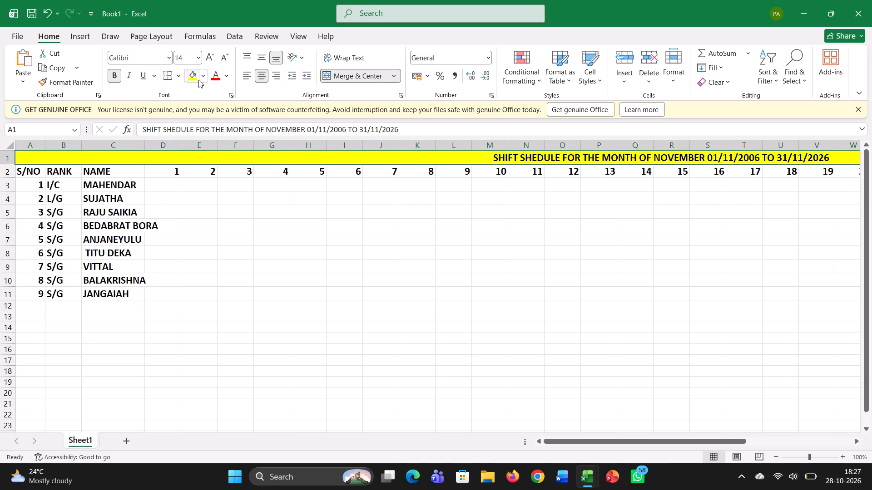
{"action": "left_click", "coordinate": [269, 290]}
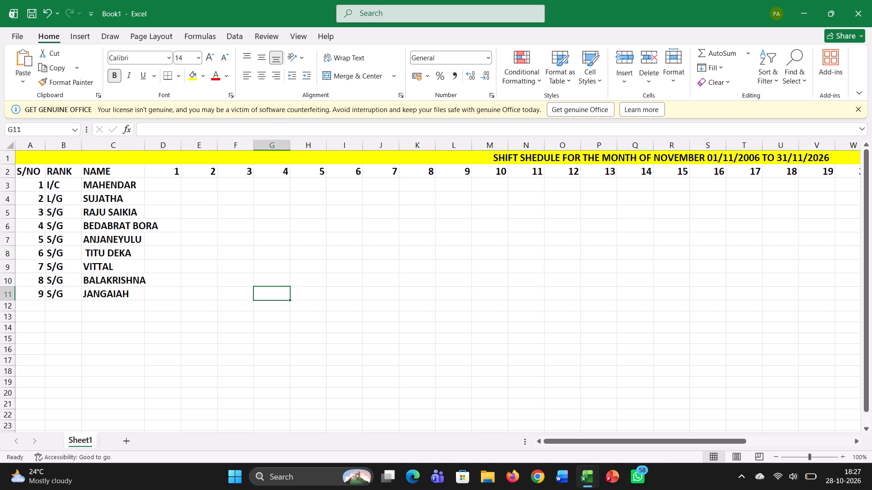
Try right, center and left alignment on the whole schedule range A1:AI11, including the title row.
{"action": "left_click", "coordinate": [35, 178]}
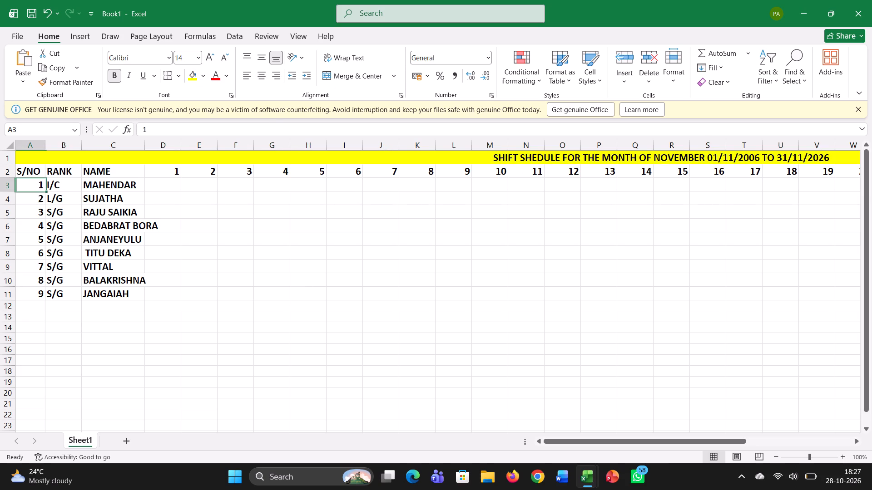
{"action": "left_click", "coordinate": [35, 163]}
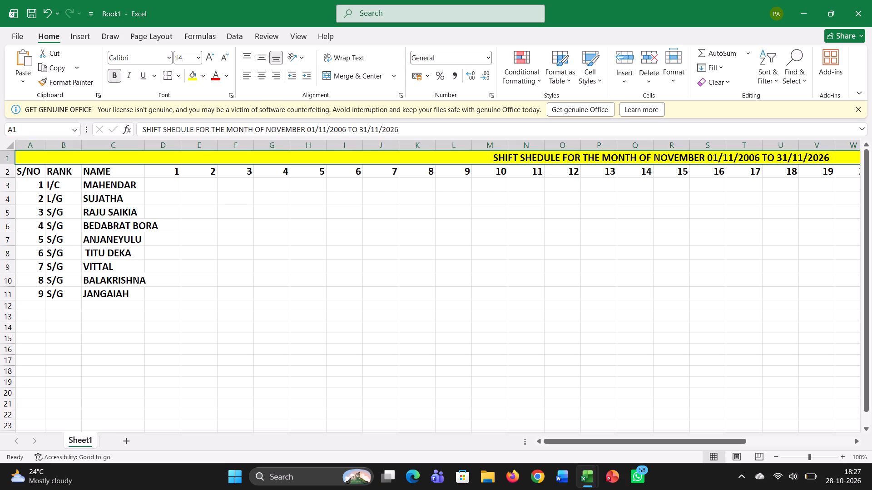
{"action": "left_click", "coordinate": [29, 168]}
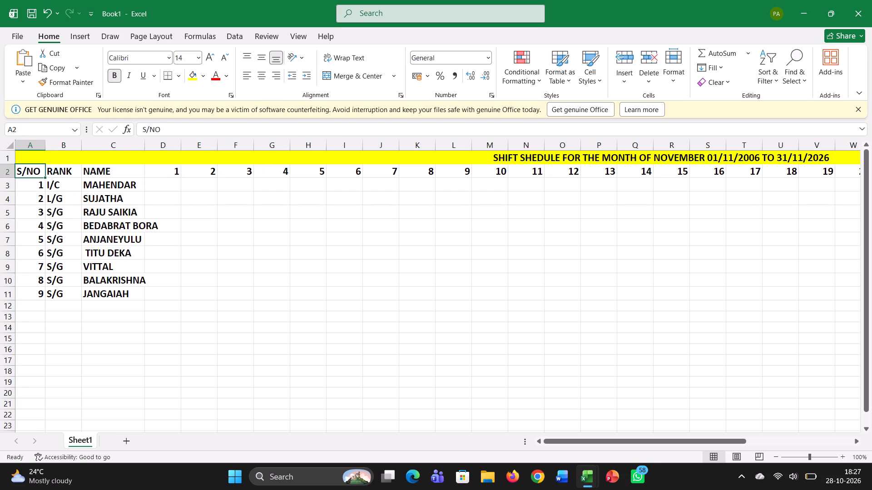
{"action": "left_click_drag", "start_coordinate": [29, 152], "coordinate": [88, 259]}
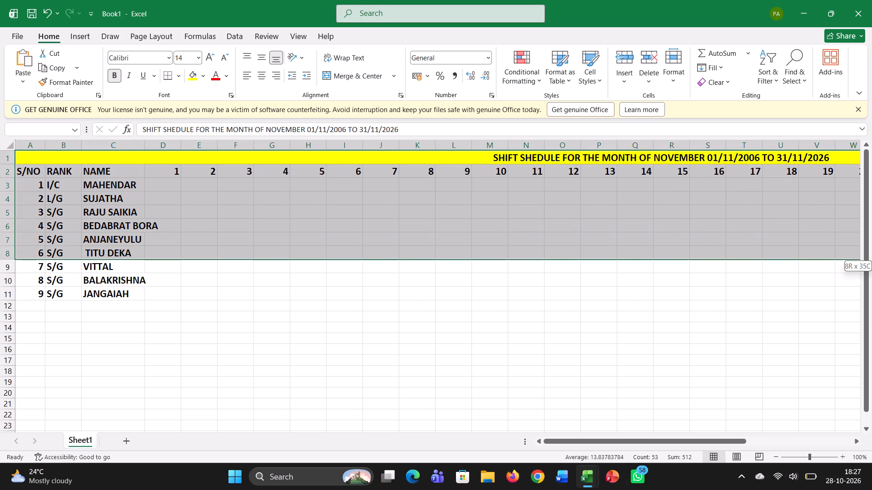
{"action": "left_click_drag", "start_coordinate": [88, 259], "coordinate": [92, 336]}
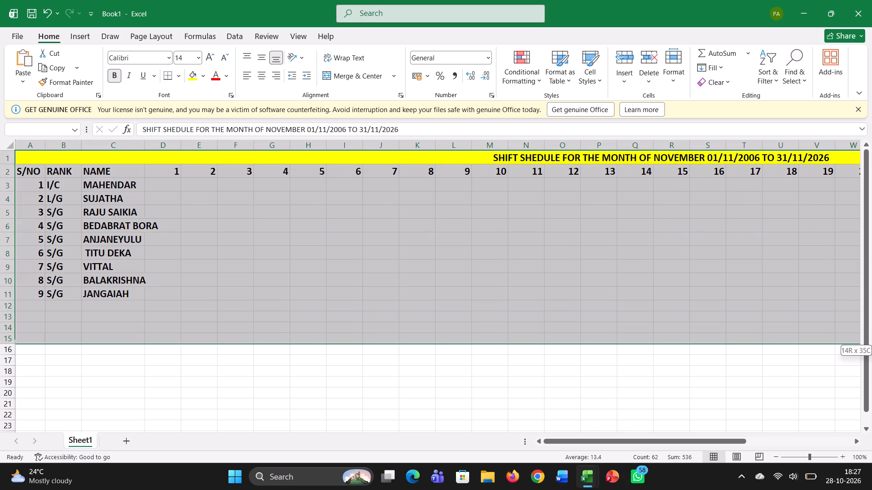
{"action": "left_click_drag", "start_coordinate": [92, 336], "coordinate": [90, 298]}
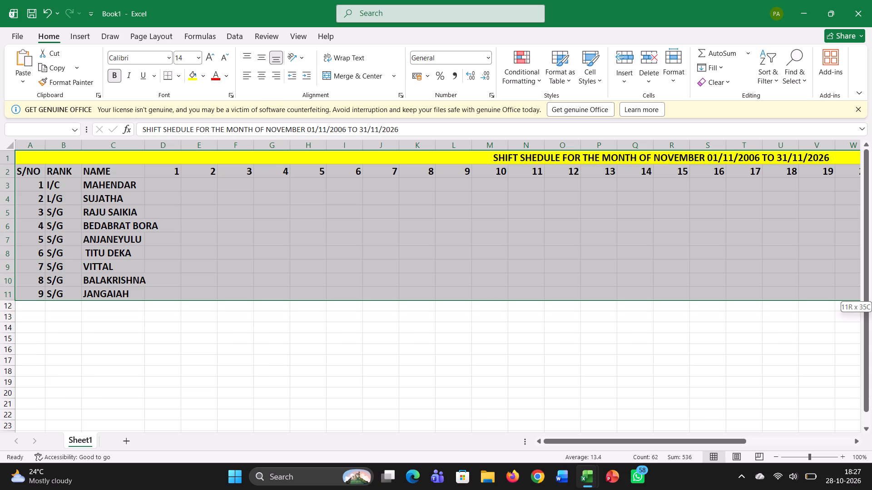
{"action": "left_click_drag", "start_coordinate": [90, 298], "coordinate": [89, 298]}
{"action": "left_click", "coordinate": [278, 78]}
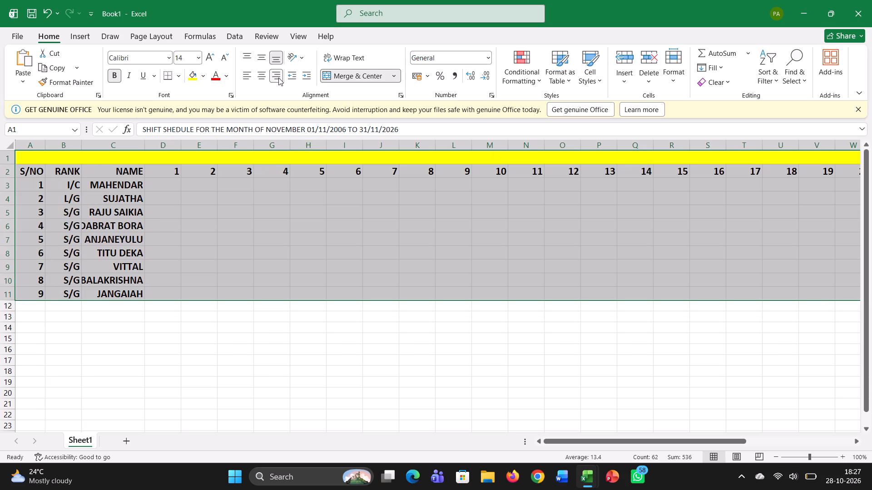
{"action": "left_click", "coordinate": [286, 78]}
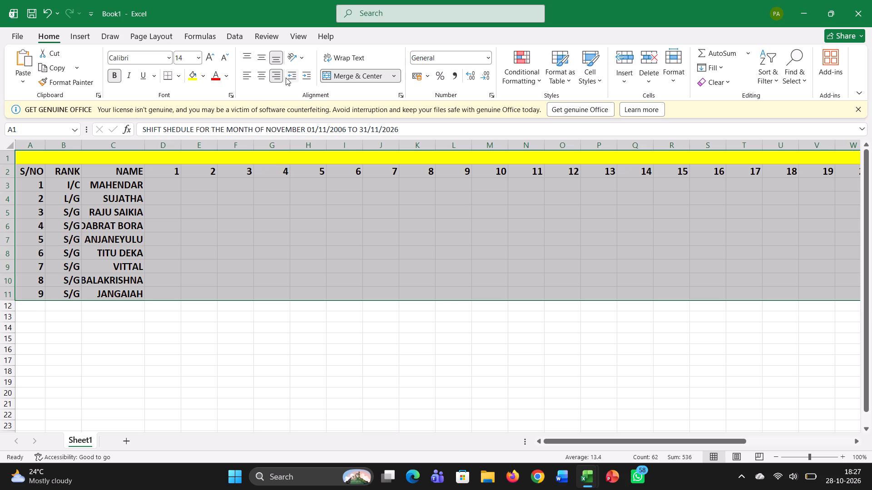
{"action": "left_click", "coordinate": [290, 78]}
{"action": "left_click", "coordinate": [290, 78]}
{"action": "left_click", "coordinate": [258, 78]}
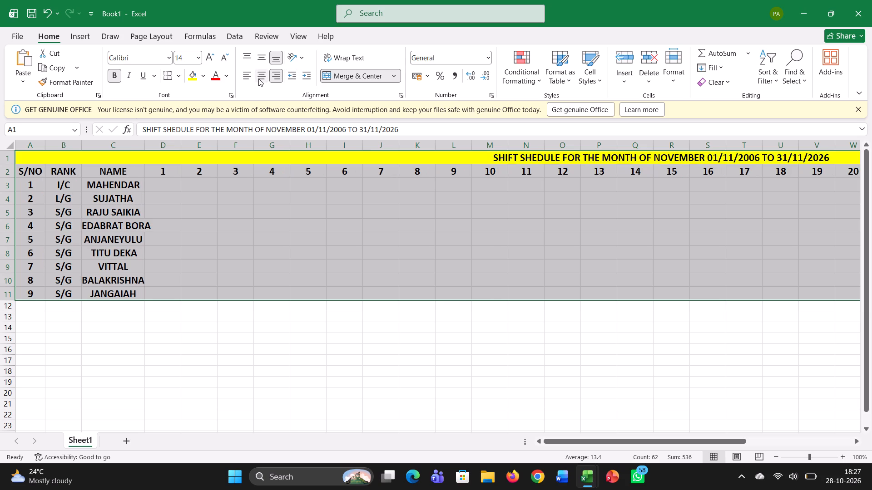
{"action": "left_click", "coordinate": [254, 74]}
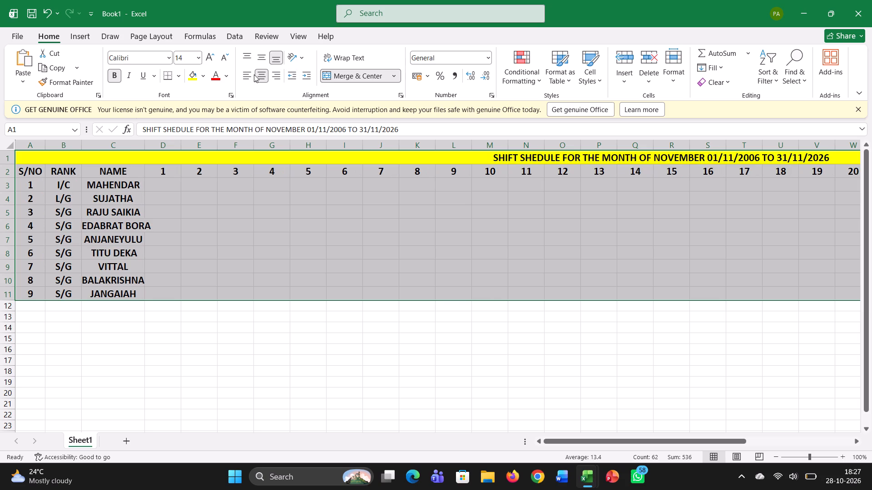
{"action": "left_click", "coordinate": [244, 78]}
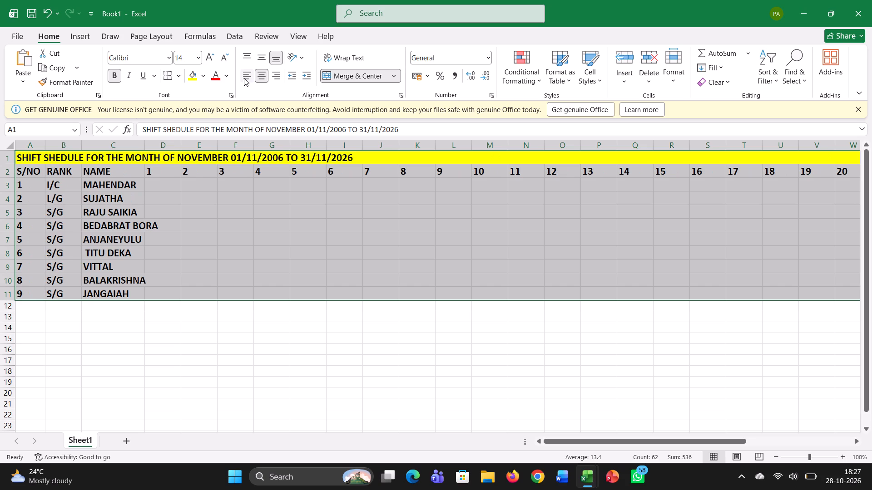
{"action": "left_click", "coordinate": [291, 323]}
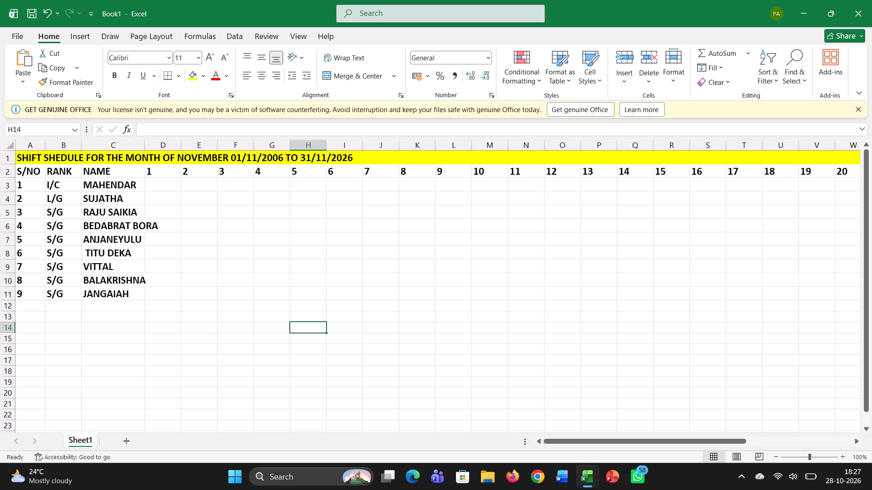
Widen column C so that the longest name fits inside the NAME column.
{"action": "left_click_drag", "start_coordinate": [144, 146], "coordinate": [166, 146]}
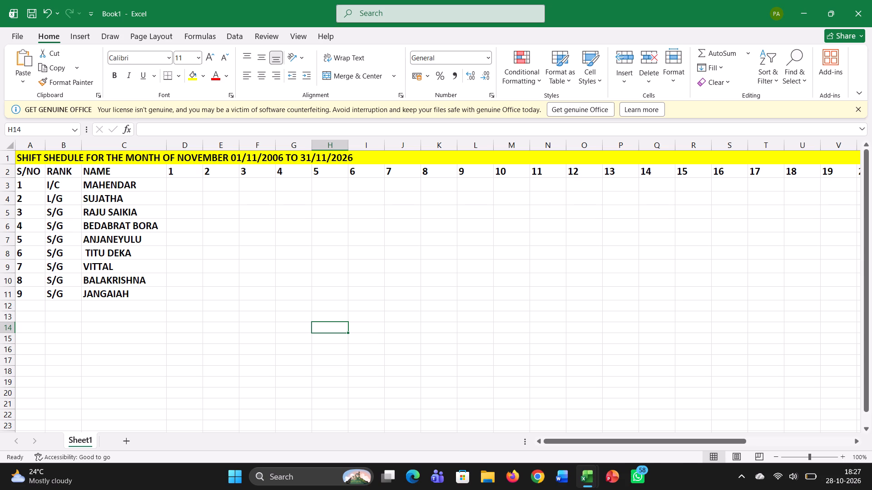
Center the schedule's headers and entries horizontally across the range A2:AI11, leaving out the title row.
{"action": "left_click_drag", "start_coordinate": [27, 173], "coordinate": [61, 229]}
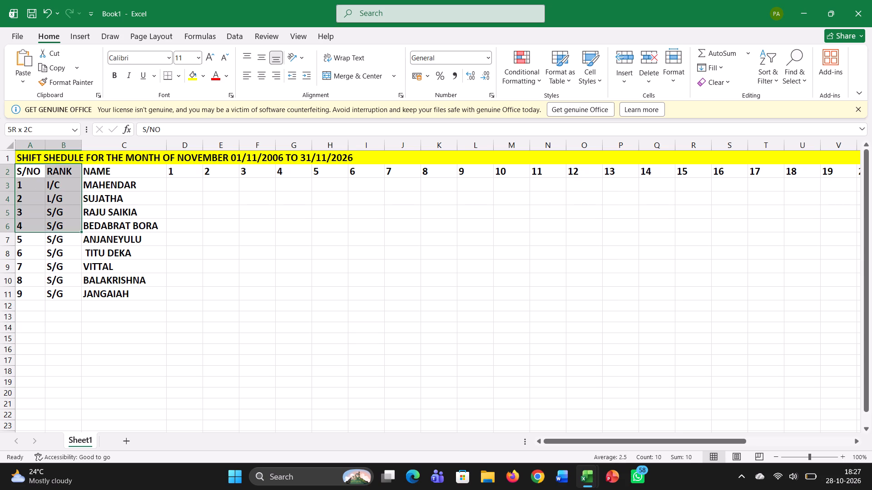
{"action": "left_click_drag", "start_coordinate": [61, 229], "coordinate": [195, 284]}
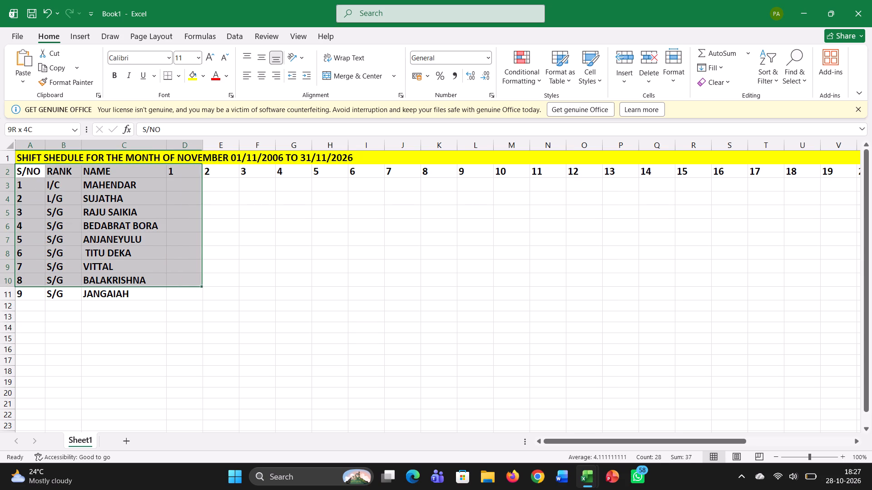
{"action": "left_click_drag", "start_coordinate": [195, 284], "coordinate": [387, 291]}
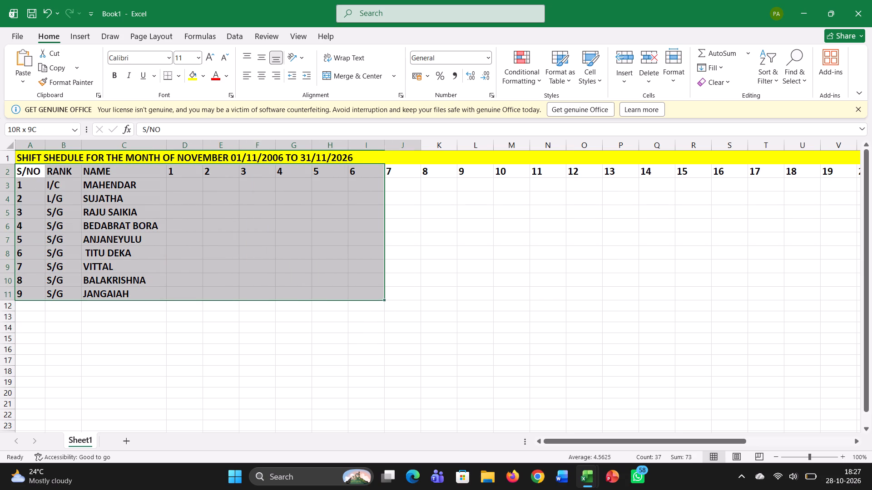
{"action": "left_click_drag", "start_coordinate": [387, 291], "coordinate": [577, 290]}
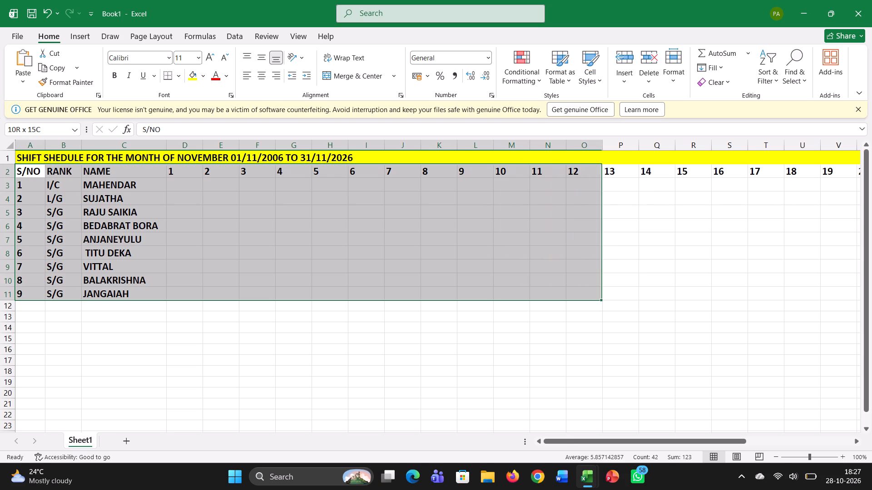
{"action": "left_click_drag", "start_coordinate": [577, 290], "coordinate": [770, 290]}
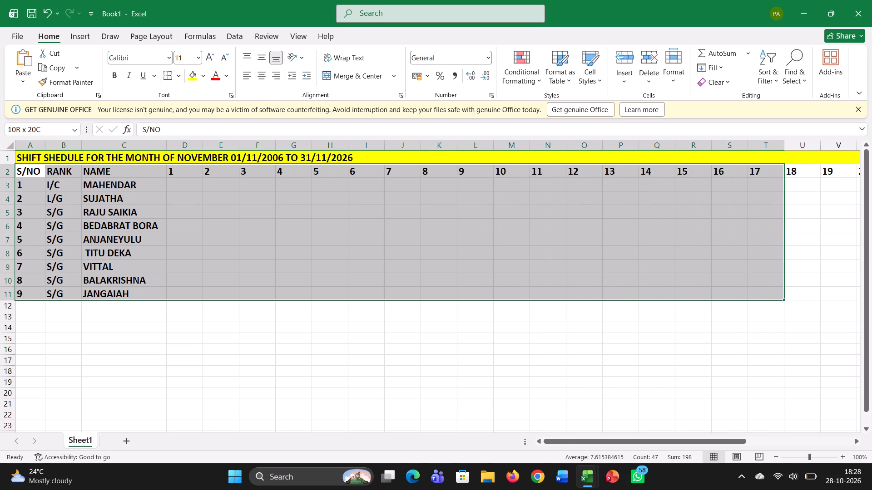
{"action": "left_click_drag", "start_coordinate": [770, 290], "coordinate": [871, 290]}
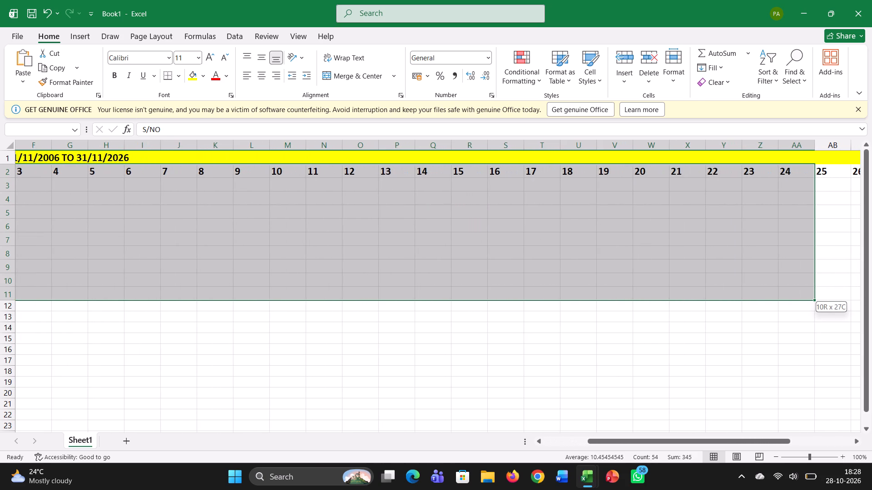
{"action": "left_click_drag", "start_coordinate": [871, 290], "coordinate": [871, 293]}
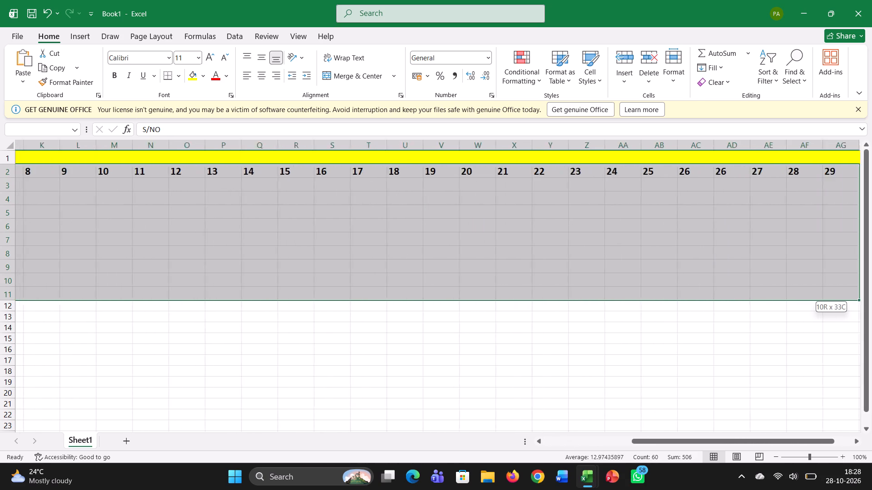
{"action": "left_click_drag", "start_coordinate": [871, 293], "coordinate": [871, 289]}
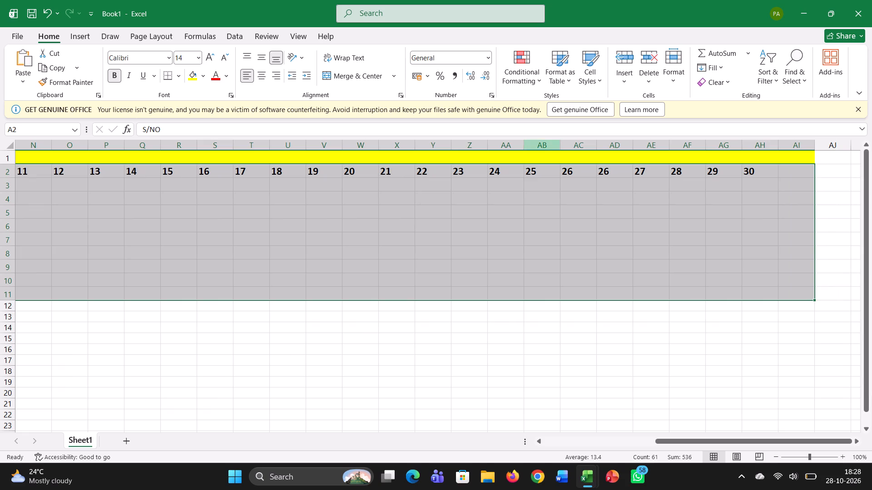
{"action": "left_click", "coordinate": [277, 82]}
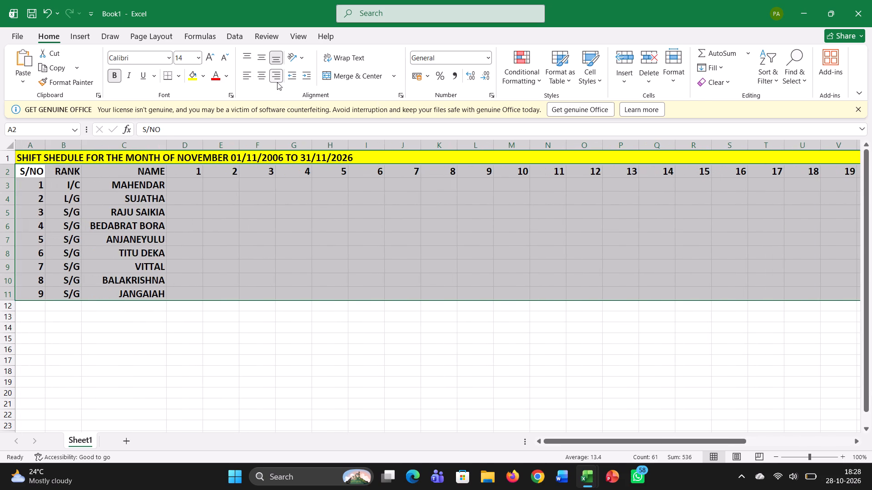
{"action": "left_click", "coordinate": [299, 74]}
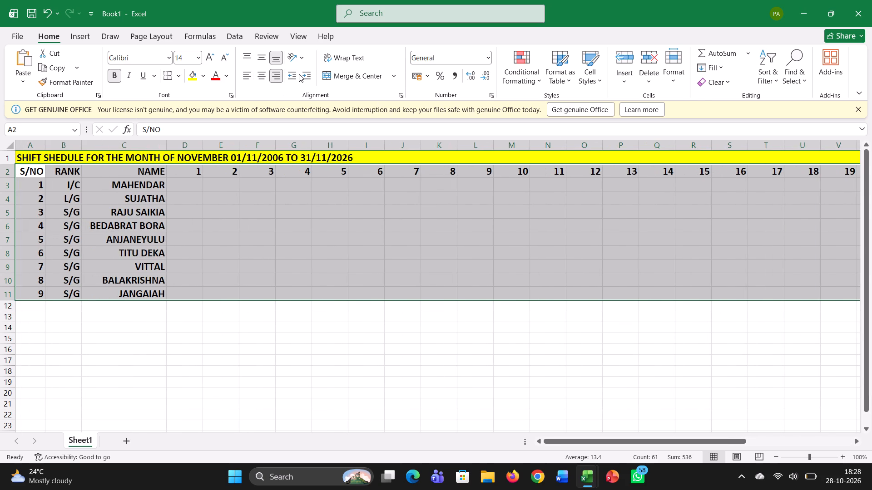
{"action": "left_click", "coordinate": [294, 75]}
{"action": "left_click", "coordinate": [303, 80]}
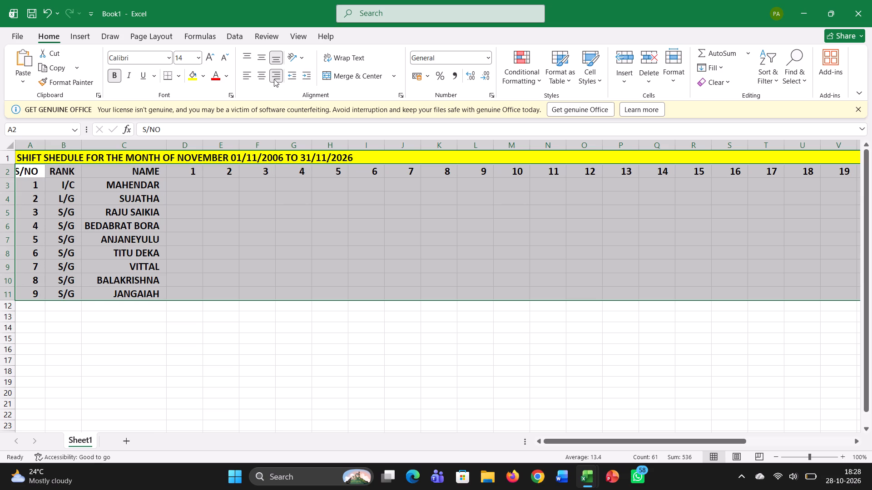
{"action": "left_click", "coordinate": [259, 76]}
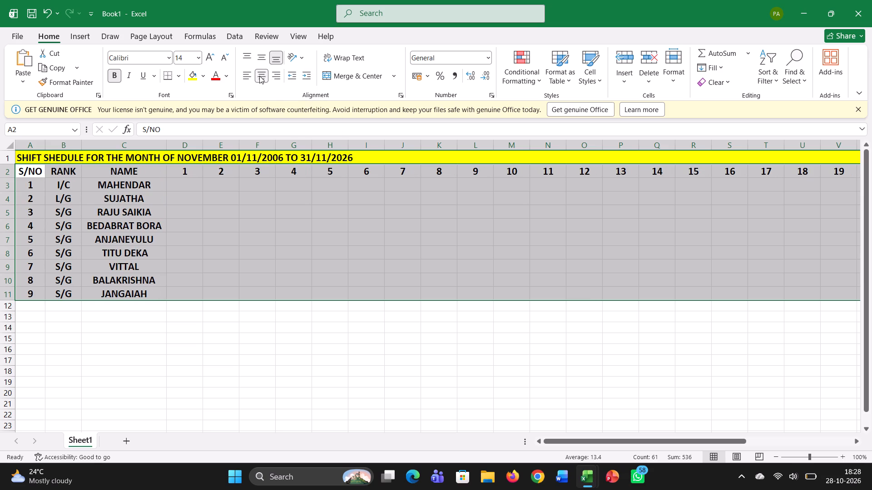
{"action": "left_click", "coordinate": [343, 396]}
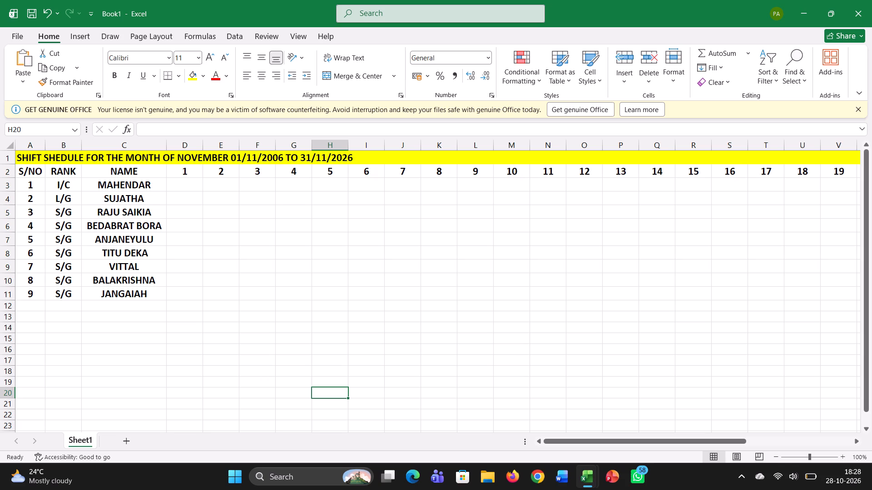
Center the shift schedule title horizontally within the merged yellow row 1.
{"action": "left_click_drag", "start_coordinate": [51, 162], "coordinate": [121, 156]}
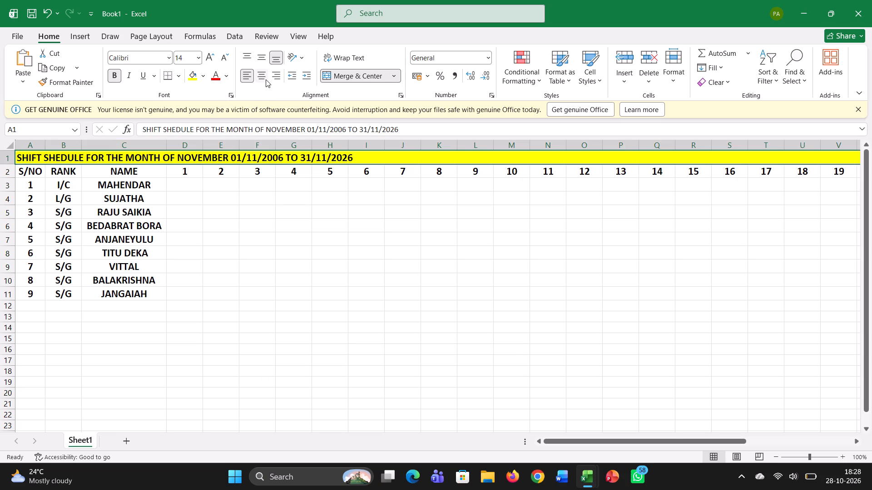
{"action": "left_click", "coordinate": [266, 79]}
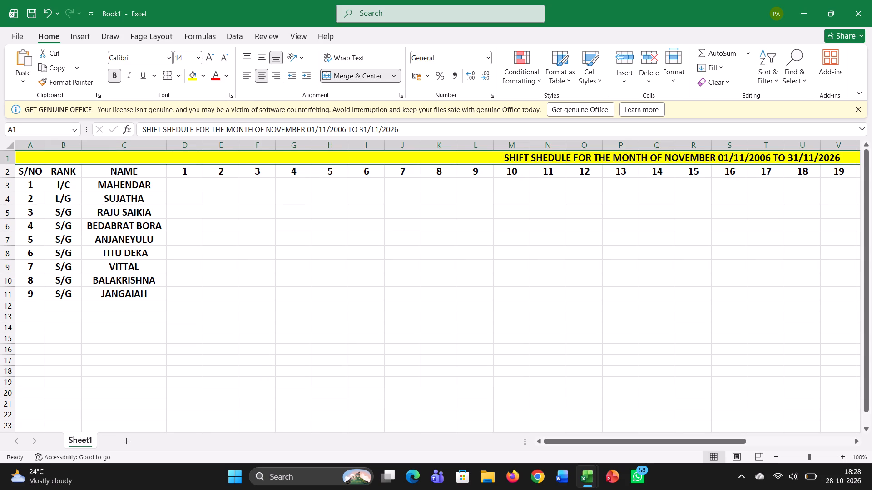
{"action": "left_click", "coordinate": [303, 392]}
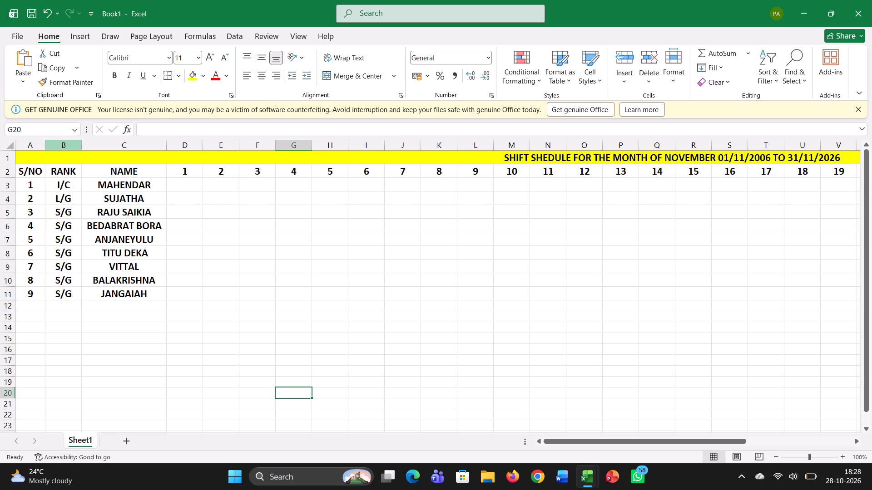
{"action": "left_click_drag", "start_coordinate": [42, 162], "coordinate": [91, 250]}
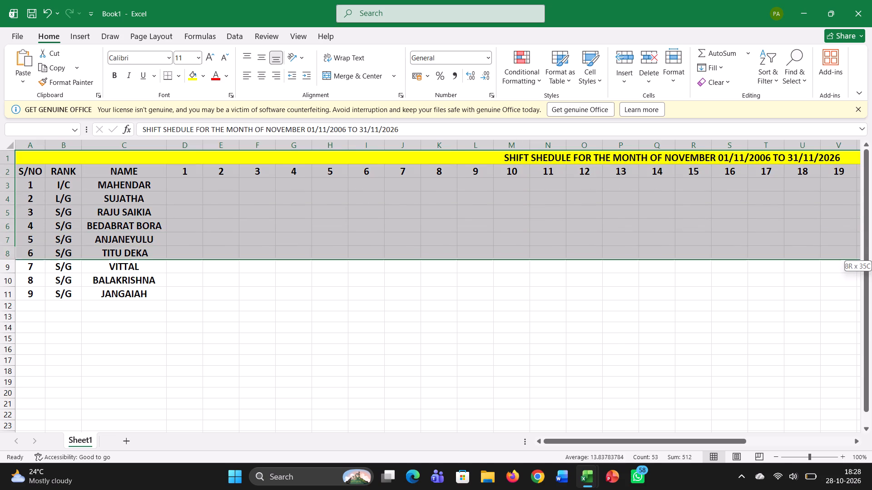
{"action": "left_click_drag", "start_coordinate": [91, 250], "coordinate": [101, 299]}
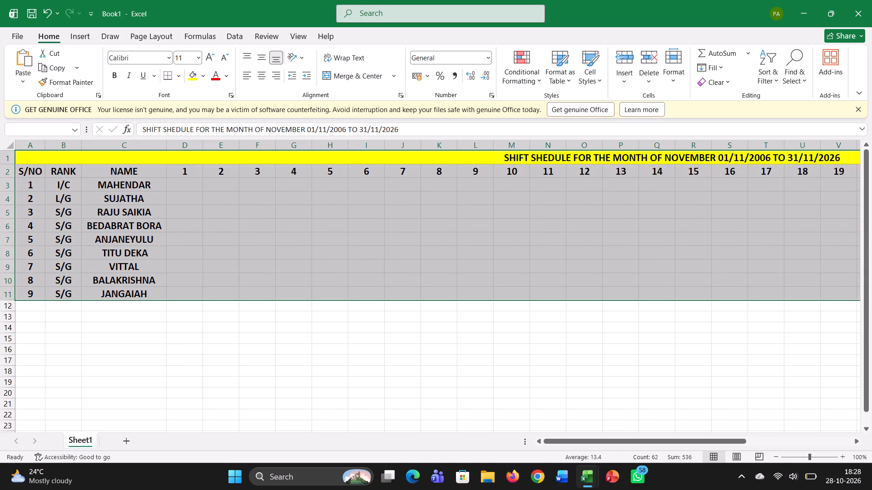
Save the shift schedule workbook in the Documents folder under the file name MAHENDAR.
{"action": "key", "text": "ctrl+s"}
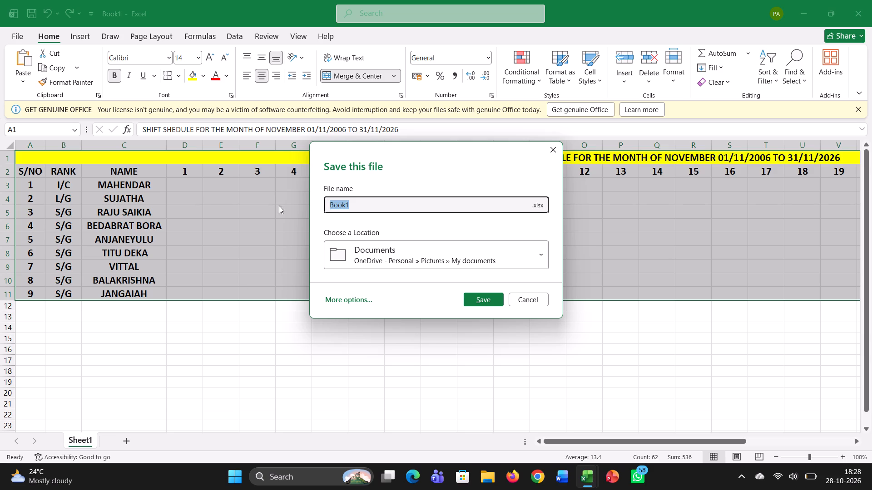
{"action": "left_click", "coordinate": [355, 203]}
{"action": "key", "text": "BackSpace"}
{"action": "key", "text": "BackSpace"}
{"action": "key", "text": "BackSpace"}
{"action": "key", "text": "BackSpace"}
{"action": "key", "text": "BackSpace"}
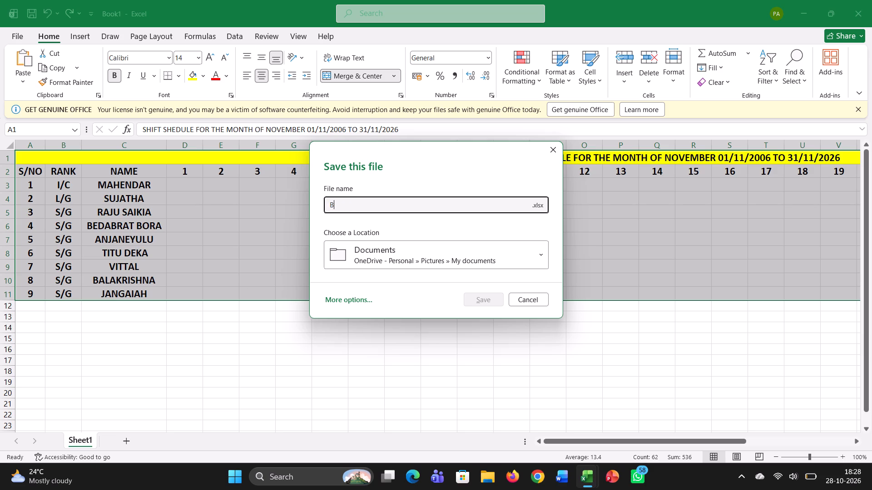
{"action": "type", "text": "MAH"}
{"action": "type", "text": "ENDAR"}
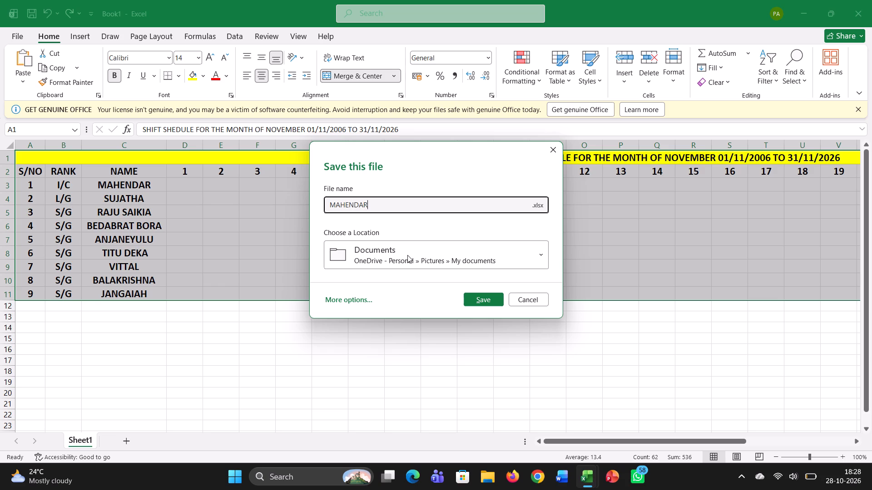
{"action": "left_click", "coordinate": [485, 300]}
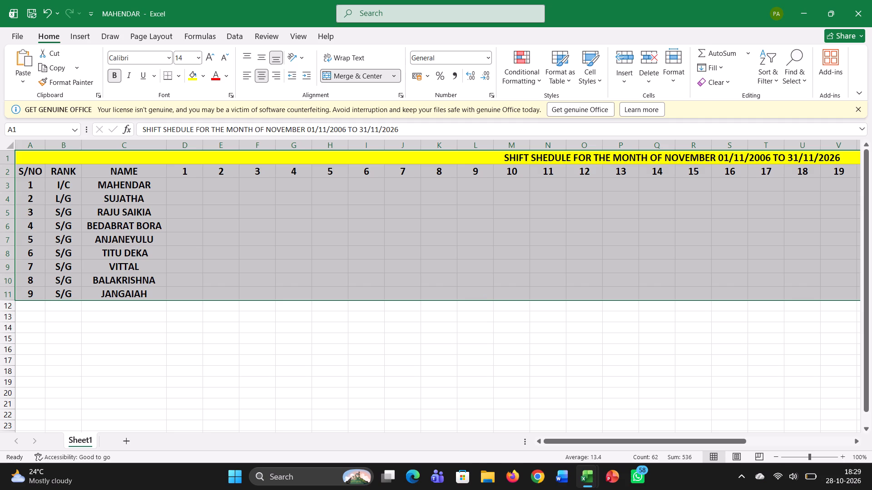
Check the print preview of the shift schedule and close the MAHENDAR workbook.
{"action": "key", "text": "ctrl+p"}
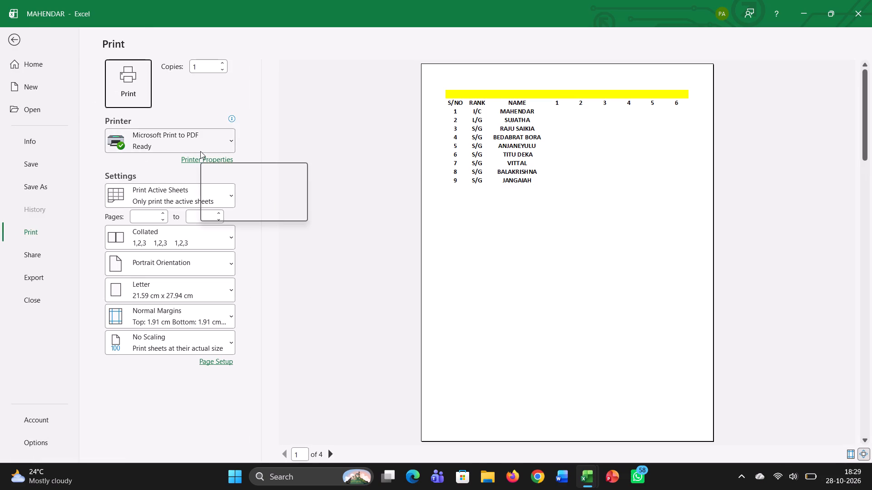
{"action": "left_click", "coordinate": [149, 109]}
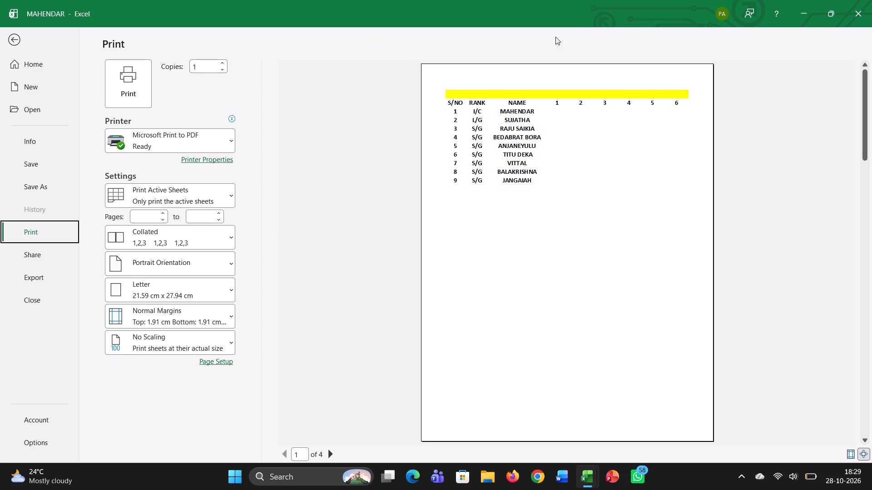
{"action": "left_click", "coordinate": [857, 16]}
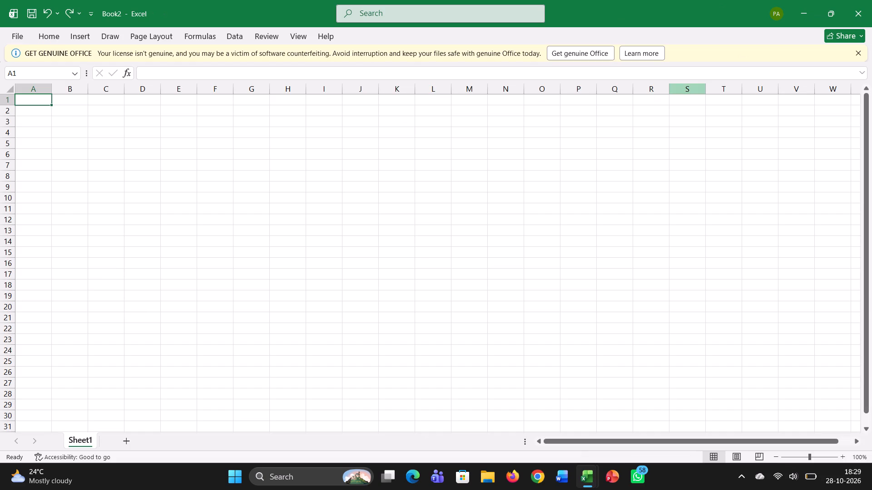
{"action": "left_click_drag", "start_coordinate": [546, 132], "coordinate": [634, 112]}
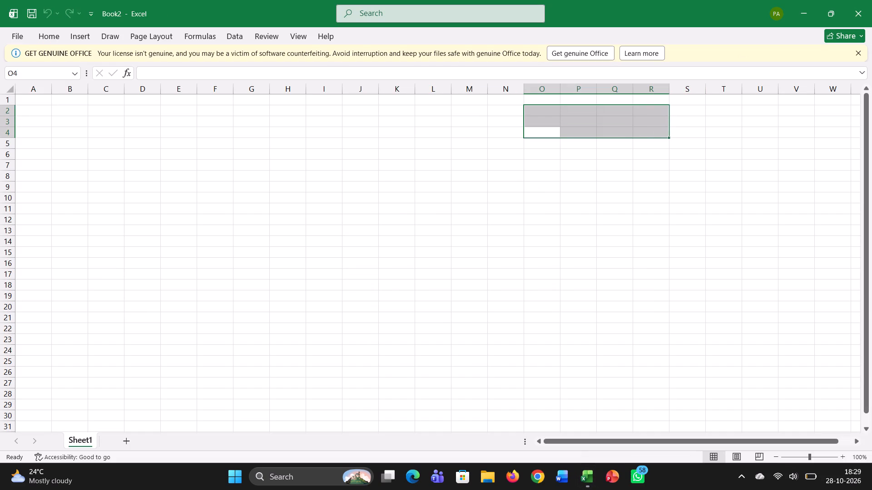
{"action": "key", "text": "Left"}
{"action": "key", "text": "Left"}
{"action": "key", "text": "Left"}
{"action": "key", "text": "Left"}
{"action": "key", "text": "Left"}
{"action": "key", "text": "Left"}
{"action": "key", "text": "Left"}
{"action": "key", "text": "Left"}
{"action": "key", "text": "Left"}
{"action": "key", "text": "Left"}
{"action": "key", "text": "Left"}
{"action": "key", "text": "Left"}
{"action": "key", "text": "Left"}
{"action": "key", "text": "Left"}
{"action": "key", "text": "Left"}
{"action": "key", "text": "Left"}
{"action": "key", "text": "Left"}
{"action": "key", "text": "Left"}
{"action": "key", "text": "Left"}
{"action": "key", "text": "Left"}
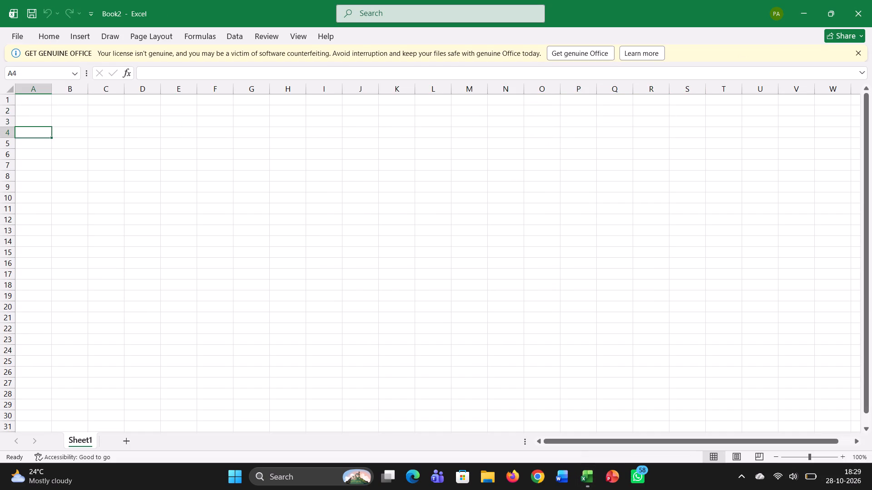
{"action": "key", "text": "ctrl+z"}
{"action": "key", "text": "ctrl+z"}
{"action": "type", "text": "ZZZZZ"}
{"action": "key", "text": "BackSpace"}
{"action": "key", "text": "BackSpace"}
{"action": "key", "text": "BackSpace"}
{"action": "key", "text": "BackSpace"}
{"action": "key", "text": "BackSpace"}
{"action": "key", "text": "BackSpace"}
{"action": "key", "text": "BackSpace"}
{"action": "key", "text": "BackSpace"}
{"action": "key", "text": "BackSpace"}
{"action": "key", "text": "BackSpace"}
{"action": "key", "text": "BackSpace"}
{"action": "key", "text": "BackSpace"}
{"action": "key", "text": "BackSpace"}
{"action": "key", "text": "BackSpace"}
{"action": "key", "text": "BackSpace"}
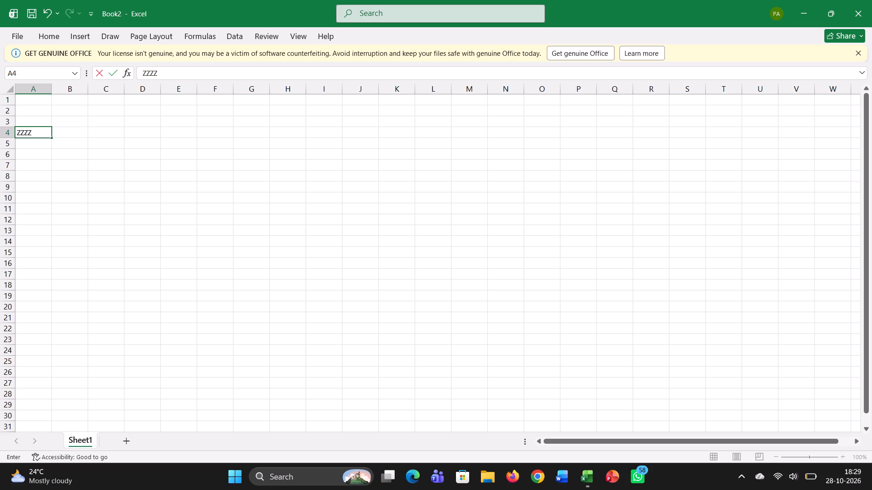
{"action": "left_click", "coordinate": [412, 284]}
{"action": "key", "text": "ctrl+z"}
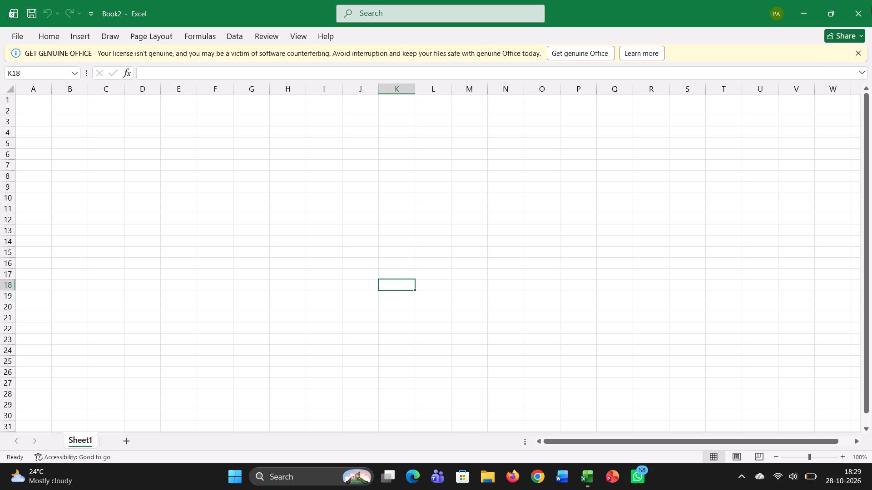
Close the blank workbook Book2 without saving it.
{"action": "left_click", "coordinate": [860, 10]}
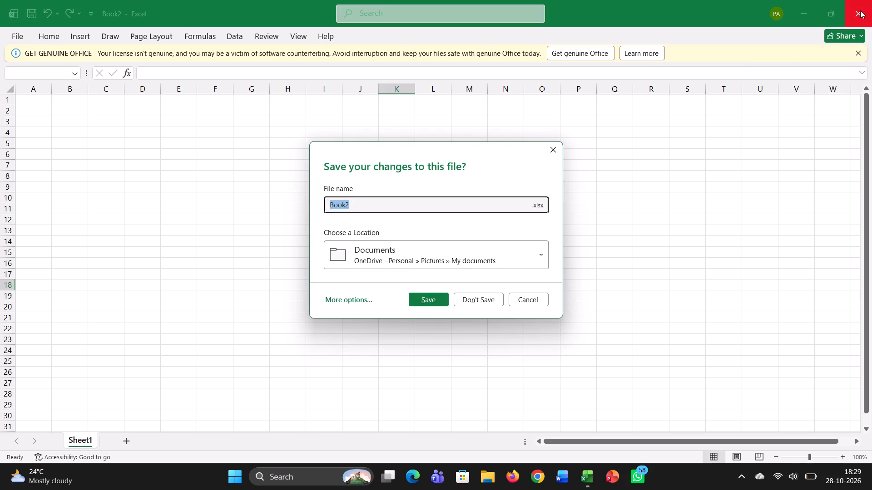
{"action": "left_click", "coordinate": [497, 294]}
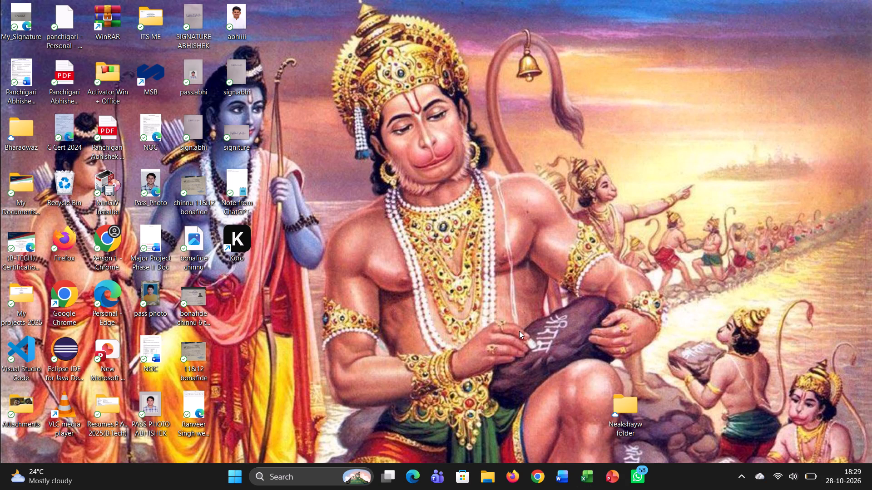
Launch Excel from the desktop and reopen the recent workbook MAHENDAR.
{"action": "left_click", "coordinate": [625, 405]}
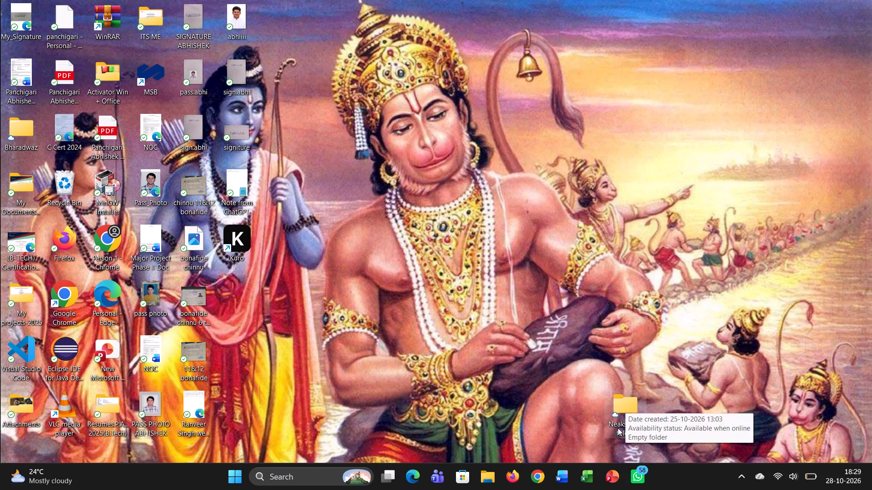
{"action": "left_click", "coordinate": [592, 481]}
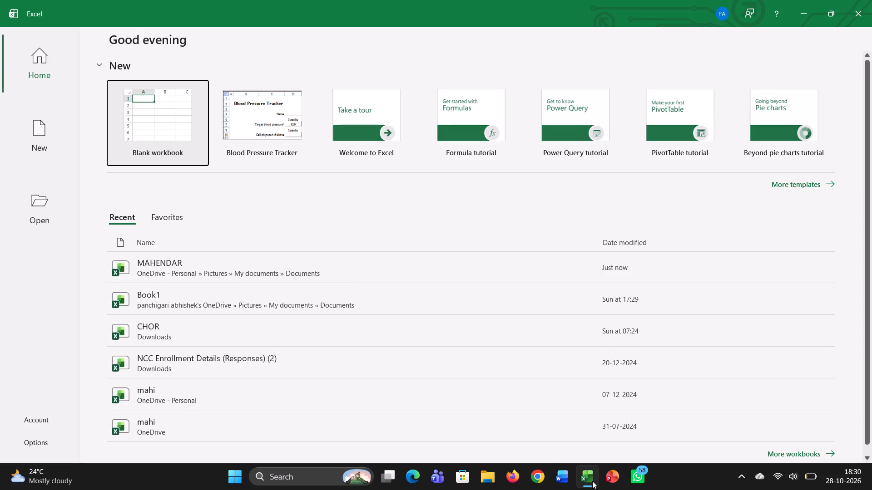
{"action": "double_click", "coordinate": [249, 271]}
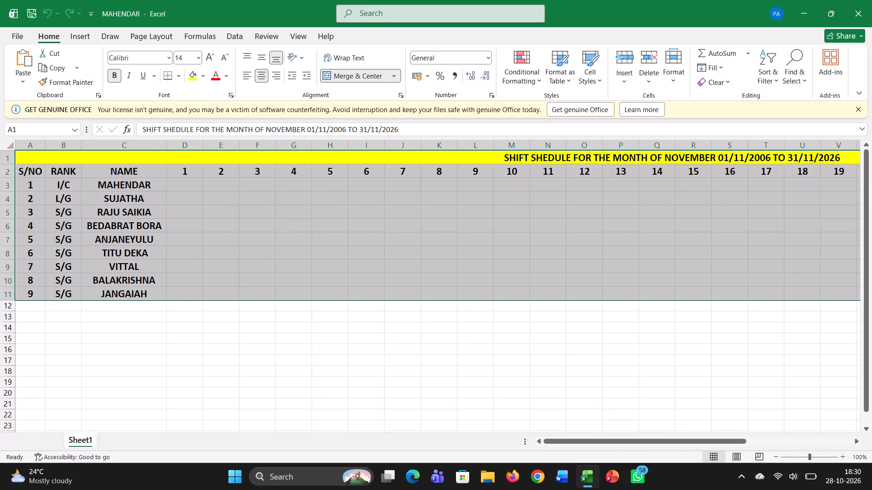
Scale the schedule's printout to fit 1 page in height and 1 page in width.
{"action": "left_click", "coordinate": [155, 37]}
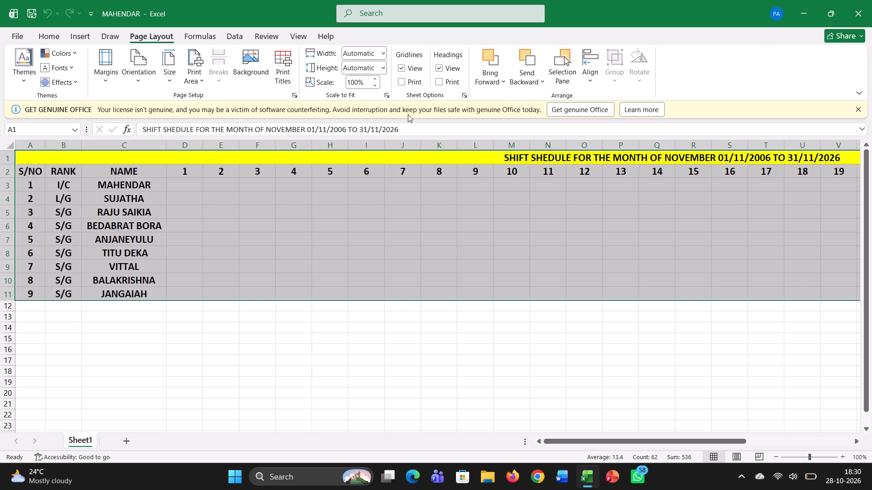
{"action": "left_click", "coordinate": [384, 65]}
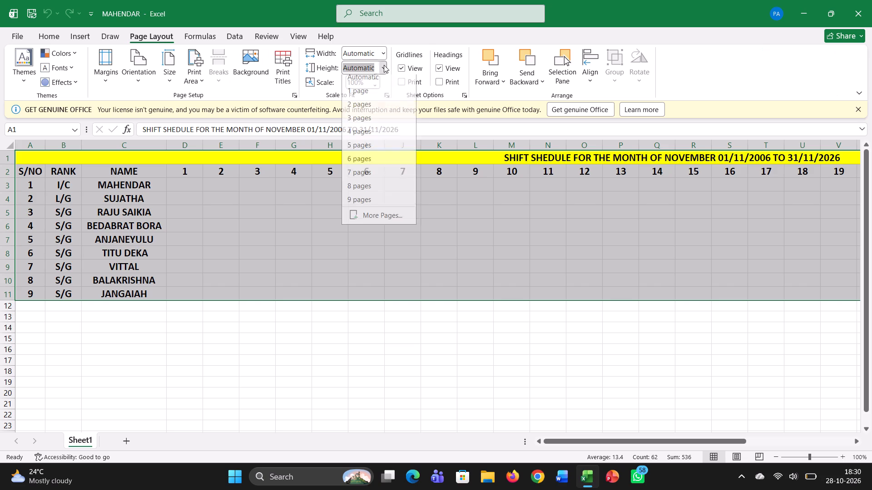
{"action": "left_click", "coordinate": [370, 94]}
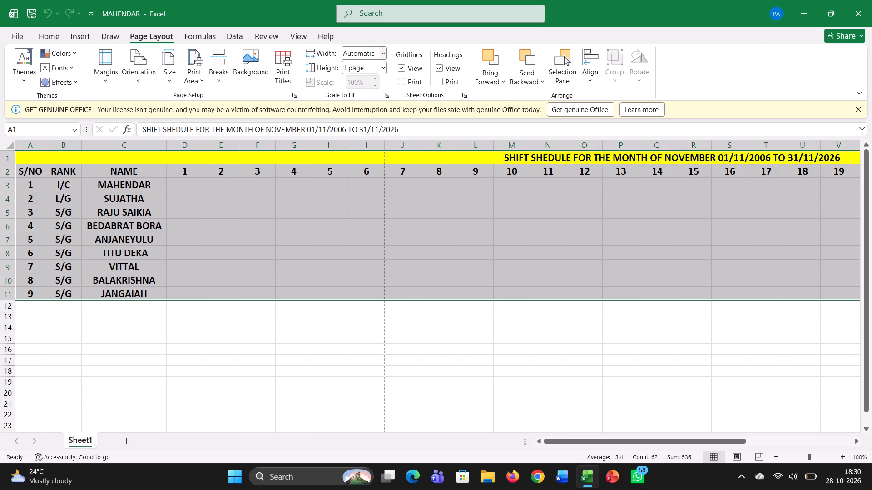
{"action": "left_click", "coordinate": [381, 53]}
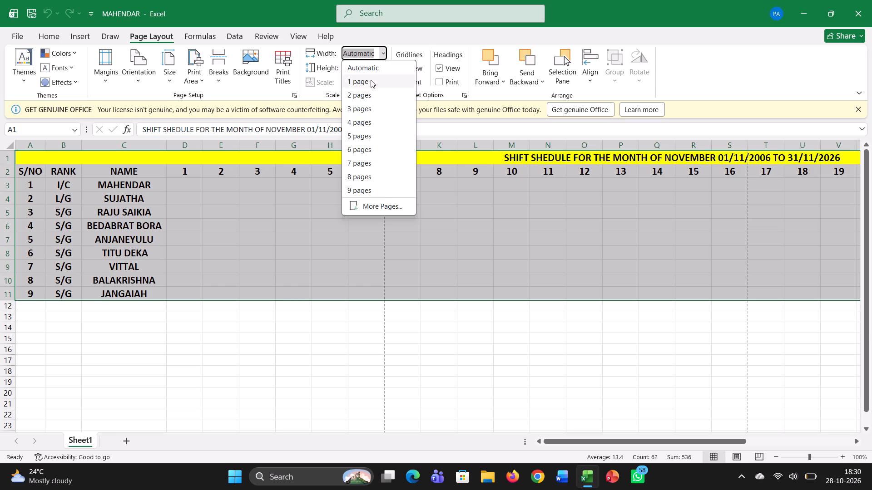
{"action": "left_click", "coordinate": [369, 80]}
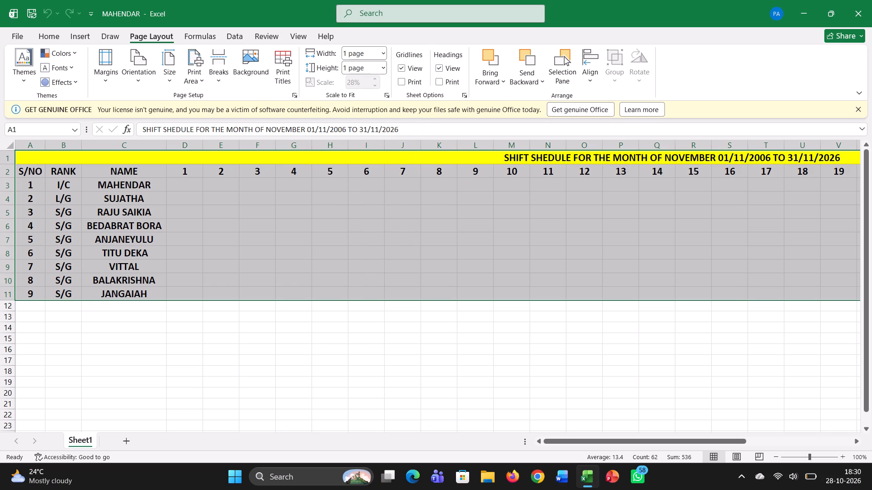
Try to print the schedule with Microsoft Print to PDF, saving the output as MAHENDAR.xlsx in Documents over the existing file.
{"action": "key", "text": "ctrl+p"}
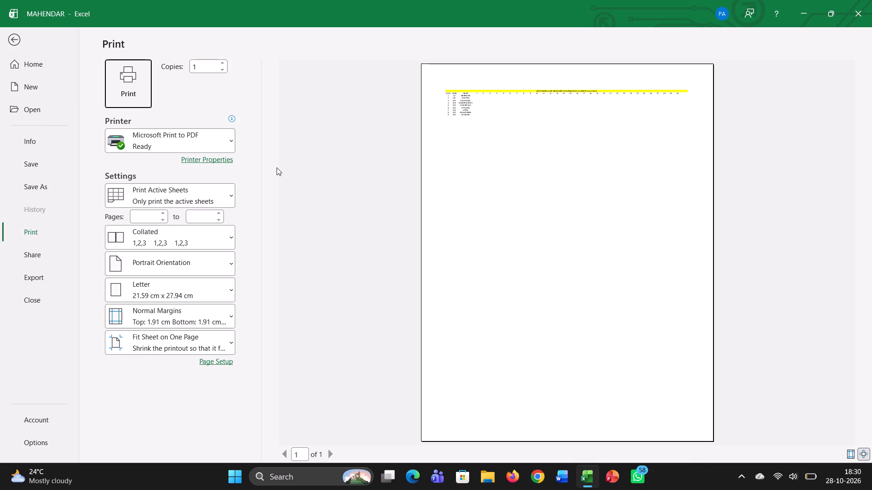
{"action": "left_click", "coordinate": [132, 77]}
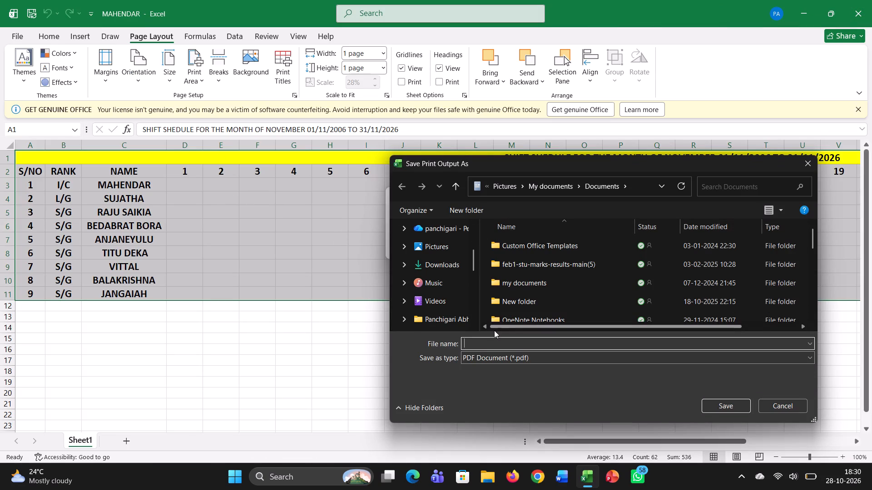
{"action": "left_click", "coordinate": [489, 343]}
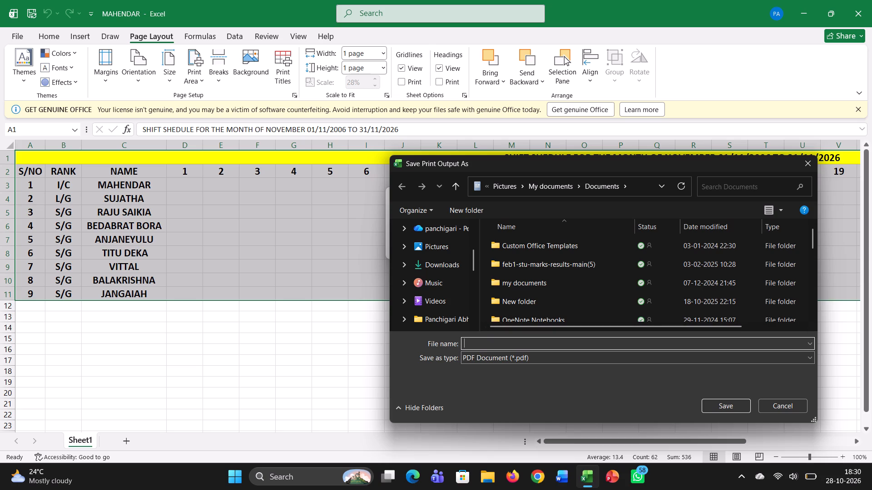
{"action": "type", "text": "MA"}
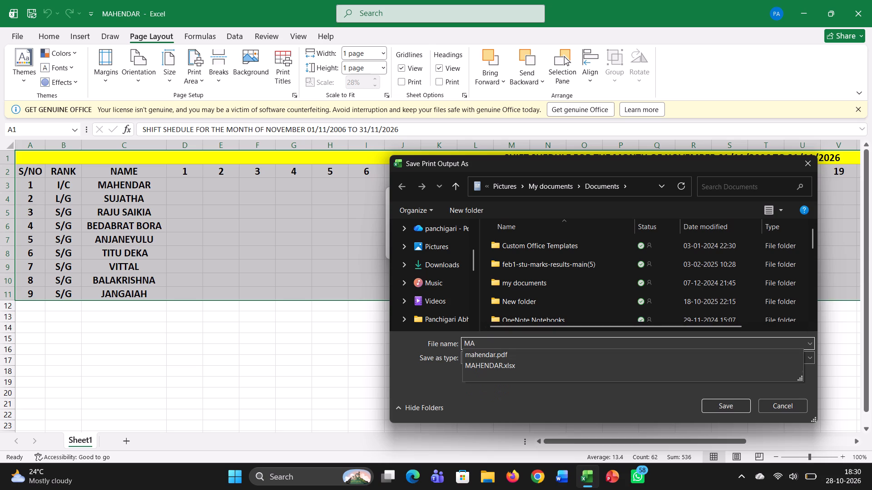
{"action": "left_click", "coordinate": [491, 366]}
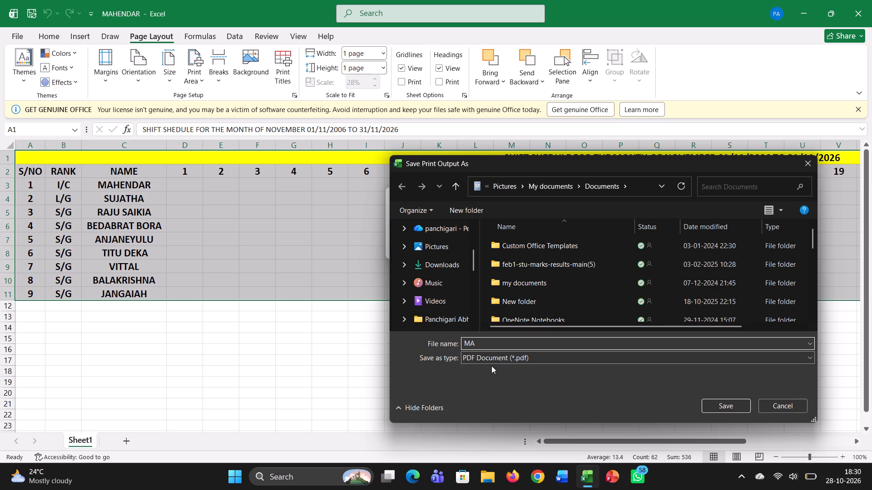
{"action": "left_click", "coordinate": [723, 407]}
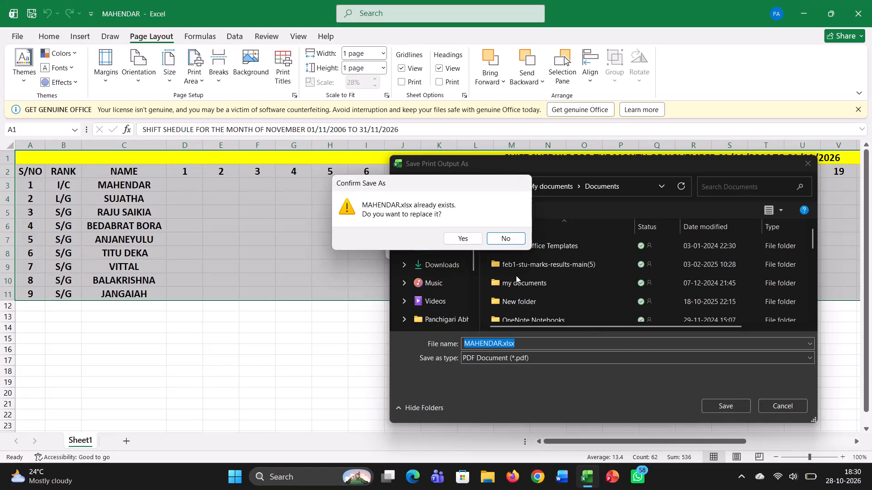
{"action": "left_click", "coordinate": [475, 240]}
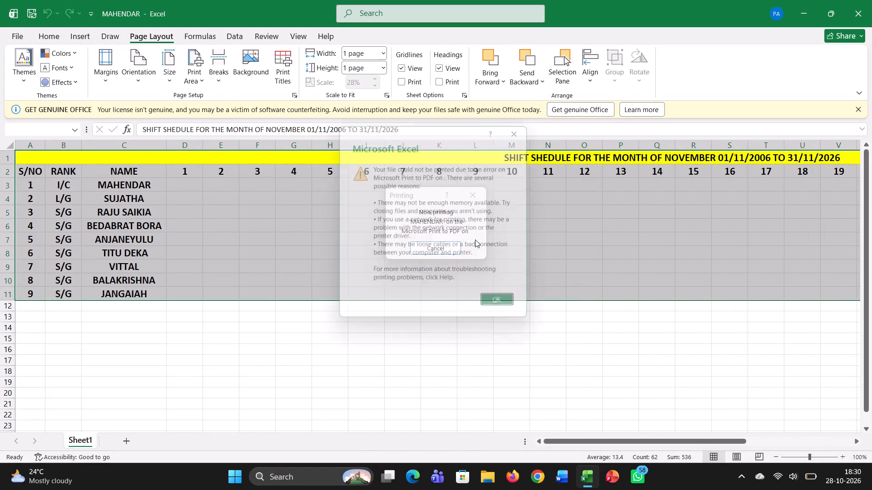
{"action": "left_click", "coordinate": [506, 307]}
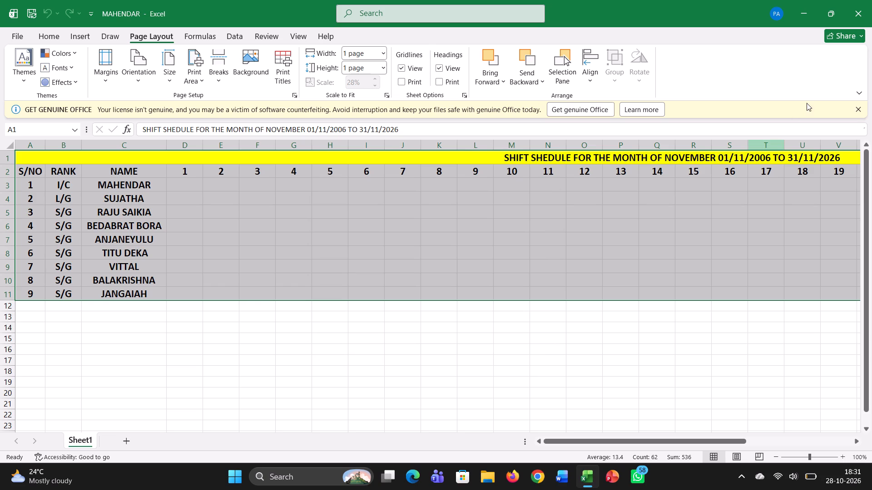
Close the MAHENDAR workbook and save its changes.
{"action": "left_click", "coordinate": [869, 7]}
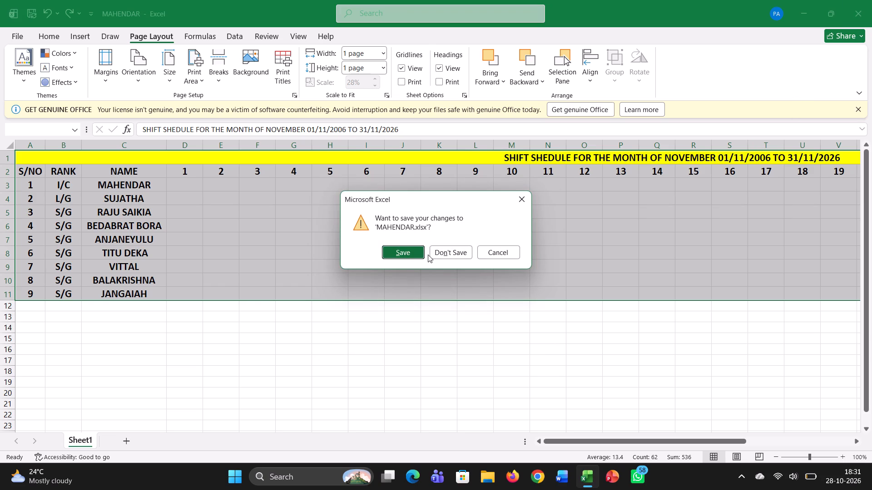
{"action": "left_click", "coordinate": [404, 256]}
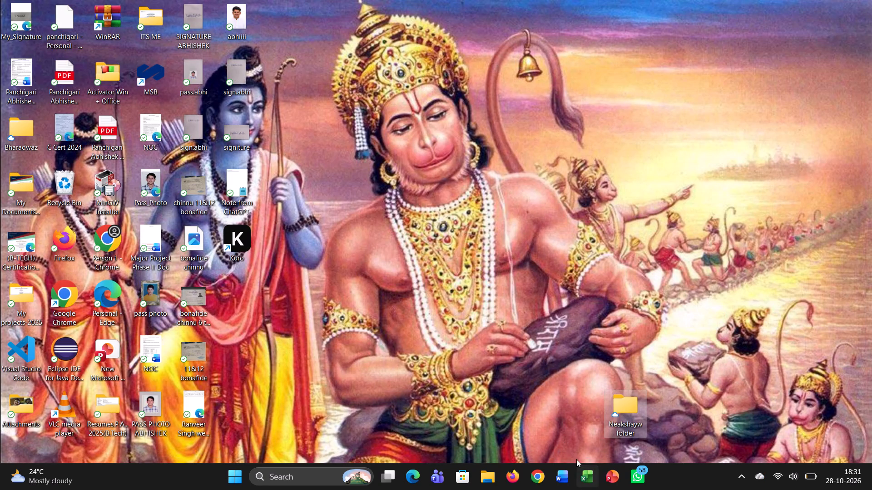
Launch Excel again from the desktop and open the recent workbook MAHENDAR.
{"action": "left_click", "coordinate": [581, 470]}
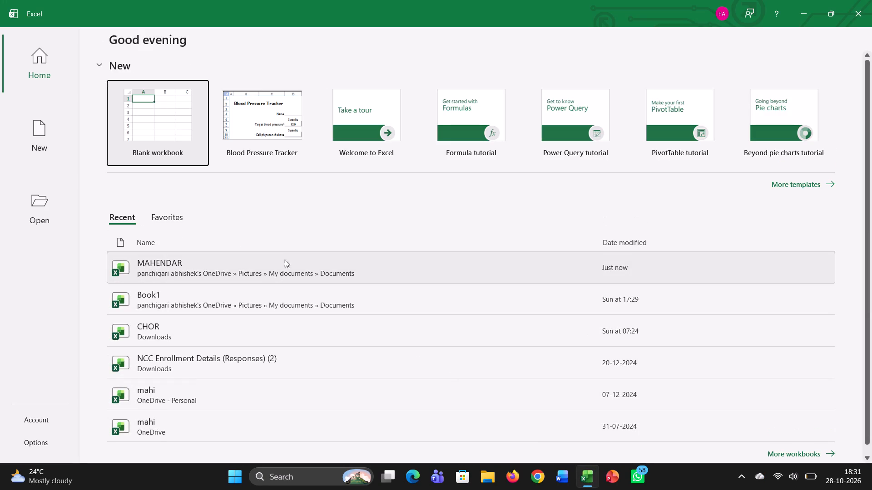
{"action": "left_click", "coordinate": [280, 269]}
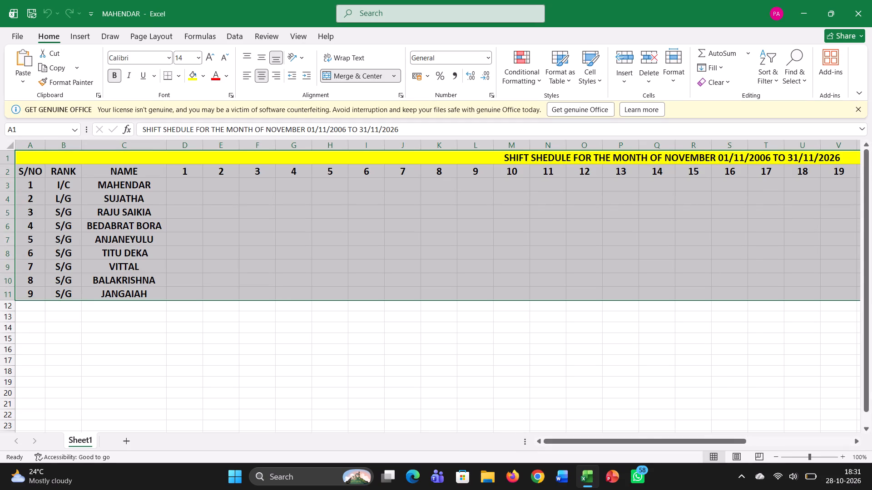
Look across the schedule's day columns up to 30 and back to the name list to check the layout.
{"action": "key", "text": "Right"}
{"action": "key", "text": "Right"}
{"action": "key", "text": "Right"}
{"action": "key", "text": "Right"}
{"action": "key", "text": "Right"}
{"action": "key", "text": "Right"}
{"action": "key", "text": "Right"}
{"action": "key", "text": "Right"}
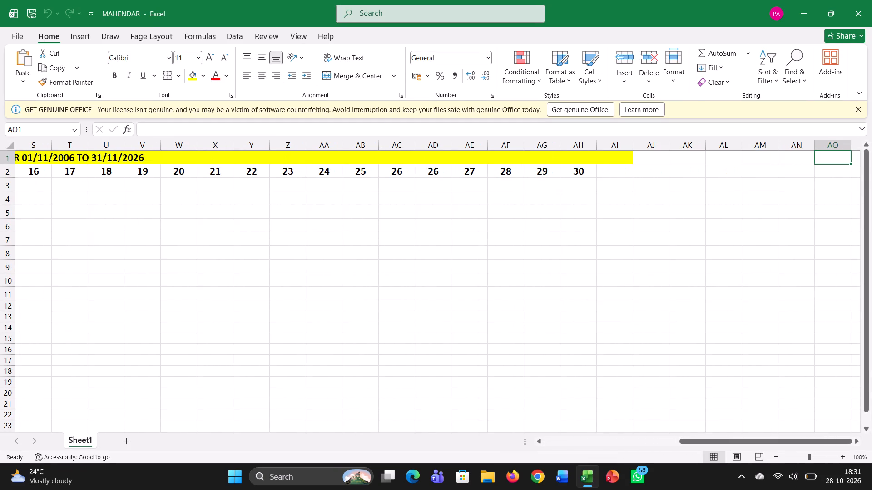
{"action": "left_click", "coordinate": [602, 178]}
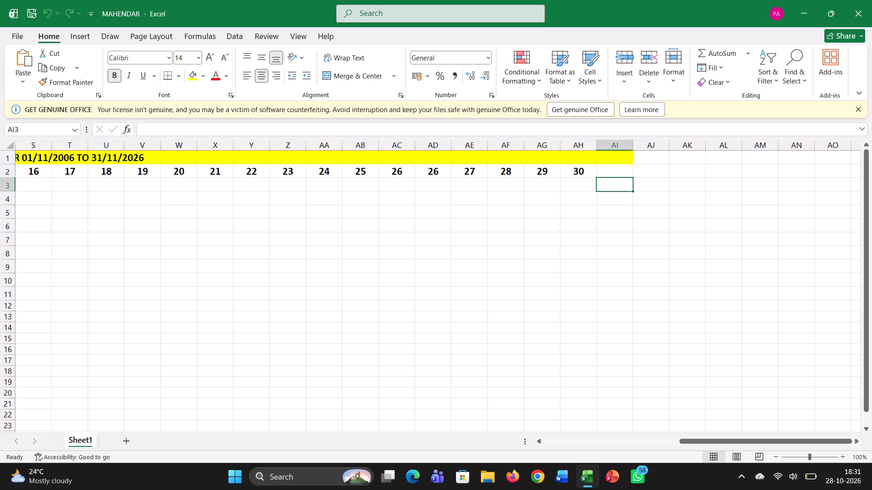
{"action": "key", "text": "Left"}
{"action": "key", "text": "Left"}
{"action": "key", "text": "Left"}
{"action": "key", "text": "Left"}
{"action": "key", "text": "Left"}
{"action": "key", "text": "Left"}
{"action": "key", "text": "Left"}
{"action": "key", "text": "Left"}
{"action": "key", "text": "Left"}
{"action": "key", "text": "Left"}
{"action": "key", "text": "Left"}
{"action": "key", "text": "Left"}
{"action": "key", "text": "Left"}
{"action": "key", "text": "Left"}
{"action": "key", "text": "Left"}
{"action": "key", "text": "Left"}
{"action": "key", "text": "Left"}
{"action": "key", "text": "Left"}
{"action": "key", "text": "Left"}
{"action": "key", "text": "Left"}
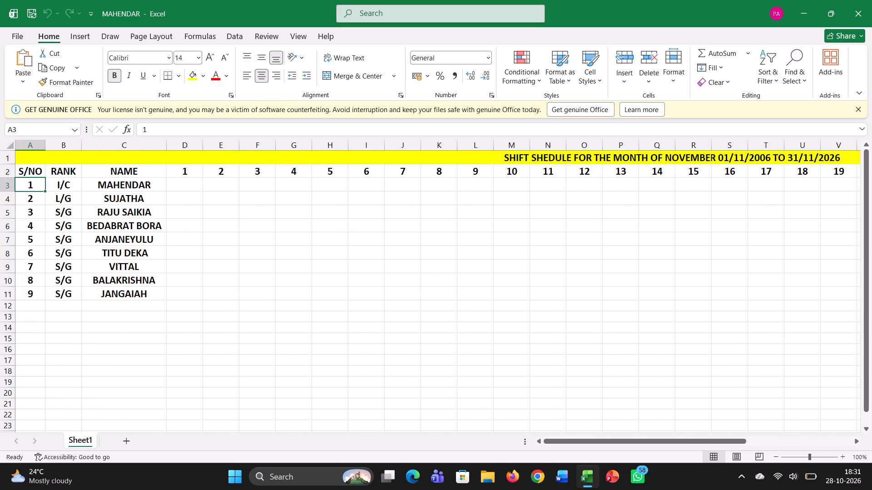
{"action": "left_click", "coordinate": [517, 368]}
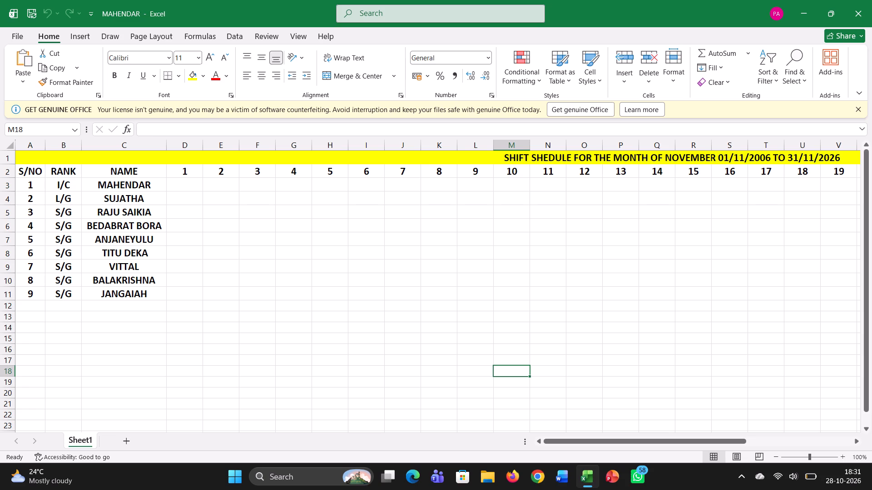
In MAHENDAR's row, enter OFF for day 1 and G for each of days 2 to 7.
{"action": "left_click", "coordinate": [179, 187]}
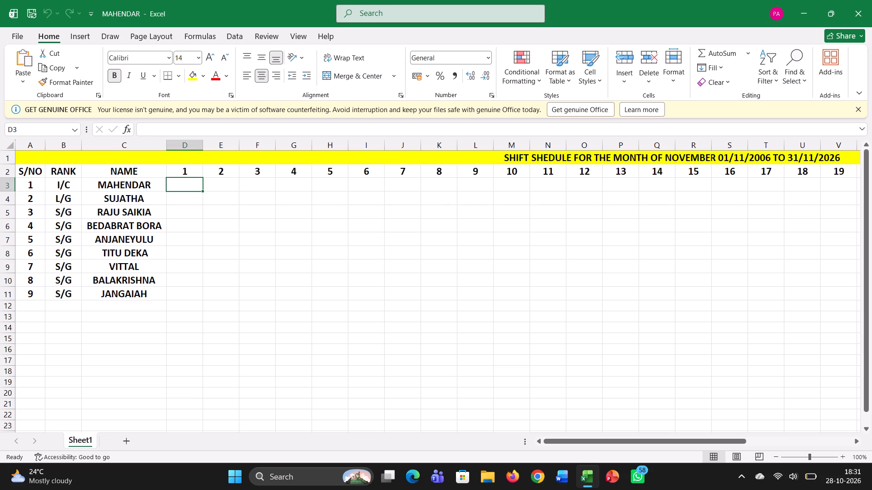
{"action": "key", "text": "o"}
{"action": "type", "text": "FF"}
{"action": "left_click", "coordinate": [220, 183]}
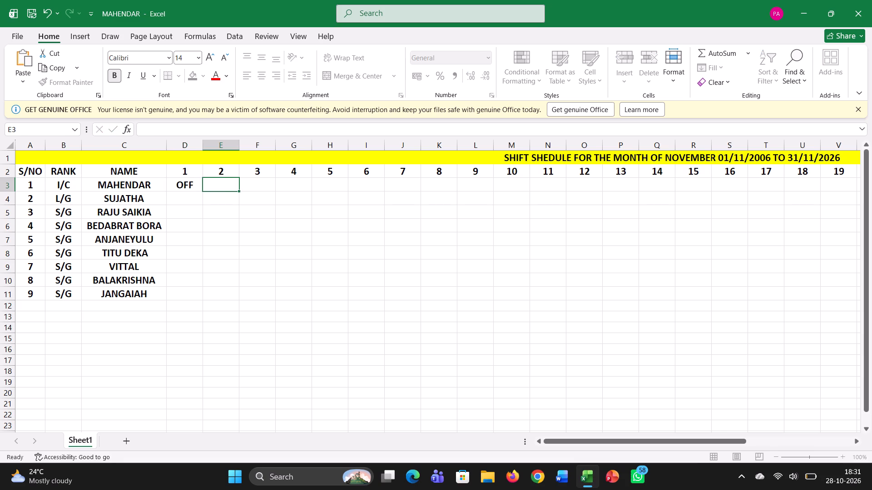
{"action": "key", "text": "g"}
{"action": "key", "text": "Right"}
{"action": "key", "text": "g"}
{"action": "key", "text": "Right"}
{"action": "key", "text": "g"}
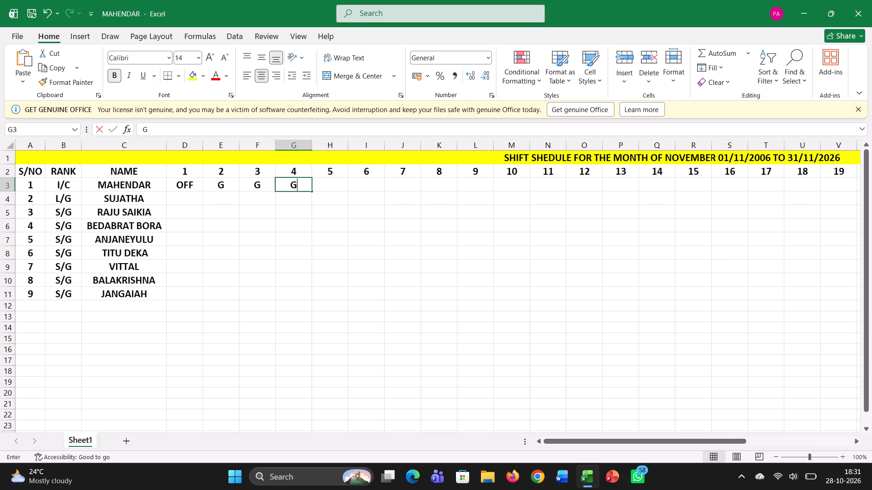
{"action": "key", "text": "Right"}
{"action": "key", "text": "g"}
{"action": "key", "text": "Right"}
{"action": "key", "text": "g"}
{"action": "key", "text": "Right"}
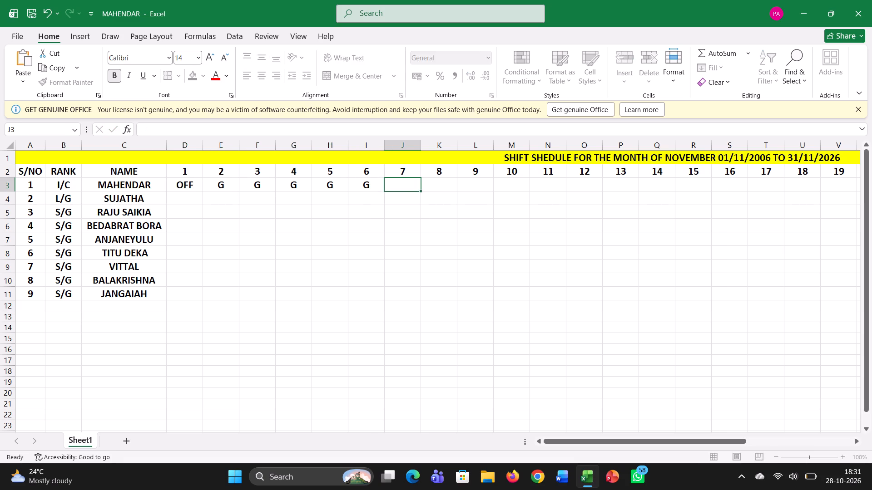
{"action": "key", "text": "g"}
{"action": "key", "text": "Right"}
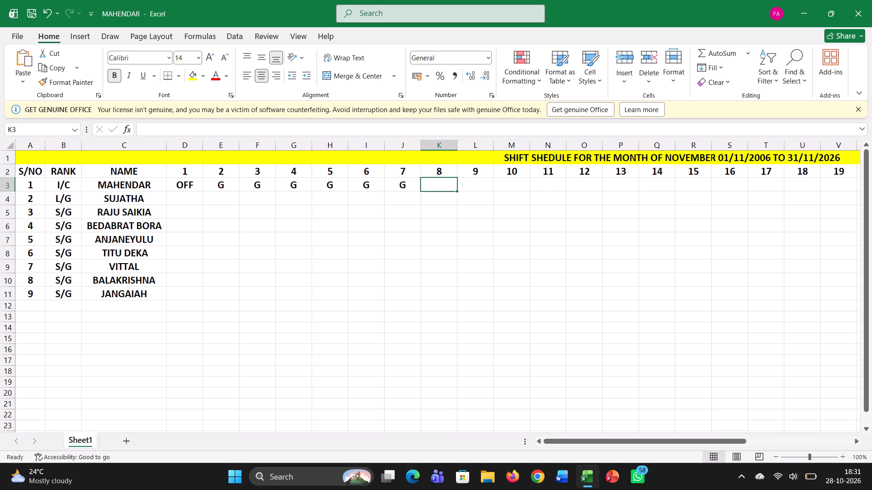
In MAHENDAR's row, enter OFF for day 8 and G for each of days 9 to 14.
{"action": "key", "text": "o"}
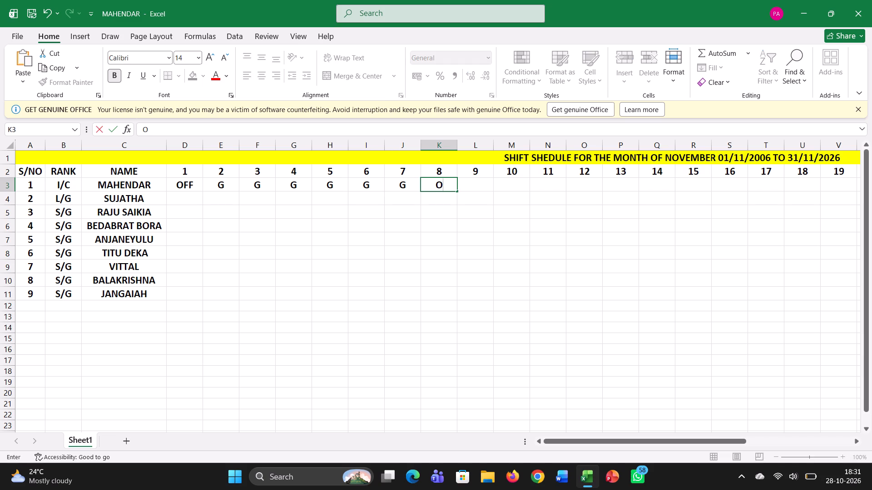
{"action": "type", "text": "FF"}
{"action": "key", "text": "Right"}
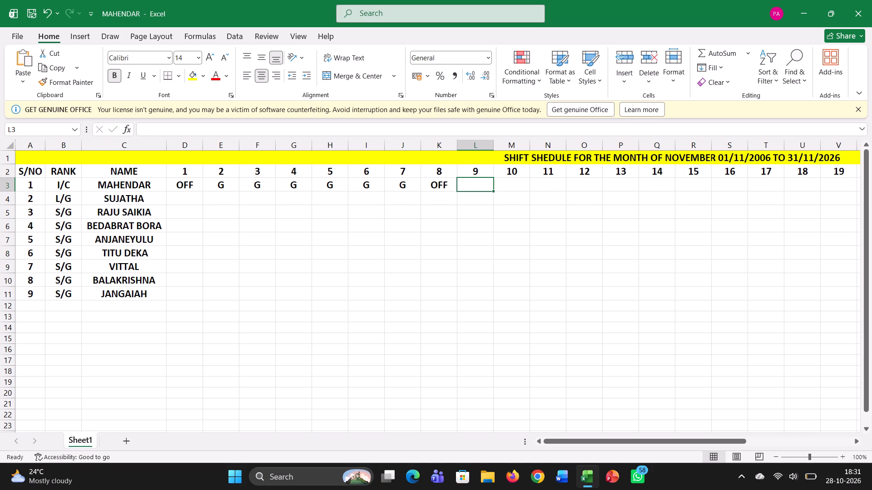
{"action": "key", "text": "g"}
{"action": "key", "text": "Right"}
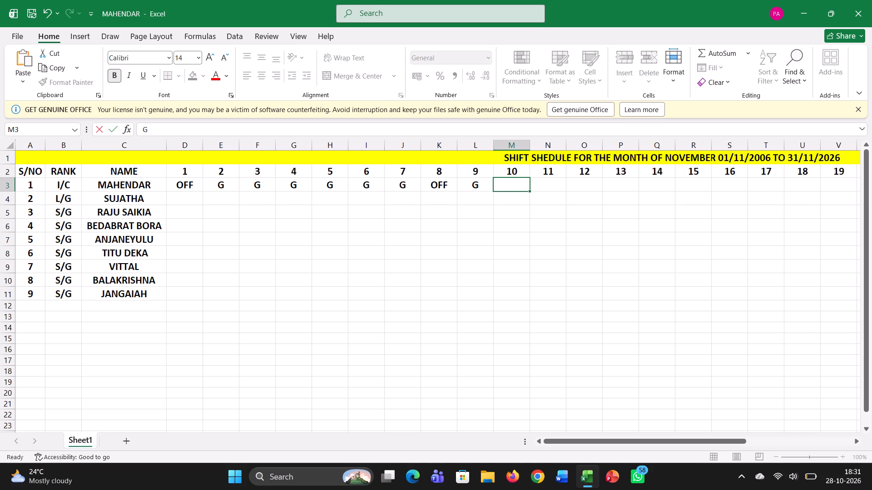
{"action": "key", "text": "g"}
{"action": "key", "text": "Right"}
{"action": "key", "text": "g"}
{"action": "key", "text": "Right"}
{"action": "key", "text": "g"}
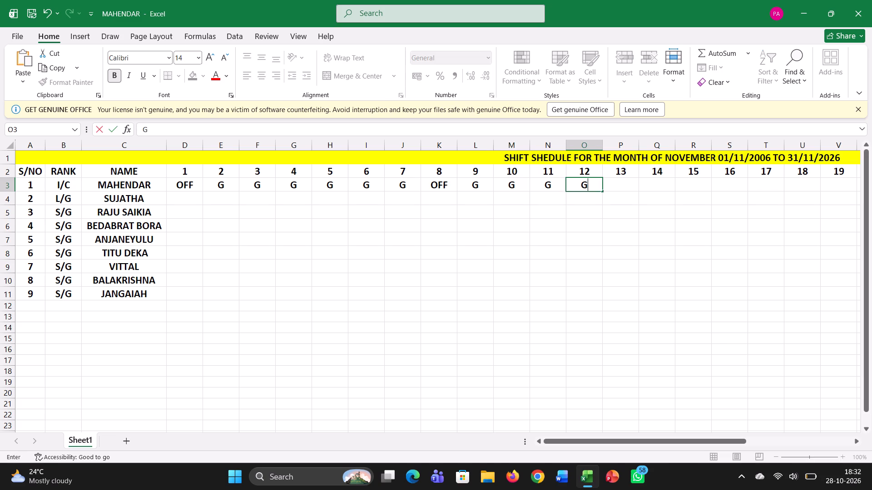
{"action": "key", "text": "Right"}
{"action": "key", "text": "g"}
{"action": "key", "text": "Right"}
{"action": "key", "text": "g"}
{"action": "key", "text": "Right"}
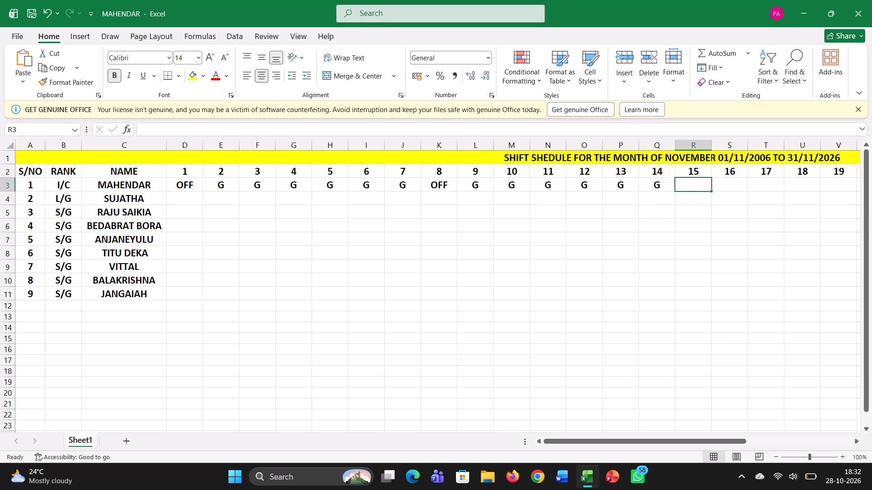
In MAHENDAR's row, enter OFF for day 15 and G for each of days 16 to 21.
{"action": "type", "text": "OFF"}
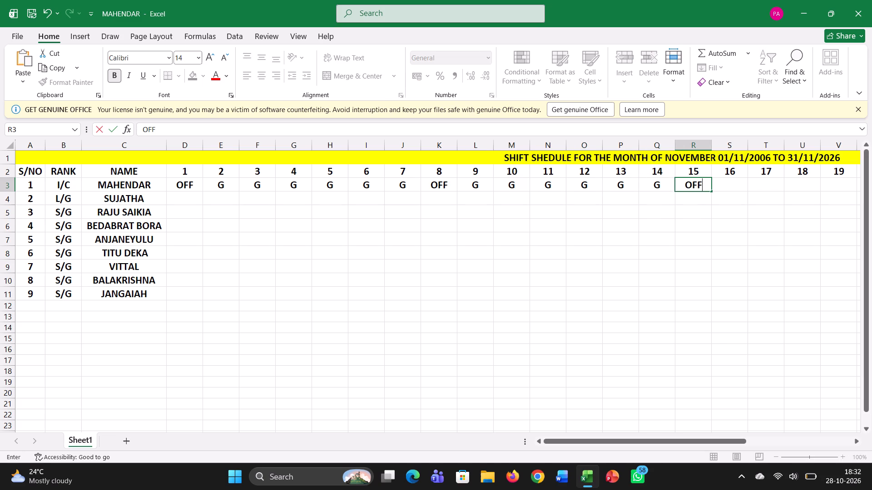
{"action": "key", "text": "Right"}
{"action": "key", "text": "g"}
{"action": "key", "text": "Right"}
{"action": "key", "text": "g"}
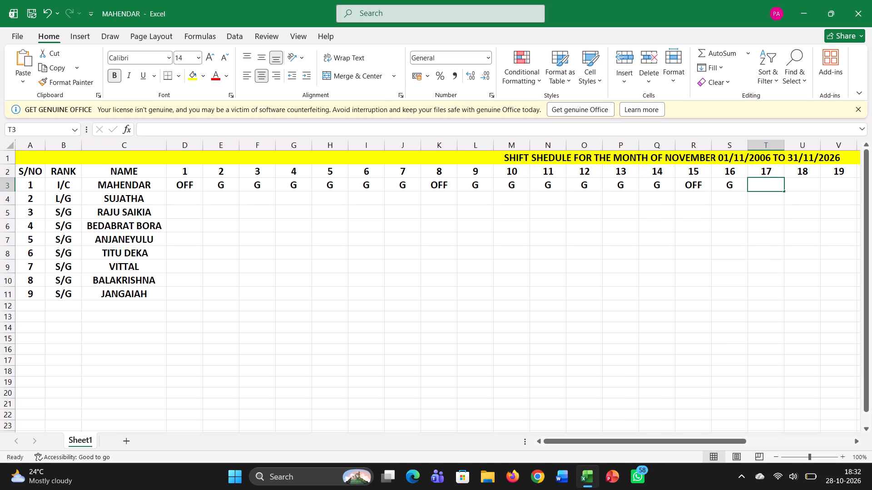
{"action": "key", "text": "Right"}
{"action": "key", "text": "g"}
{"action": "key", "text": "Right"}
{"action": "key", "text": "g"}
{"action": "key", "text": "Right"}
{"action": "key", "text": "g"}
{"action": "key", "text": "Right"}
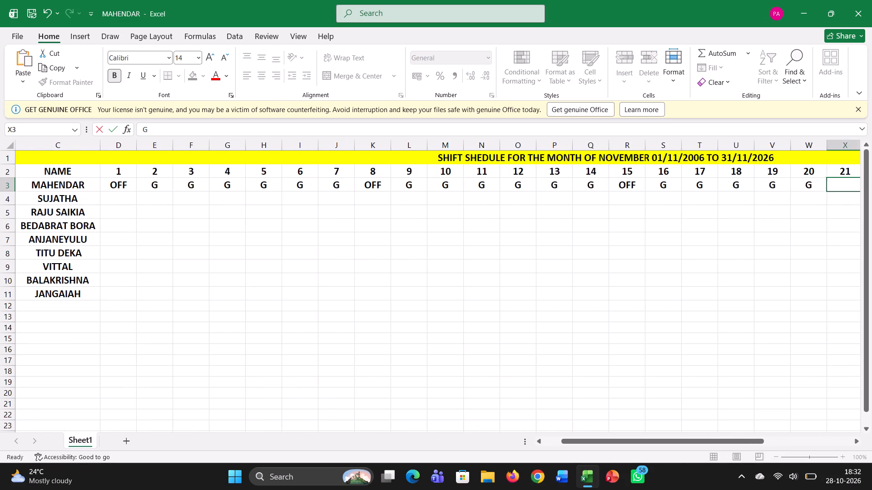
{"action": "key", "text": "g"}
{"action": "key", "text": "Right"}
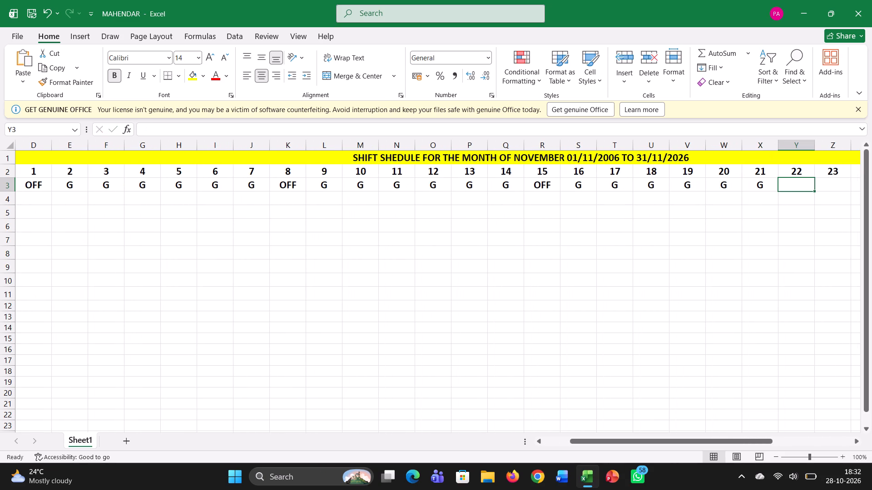
In MAHENDAR's row, enter OFF for day 22 and G in every column from 23 to 27, including both columns headed 26.
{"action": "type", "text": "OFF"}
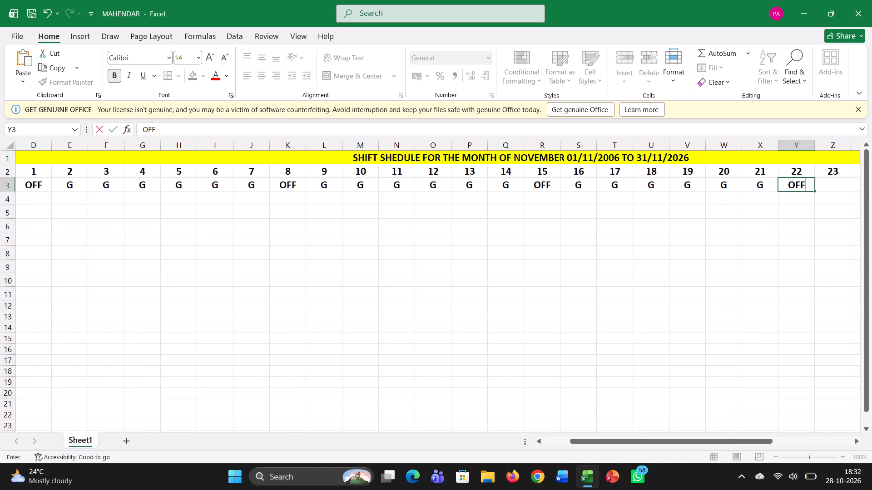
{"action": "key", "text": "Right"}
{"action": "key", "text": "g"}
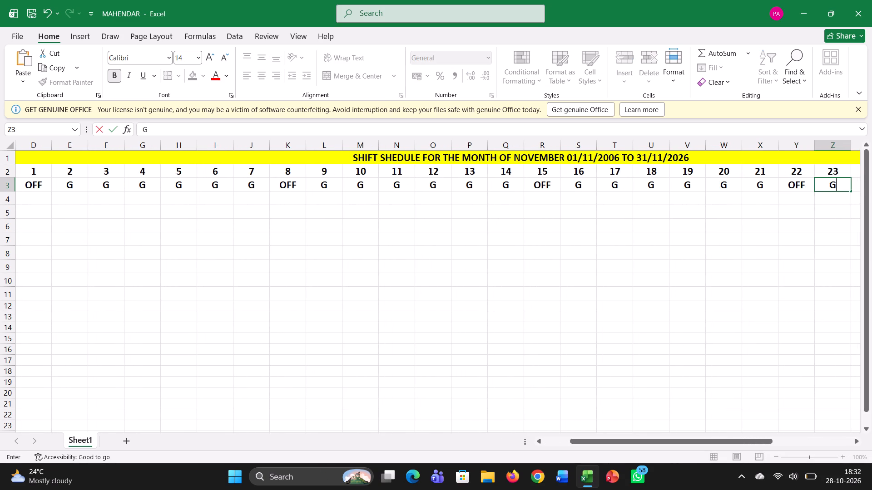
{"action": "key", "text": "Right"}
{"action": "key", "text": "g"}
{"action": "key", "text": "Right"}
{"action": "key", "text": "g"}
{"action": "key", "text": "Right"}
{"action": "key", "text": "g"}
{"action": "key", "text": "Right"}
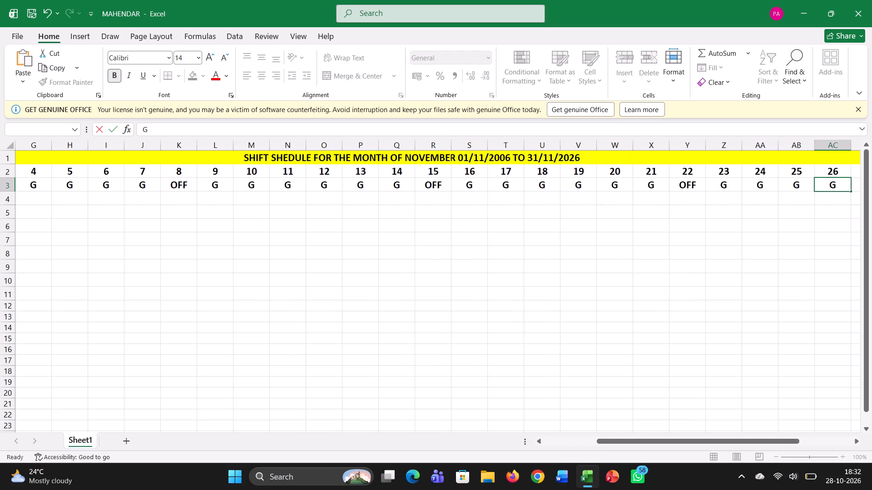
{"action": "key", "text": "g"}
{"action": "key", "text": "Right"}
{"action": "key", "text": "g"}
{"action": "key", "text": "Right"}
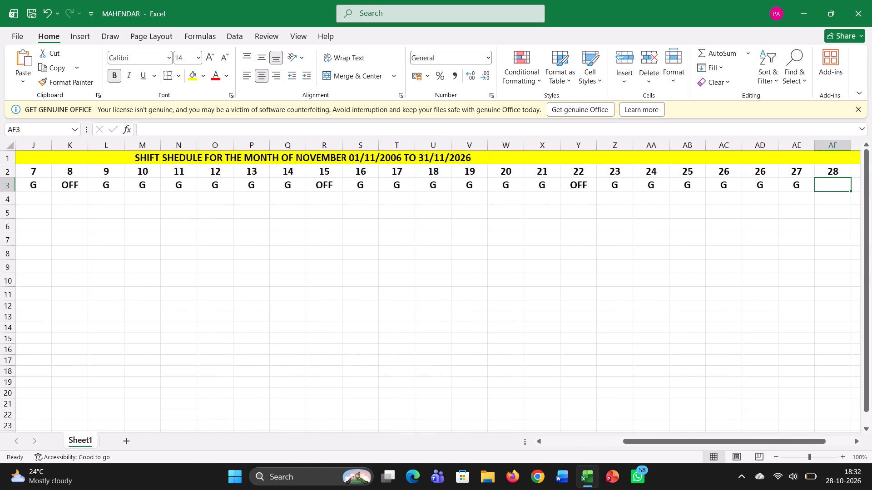
In MAHENDAR's row, enter OFF for day 28 and G for days 29 and 30.
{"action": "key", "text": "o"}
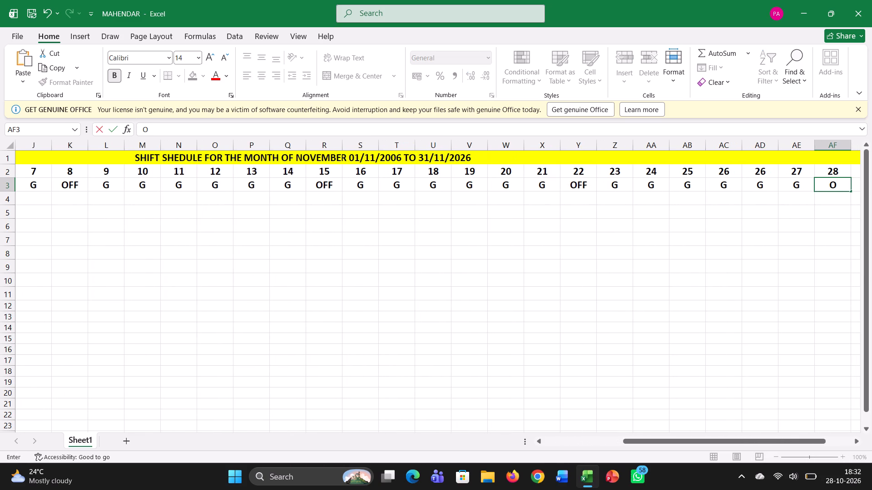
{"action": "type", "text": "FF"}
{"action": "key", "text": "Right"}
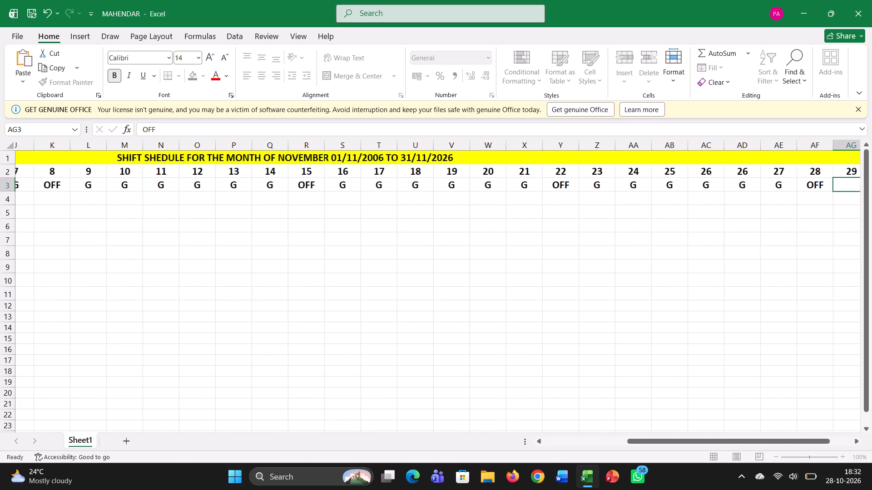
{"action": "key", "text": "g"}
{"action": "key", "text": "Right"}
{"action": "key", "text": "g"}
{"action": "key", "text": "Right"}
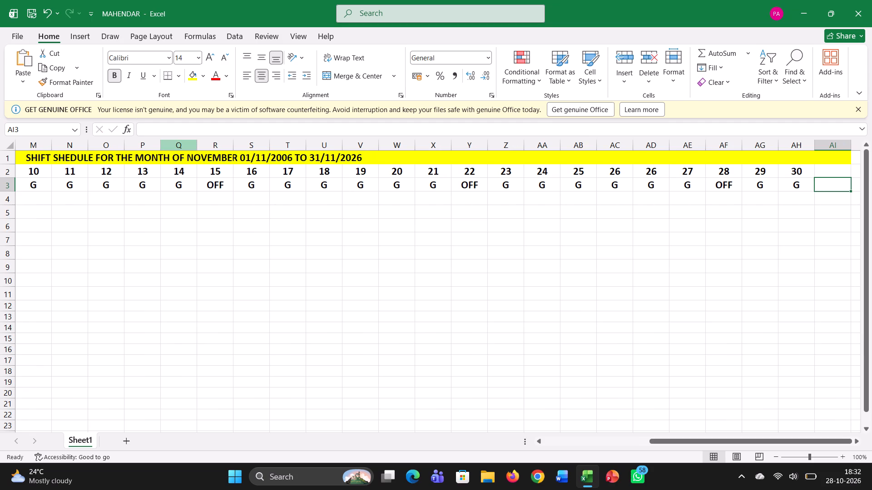
Set the font colour to red for MAHENDAR's OFF entries on days 28, 22, 15 and 8.
{"action": "left_click", "coordinate": [727, 184]}
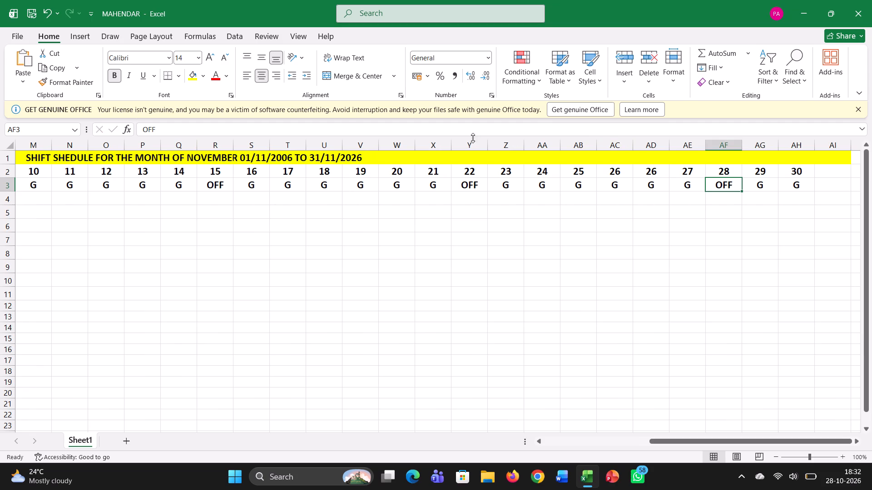
{"action": "left_click", "coordinate": [215, 76]}
{"action": "left_click", "coordinate": [459, 185]}
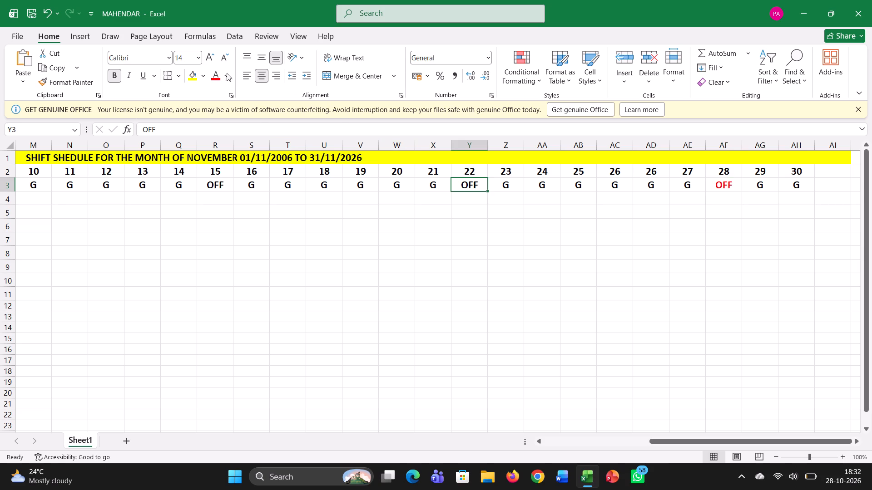
{"action": "left_click", "coordinate": [214, 77]}
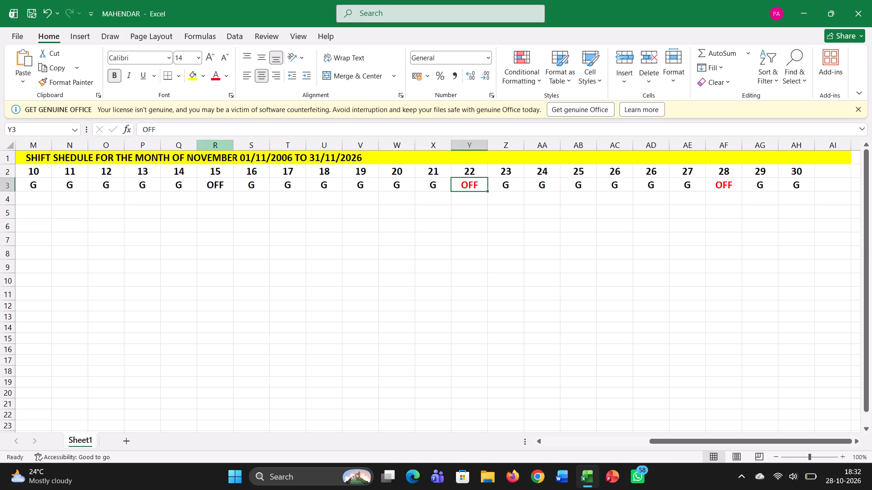
{"action": "left_click", "coordinate": [226, 184]}
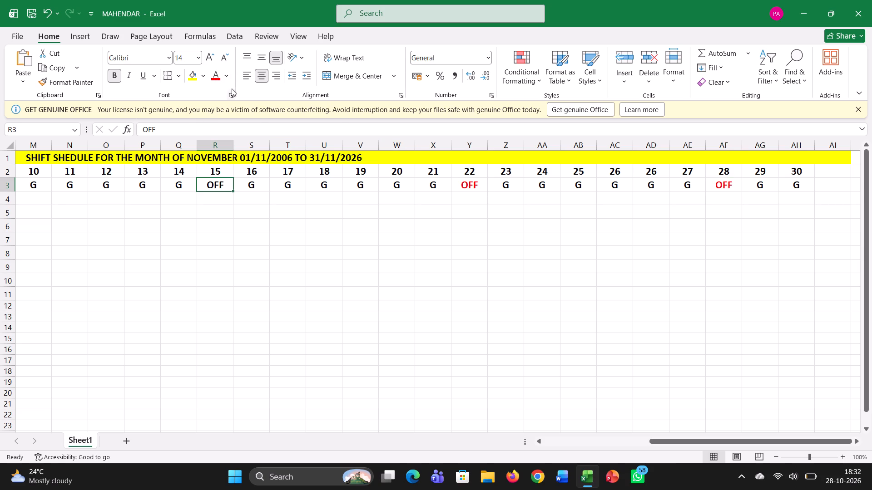
{"action": "left_click", "coordinate": [215, 78]}
{"action": "key", "text": "Left"}
{"action": "key", "text": "Left"}
{"action": "key", "text": "Left"}
{"action": "key", "text": "Left"}
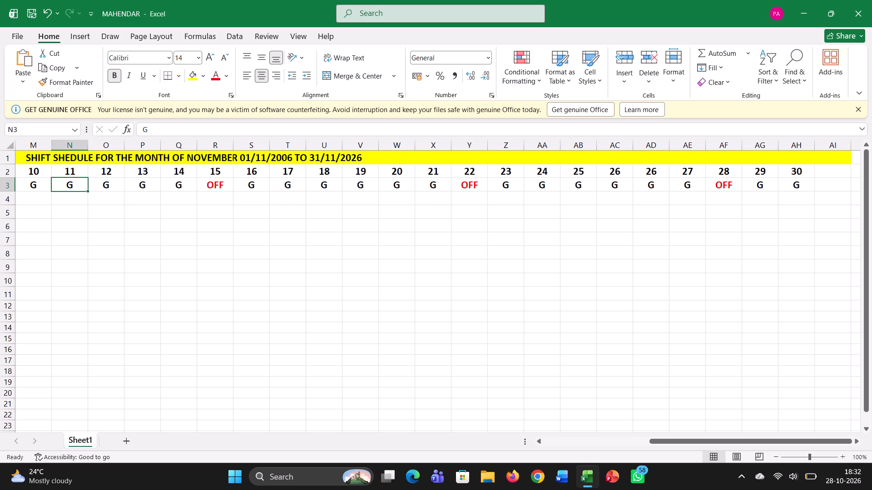
{"action": "key", "text": "Left"}
{"action": "key", "text": "Left"}
{"action": "key", "text": "Left"}
{"action": "key", "text": "Left"}
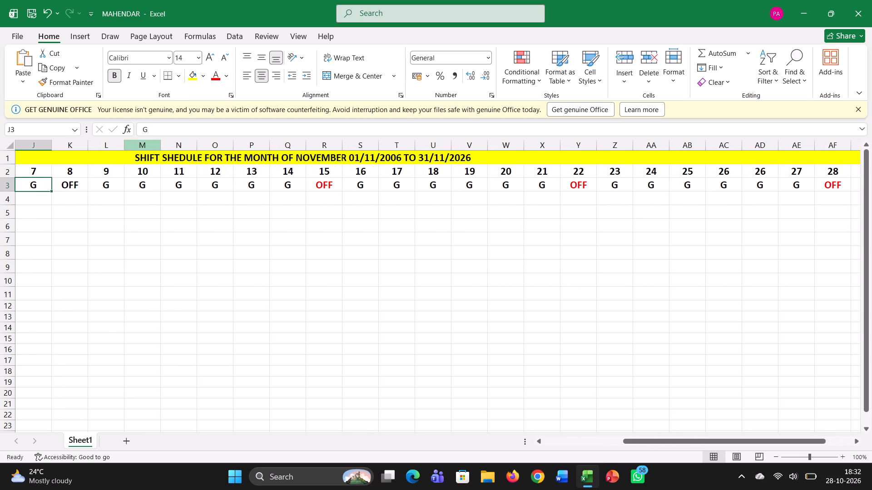
{"action": "left_click", "coordinate": [76, 186]}
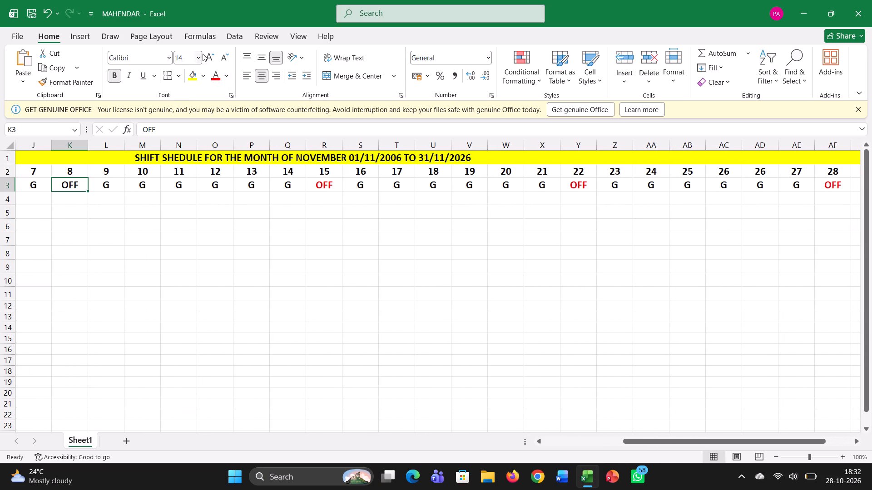
{"action": "left_click", "coordinate": [215, 78]}
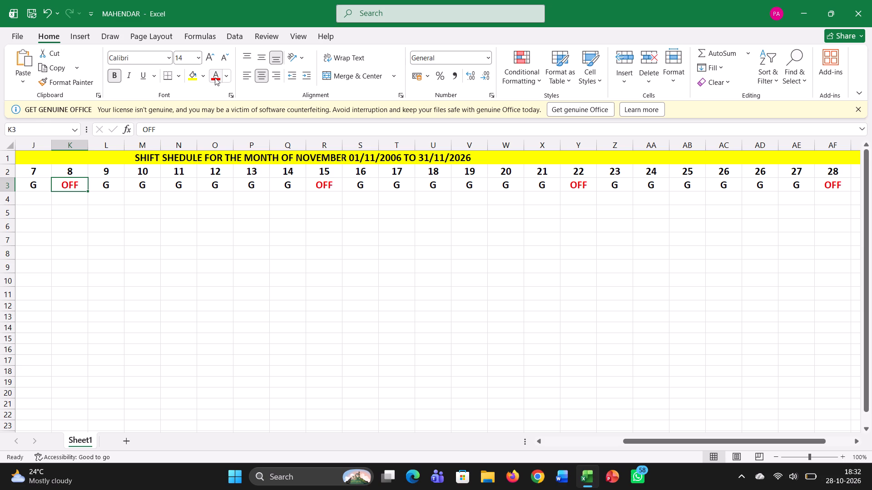
Set the font colour to red for MAHENDAR's OFF entry on day 1.
{"action": "key", "text": "Left"}
{"action": "key", "text": "Left"}
{"action": "key", "text": "Left"}
{"action": "key", "text": "Left"}
{"action": "key", "text": "Left"}
{"action": "key", "text": "Left"}
{"action": "key", "text": "Left"}
{"action": "key", "text": "Left"}
{"action": "key", "text": "Left"}
{"action": "key", "text": "Left"}
{"action": "key", "text": "Left"}
{"action": "key", "text": "Left"}
{"action": "key", "text": "Left"}
{"action": "key", "text": "Left"}
{"action": "key", "text": "Left"}
{"action": "key", "text": "Left"}
{"action": "key", "text": "Left"}
{"action": "key", "text": "Left"}
{"action": "key", "text": "Left"}
{"action": "key", "text": "Left"}
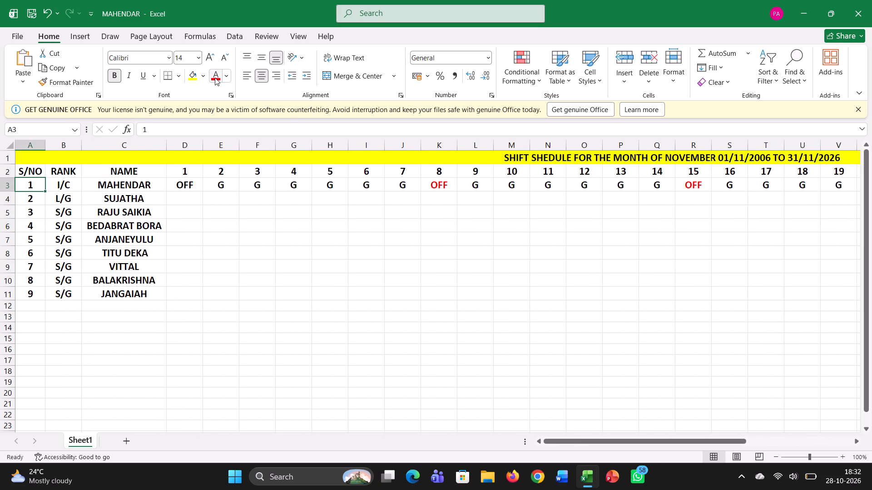
{"action": "left_click", "coordinate": [190, 184]}
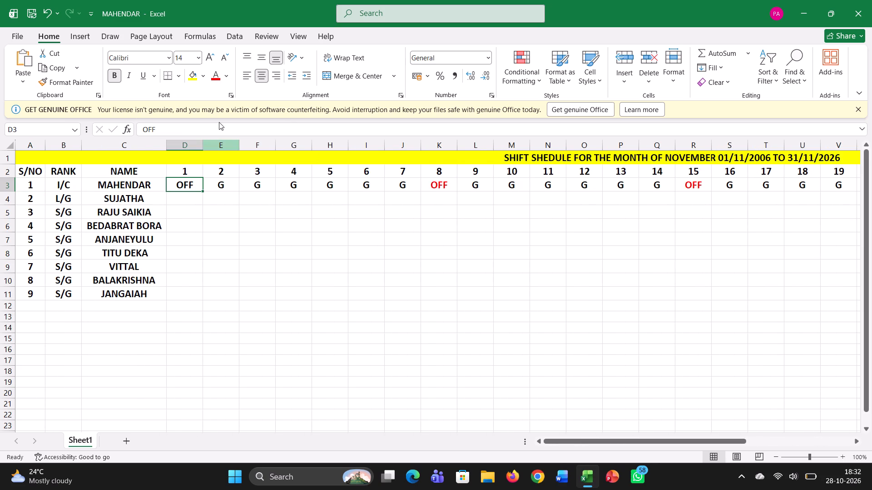
{"action": "left_click", "coordinate": [218, 77]}
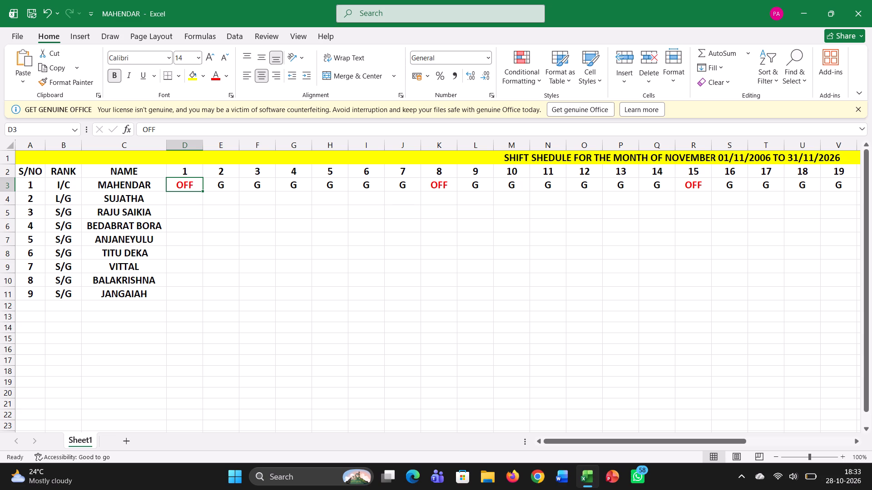
In SUJATHA's row, enter OFF for day 1 and set its font colour to red.
{"action": "left_click", "coordinate": [181, 198]}
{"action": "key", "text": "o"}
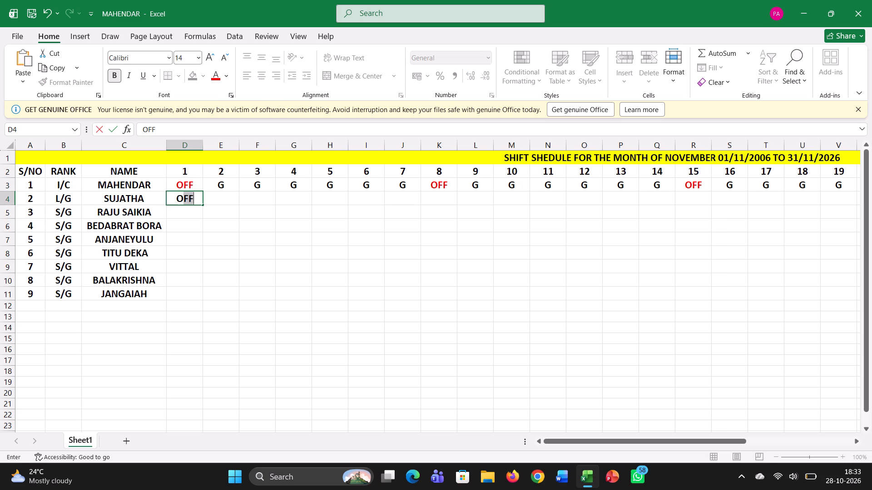
{"action": "left_click", "coordinate": [224, 196]}
{"action": "left_click", "coordinate": [181, 196]}
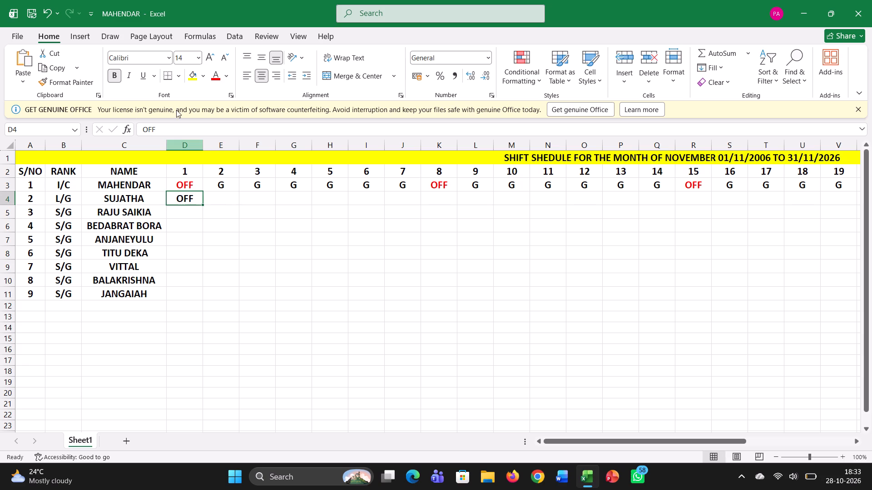
{"action": "left_click", "coordinate": [211, 78]}
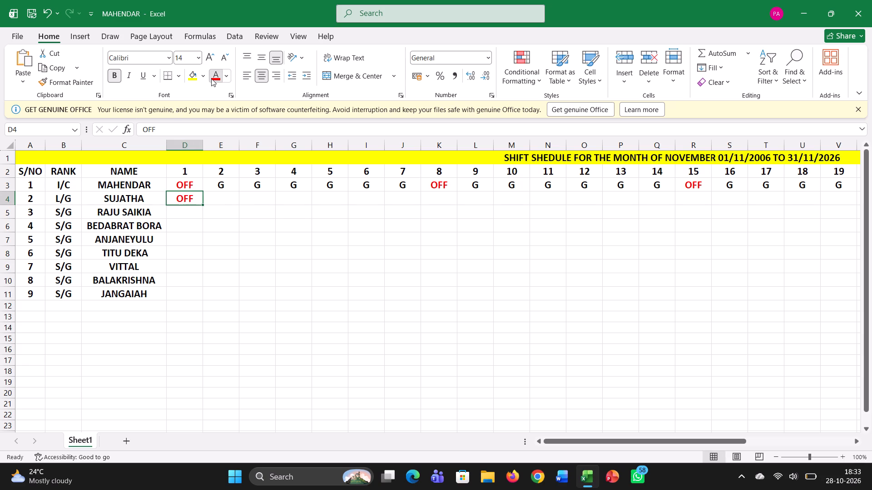
In SUJATHA's row, enter G for each of days 2 to 7.
{"action": "left_click", "coordinate": [221, 196]}
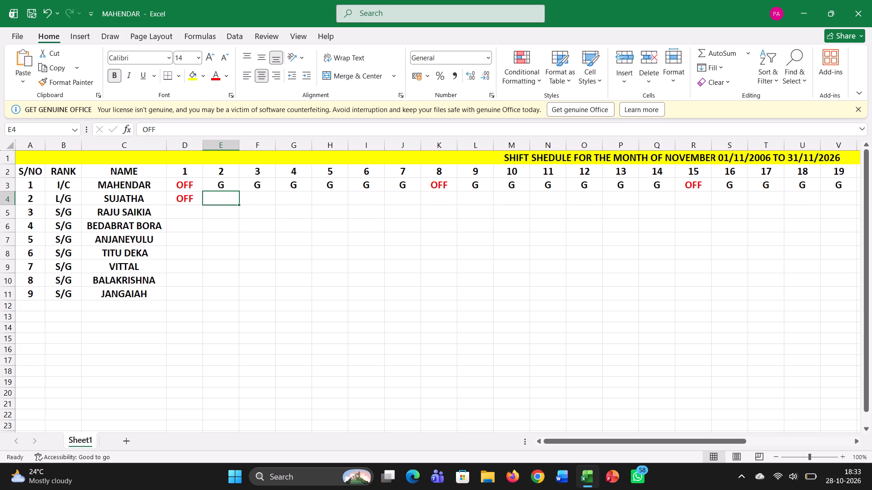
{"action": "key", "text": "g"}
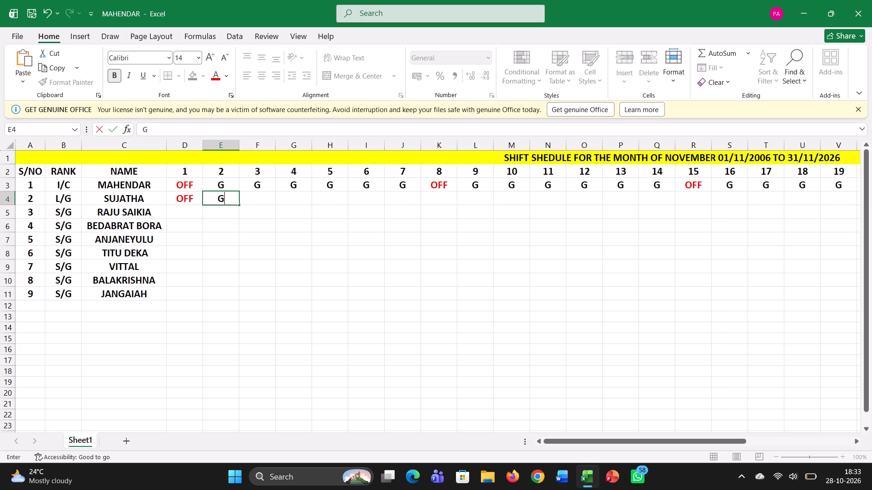
{"action": "key", "text": "Right"}
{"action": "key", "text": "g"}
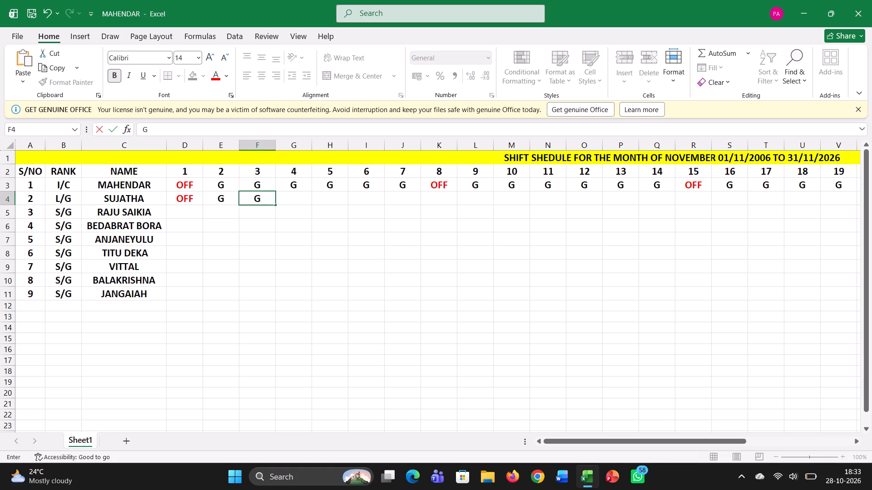
{"action": "left_click", "coordinate": [293, 196]}
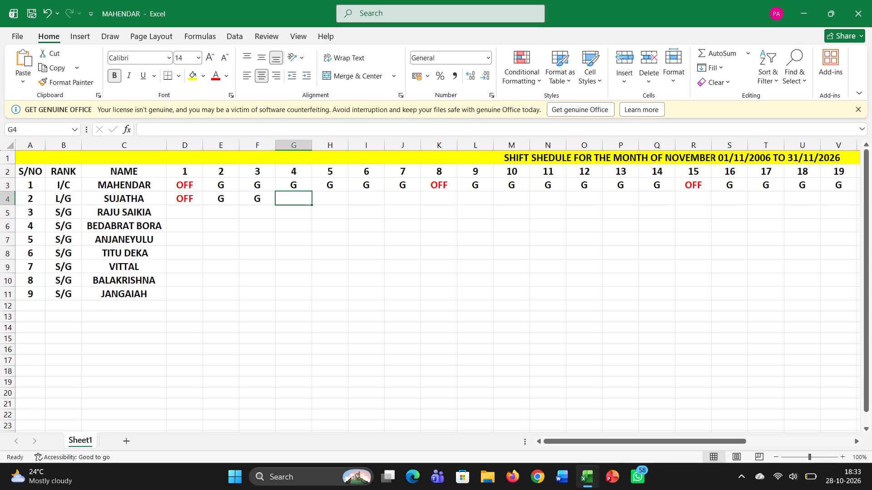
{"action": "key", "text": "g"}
{"action": "key", "text": "Right"}
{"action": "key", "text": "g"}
{"action": "key", "text": "Right"}
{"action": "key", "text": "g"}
{"action": "key", "text": "Right"}
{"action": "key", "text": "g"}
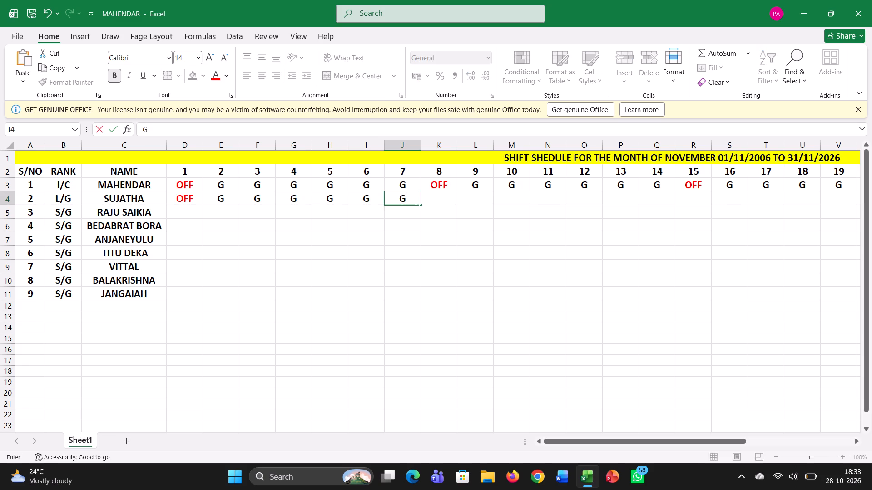
{"action": "key", "text": "Right"}
In SUJATHA's row, enter OFF for day 8 and G for each of days 9 to 14.
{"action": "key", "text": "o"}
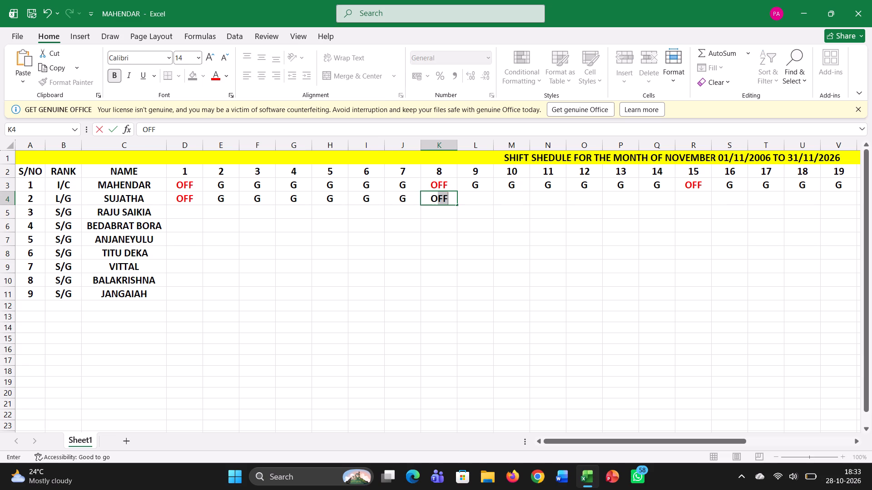
{"action": "left_click", "coordinate": [477, 198]}
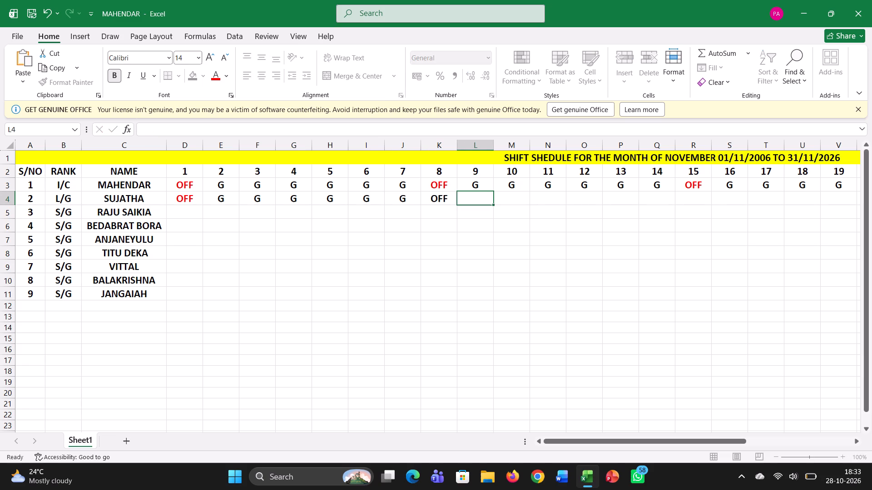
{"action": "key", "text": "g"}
{"action": "key", "text": "Right"}
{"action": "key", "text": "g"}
{"action": "key", "text": "Right"}
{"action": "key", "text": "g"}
{"action": "key", "text": "Right"}
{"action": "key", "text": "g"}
{"action": "key", "text": "Right"}
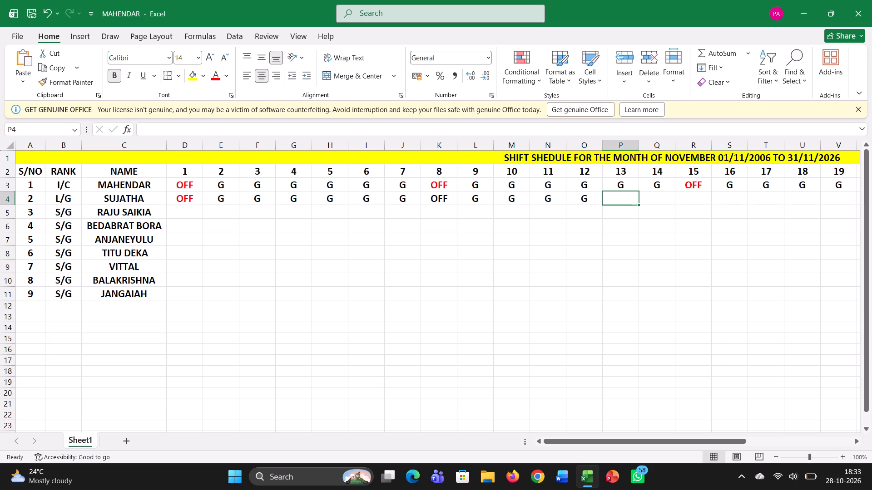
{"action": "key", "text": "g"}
{"action": "key", "text": "Right"}
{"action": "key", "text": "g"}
{"action": "key", "text": "Right"}
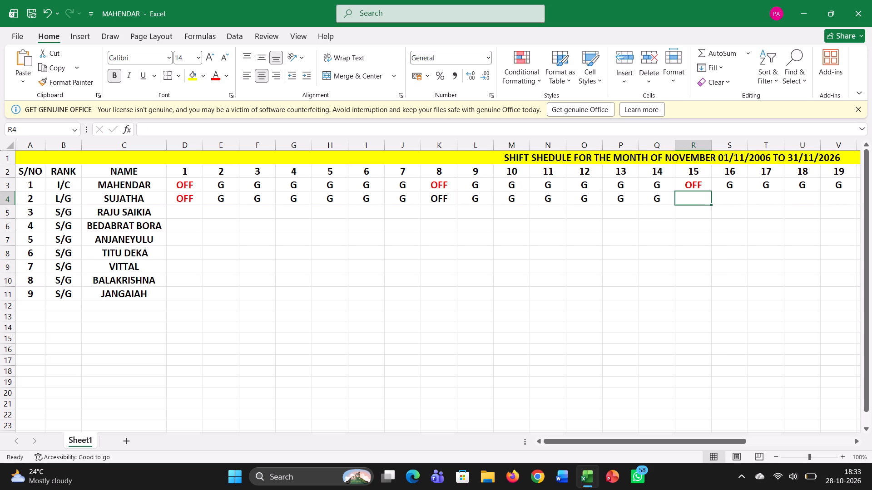
In SUJATHA's row, enter OFF for day 15 and G for each of days 16 to 21.
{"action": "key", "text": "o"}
{"action": "key", "text": "Right"}
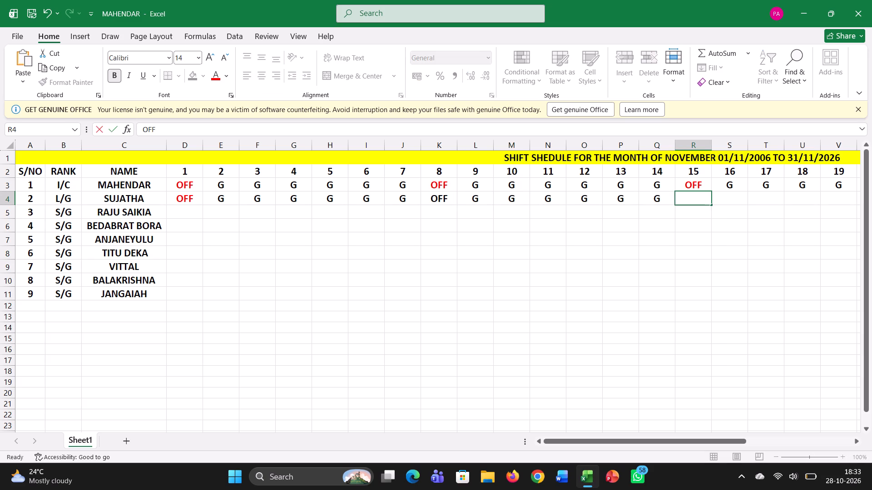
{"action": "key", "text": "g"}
{"action": "key", "text": "Right"}
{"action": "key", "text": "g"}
{"action": "key", "text": "Right"}
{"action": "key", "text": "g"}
{"action": "key", "text": "Right"}
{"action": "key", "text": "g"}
{"action": "key", "text": "Right"}
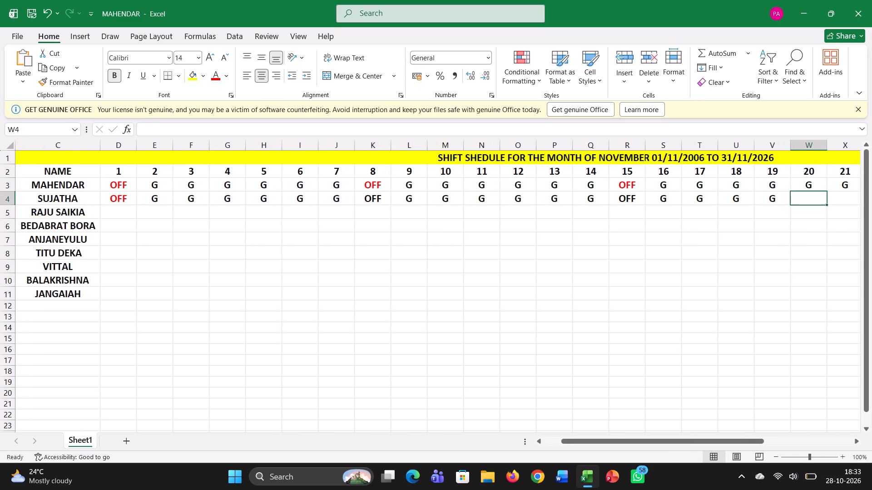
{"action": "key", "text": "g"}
{"action": "key", "text": "Right"}
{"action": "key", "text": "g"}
{"action": "key", "text": "Right"}
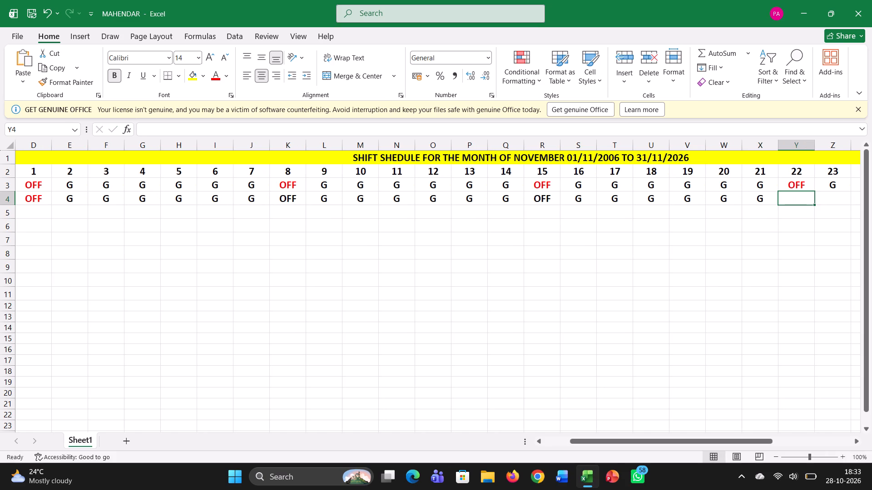
In SUJATHA's row, enter OFF for day 22 and G in every column from 23 to 27, including both columns headed 26.
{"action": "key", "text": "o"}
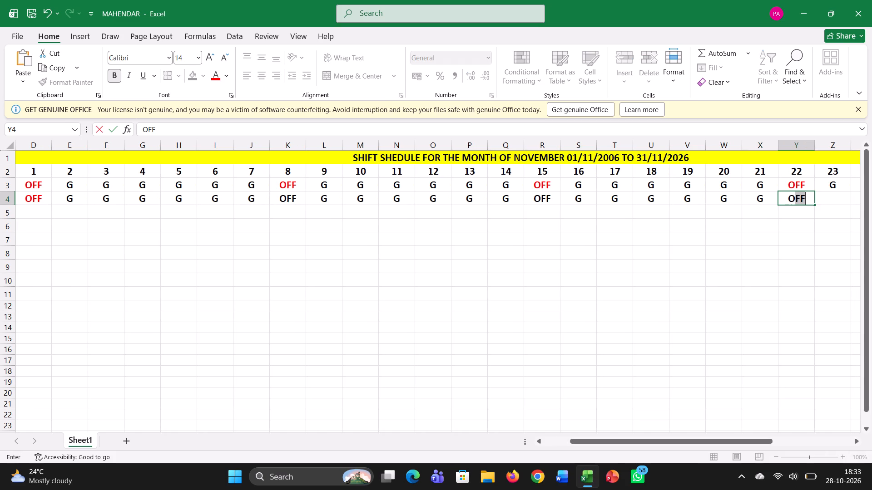
{"action": "key", "text": "Right"}
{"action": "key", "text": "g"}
{"action": "key", "text": "Right"}
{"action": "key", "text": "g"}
{"action": "key", "text": "Right"}
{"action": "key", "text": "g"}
{"action": "key", "text": "Right"}
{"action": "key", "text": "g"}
{"action": "key", "text": "Right"}
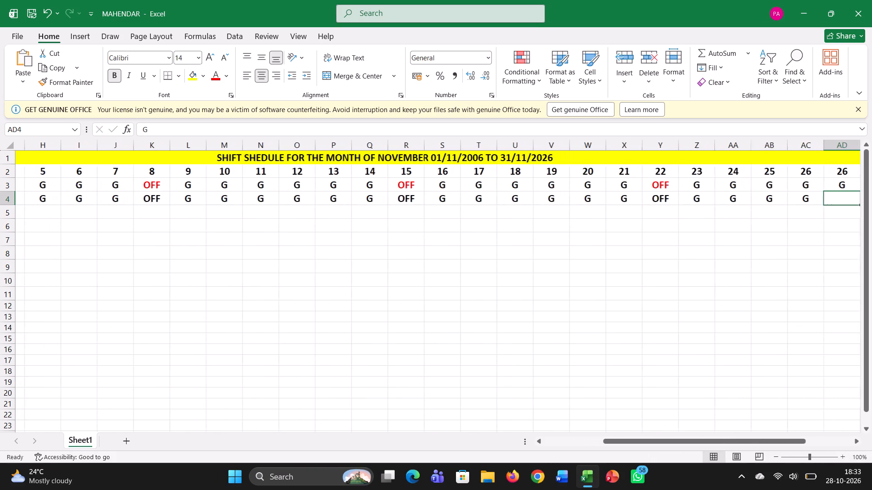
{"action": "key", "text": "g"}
{"action": "key", "text": "Right"}
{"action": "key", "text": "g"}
{"action": "key", "text": "Right"}
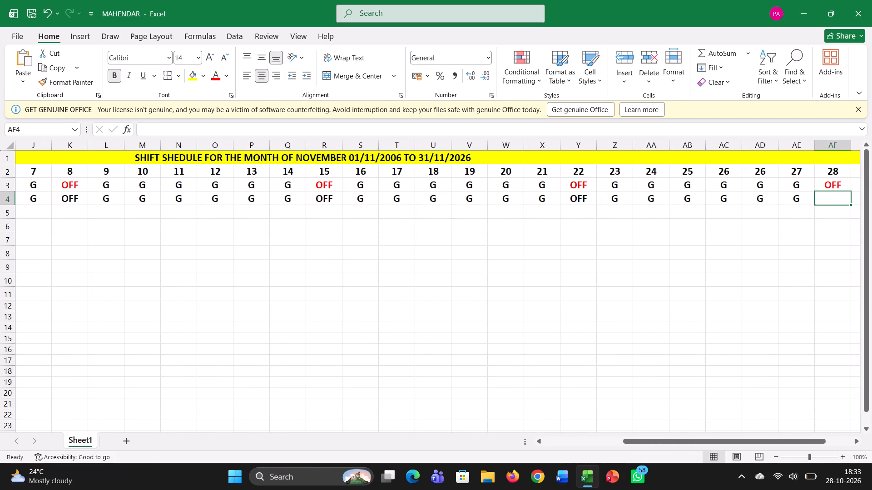
In SUJATHA's row, enter OFF for day 28 and G for days 29 and 30.
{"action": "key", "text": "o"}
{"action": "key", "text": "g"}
{"action": "key", "text": "Right"}
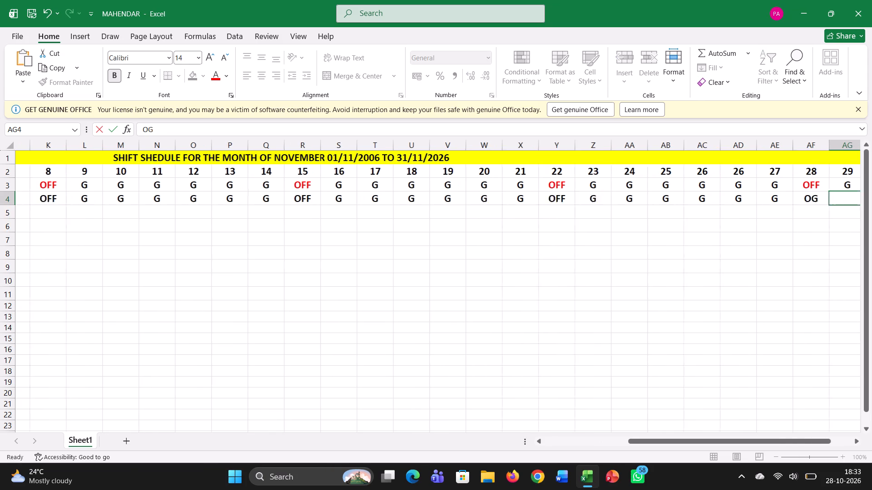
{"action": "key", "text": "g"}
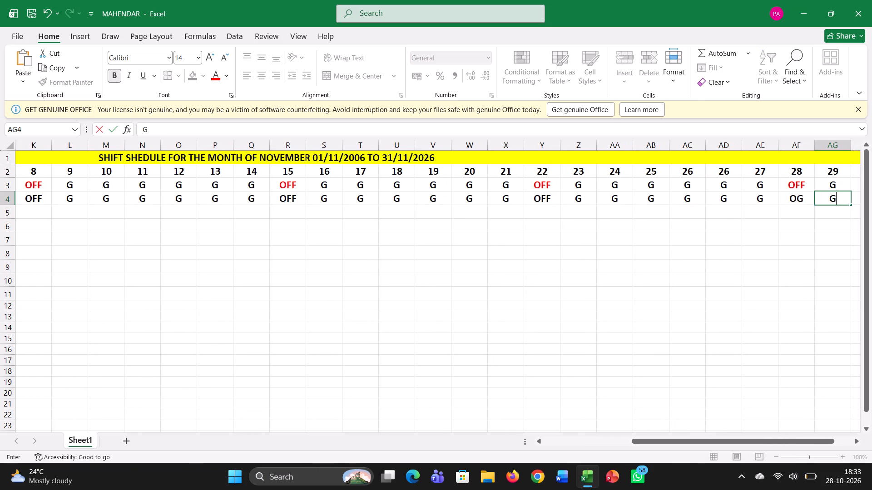
{"action": "left_click", "coordinate": [801, 198]}
{"action": "key", "text": "BackSpace"}
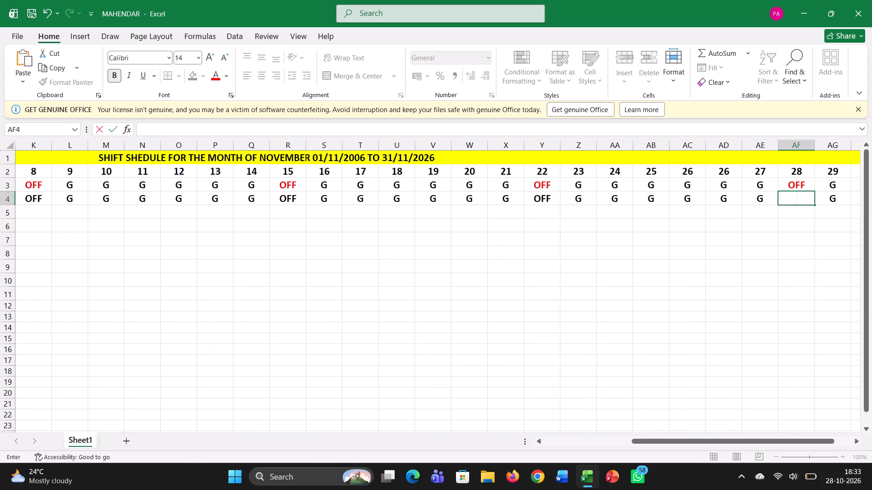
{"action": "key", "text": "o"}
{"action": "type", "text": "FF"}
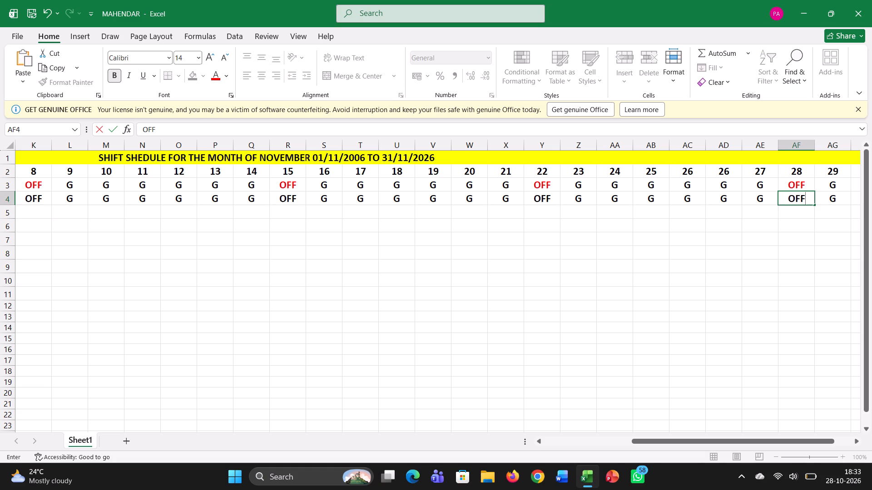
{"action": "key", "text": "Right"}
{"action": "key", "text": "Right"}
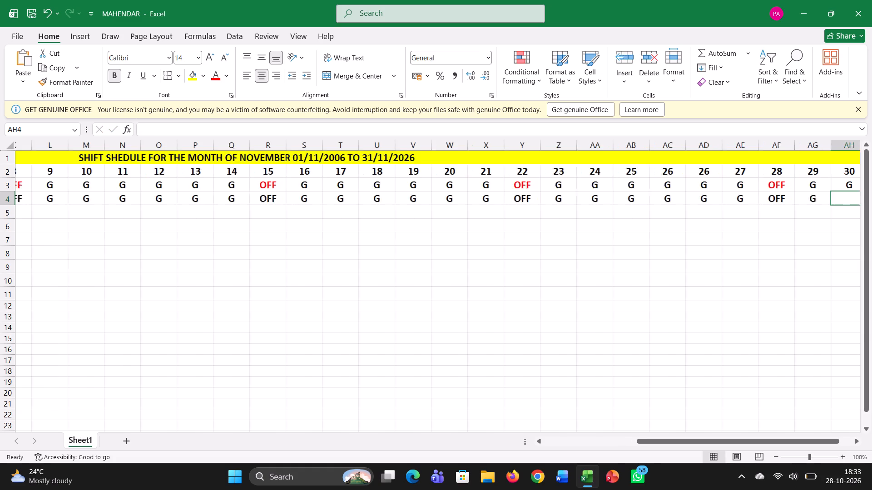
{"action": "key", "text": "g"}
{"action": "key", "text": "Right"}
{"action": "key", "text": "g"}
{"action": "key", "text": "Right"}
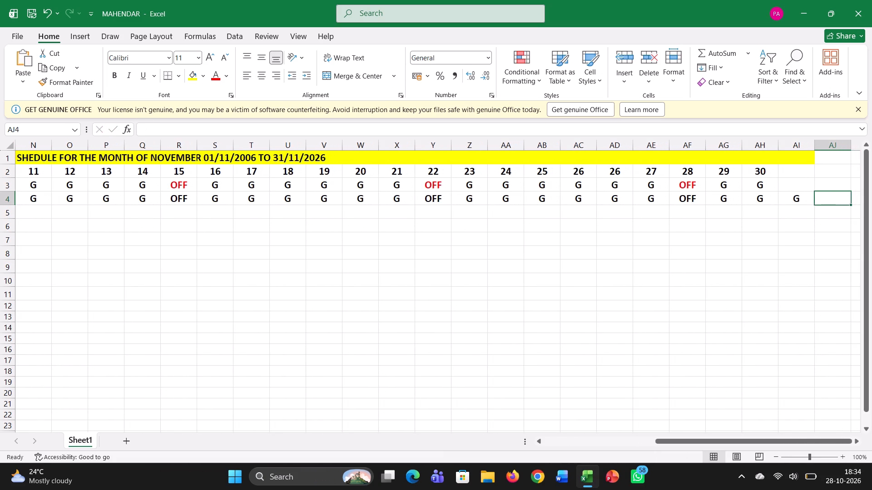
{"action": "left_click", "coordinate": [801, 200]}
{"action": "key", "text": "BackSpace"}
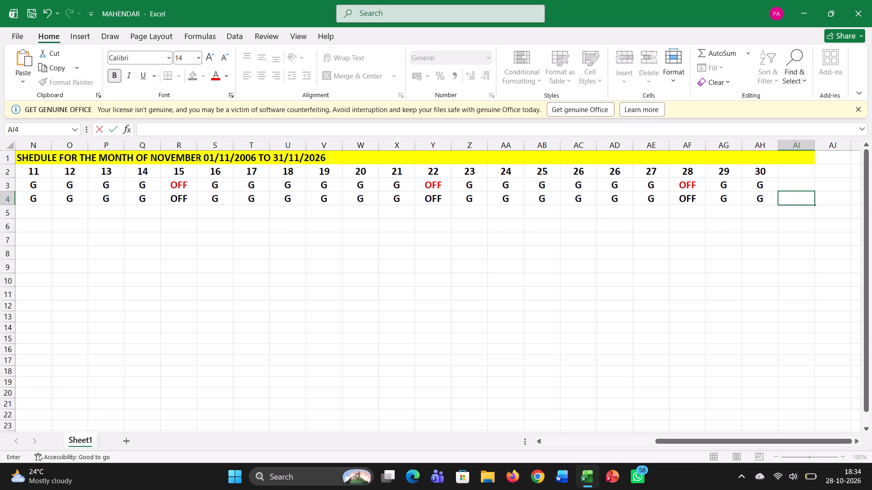
Select the day 1 cell in the row of S/NO 3, directly below SUJATHA's row.
{"action": "key", "text": "Left"}
{"action": "key", "text": "Left"}
{"action": "key", "text": "Left"}
{"action": "key", "text": "Left"}
{"action": "key", "text": "Left"}
{"action": "key", "text": "Left"}
{"action": "key", "text": "Left"}
{"action": "key", "text": "Left"}
{"action": "key", "text": "Left"}
{"action": "key", "text": "Left"}
{"action": "key", "text": "Left"}
{"action": "key", "text": "Left"}
{"action": "key", "text": "Left"}
{"action": "key", "text": "Left"}
{"action": "key", "text": "Left"}
{"action": "key", "text": "Left"}
{"action": "key", "text": "Left"}
{"action": "key", "text": "Left"}
{"action": "key", "text": "Left"}
{"action": "key", "text": "Left"}
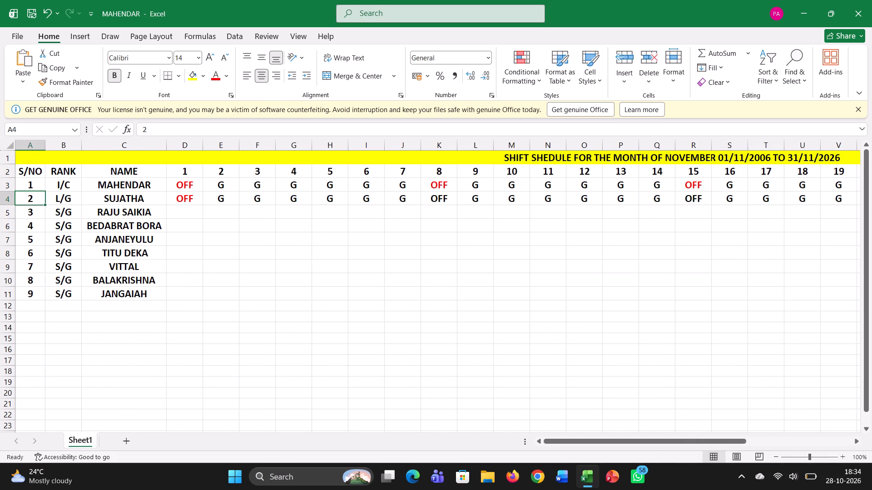
{"action": "left_click", "coordinate": [191, 213]}
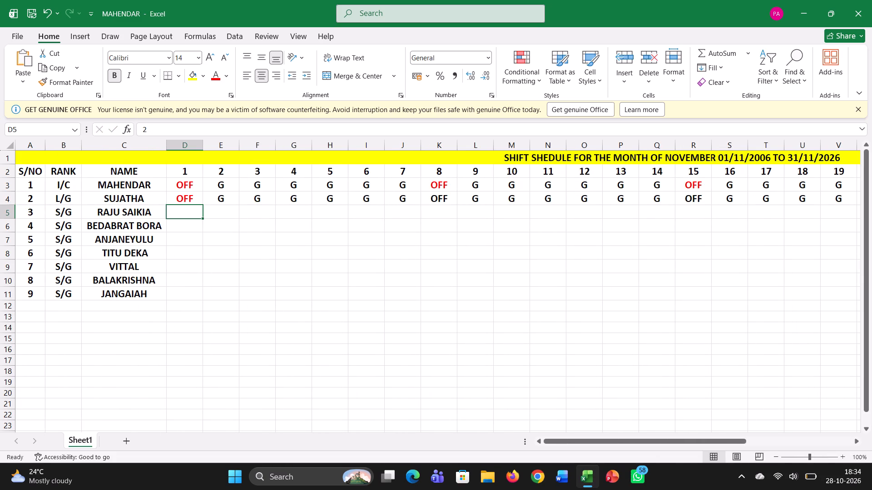
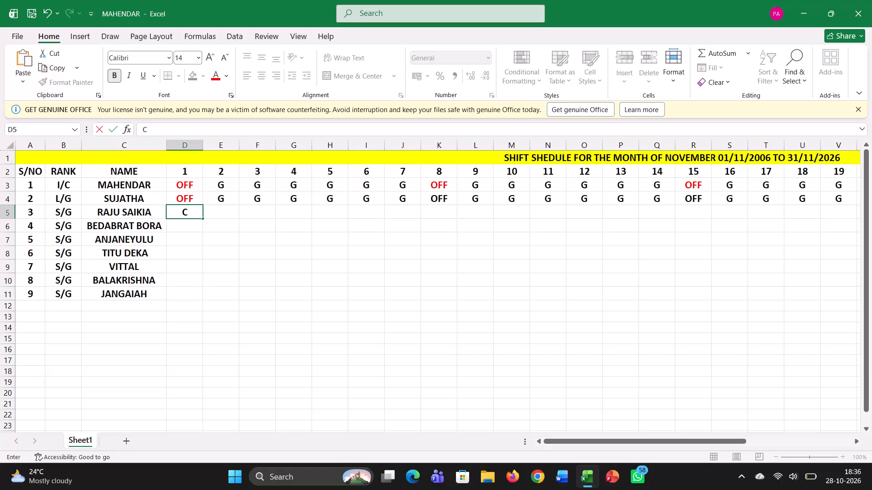
In the row of S/NO 3, enter C for days 1 and 2, B for days 3 to 5 and A for days 6 to 8.
{"action": "key", "text": "Right"}
{"action": "key", "text": "c"}
{"action": "key", "text": "Right"}
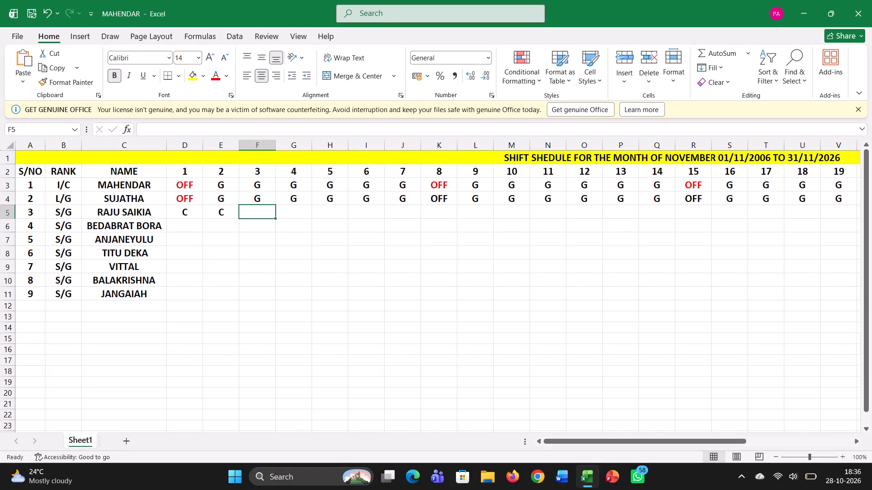
{"action": "key", "text": "b"}
{"action": "key", "text": "Right"}
{"action": "key", "text": "b"}
{"action": "key", "text": "Right"}
{"action": "key", "text": "b"}
{"action": "key", "text": "Right"}
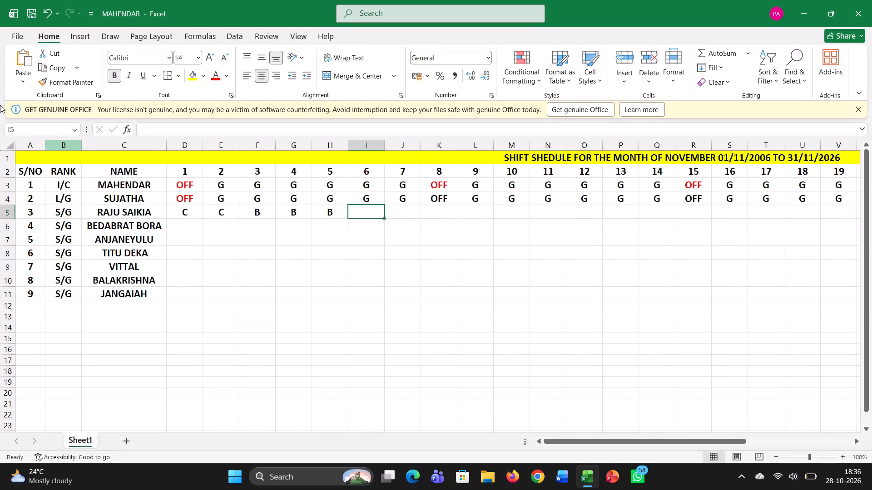
{"action": "key", "text": "a"}
{"action": "key", "text": "Right"}
{"action": "key", "text": "a"}
{"action": "key", "text": "Right"}
{"action": "key", "text": "a"}
{"action": "key", "text": "Right"}
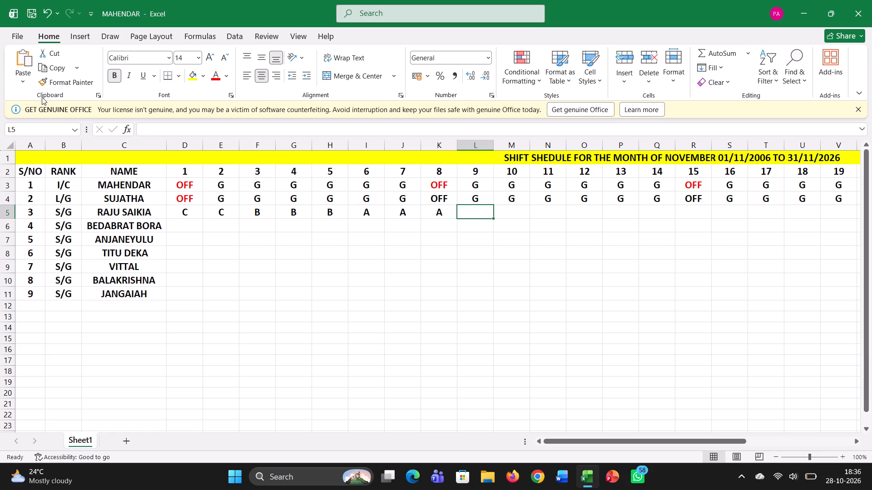
In the row of S/NO 3, enter C for days 9 to 11 and B for days 12 to 14.
{"action": "key", "text": "c"}
{"action": "key", "text": "Right"}
{"action": "key", "text": "c"}
{"action": "key", "text": "Right"}
{"action": "key", "text": "c"}
{"action": "key", "text": "Right"}
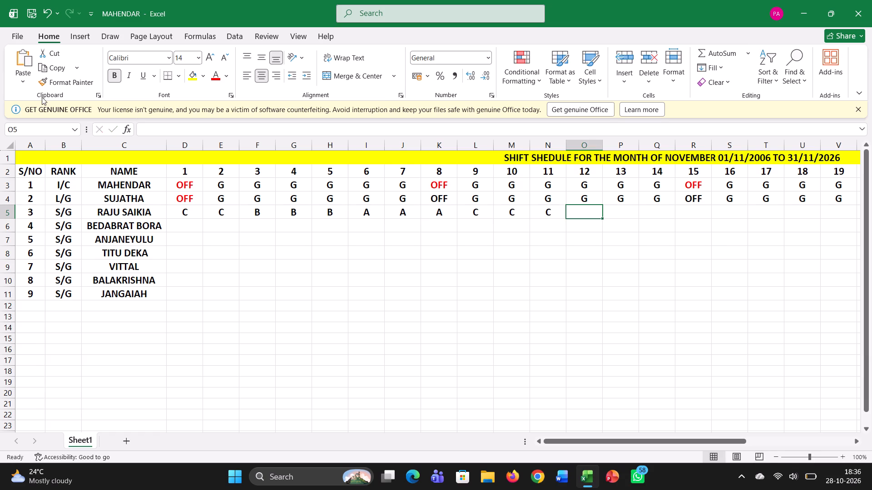
{"action": "key", "text": "b"}
{"action": "key", "text": "Right"}
{"action": "key", "text": "b"}
{"action": "key", "text": "Right"}
{"action": "key", "text": "b"}
{"action": "key", "text": "Right"}
In the row of S/NO 3, enter A for days 15 to 17 and C for days 18 to 20.
{"action": "scroll", "coordinate": [67, 104], "scroll_direction": "left", "scroll_amount": 1}
{"action": "key", "text": "a"}
{"action": "key", "text": "Right"}
{"action": "key", "text": "a"}
{"action": "key", "text": "Right"}
{"action": "key", "text": "a"}
{"action": "key", "text": "Right"}
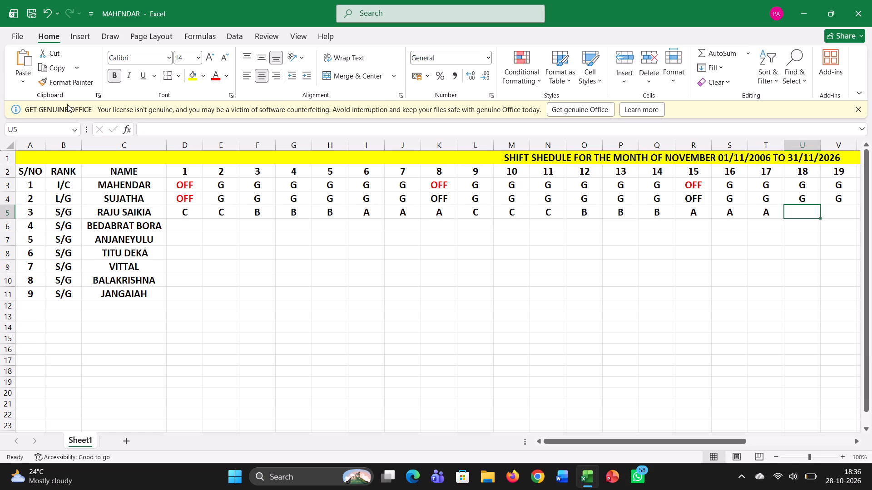
{"action": "key", "text": "c"}
{"action": "key", "text": "Right"}
{"action": "key", "text": "c"}
{"action": "key", "text": "Right"}
{"action": "key", "text": "c"}
{"action": "key", "text": "Right"}
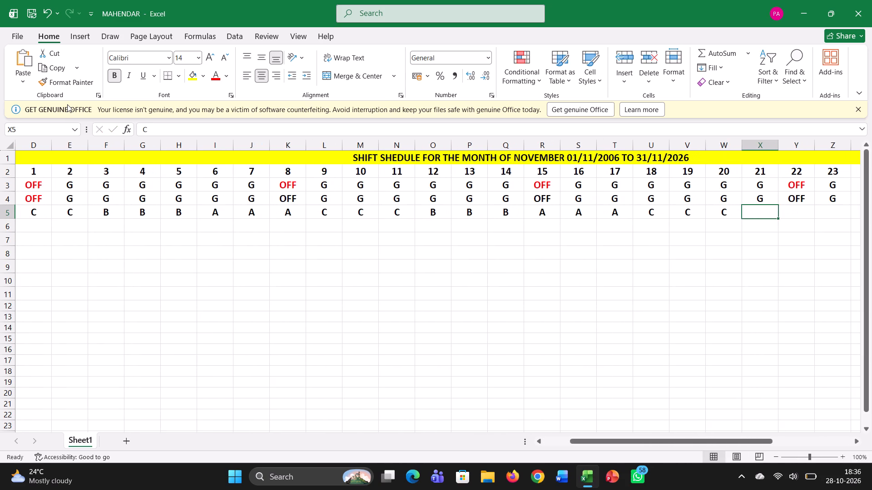
In the row of S/NO 3, enter B for days 21 to 23 and A for days 24, 25 and the first column headed 26.
{"action": "key", "text": "b"}
{"action": "key", "text": "Right"}
{"action": "key", "text": "b"}
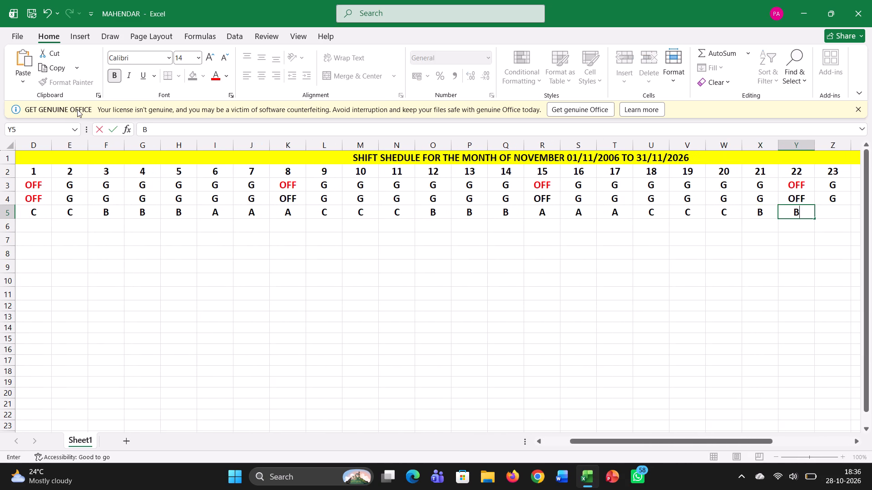
{"action": "key", "text": "Right"}
{"action": "key", "text": "b"}
{"action": "key", "text": "Right"}
{"action": "key", "text": "a"}
{"action": "key", "text": "Right"}
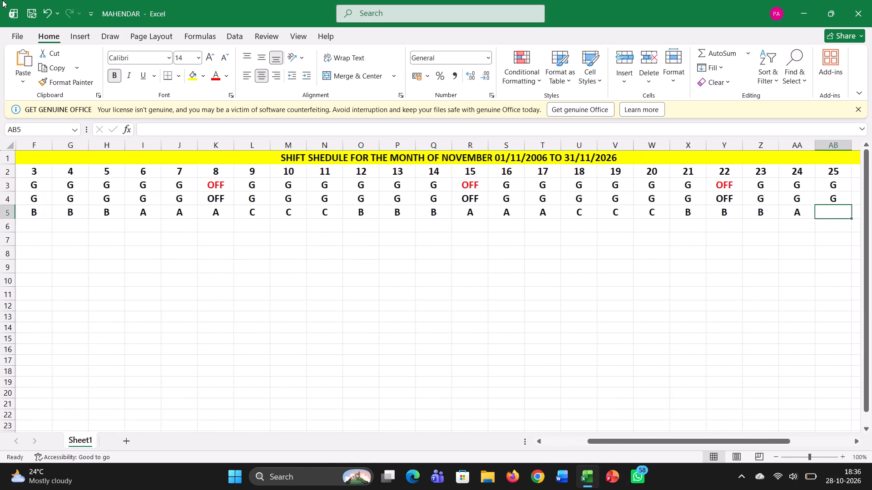
{"action": "key", "text": "a"}
{"action": "key", "text": "Right"}
{"action": "key", "text": "a"}
{"action": "key", "text": "Right"}
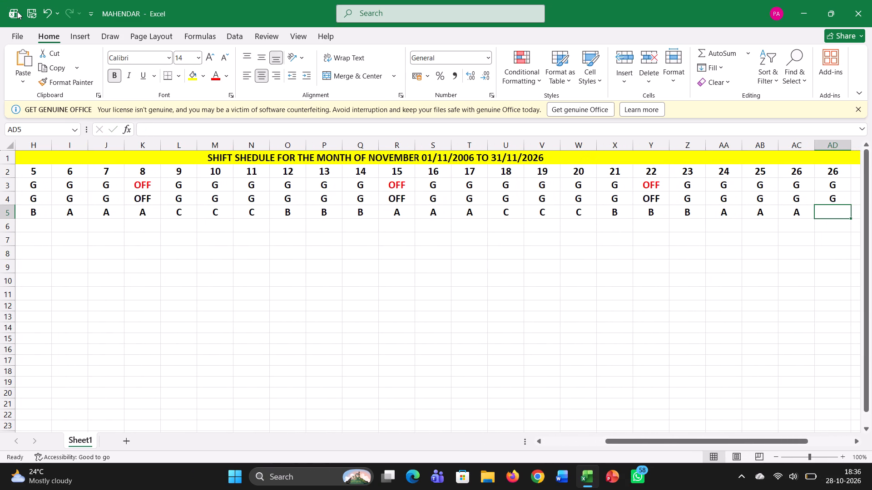
In the row of S/NO 3, enter C from the second column headed 26 through day 28, and B for days 29 and 30.
{"action": "key", "text": "c"}
{"action": "key", "text": "Right"}
{"action": "key", "text": "c"}
{"action": "key", "text": "Right"}
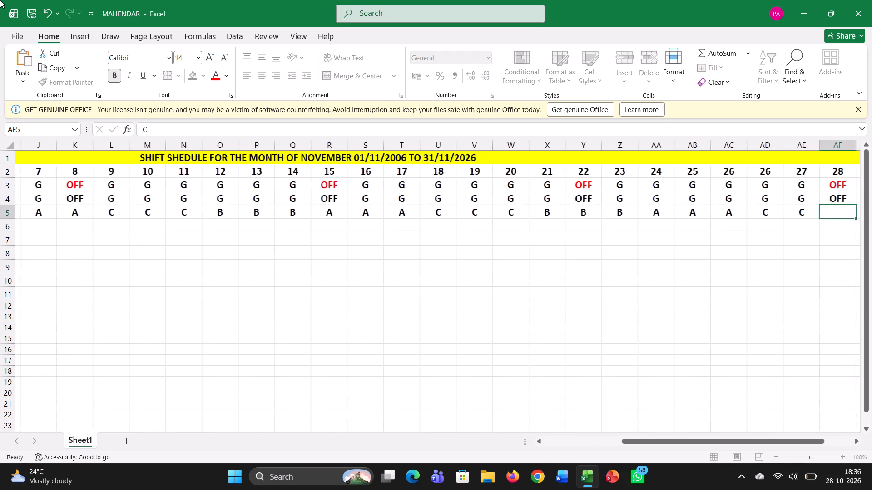
{"action": "key", "text": "c"}
{"action": "key", "text": "Right"}
{"action": "key", "text": "b"}
{"action": "key", "text": "Right"}
{"action": "key", "text": "b"}
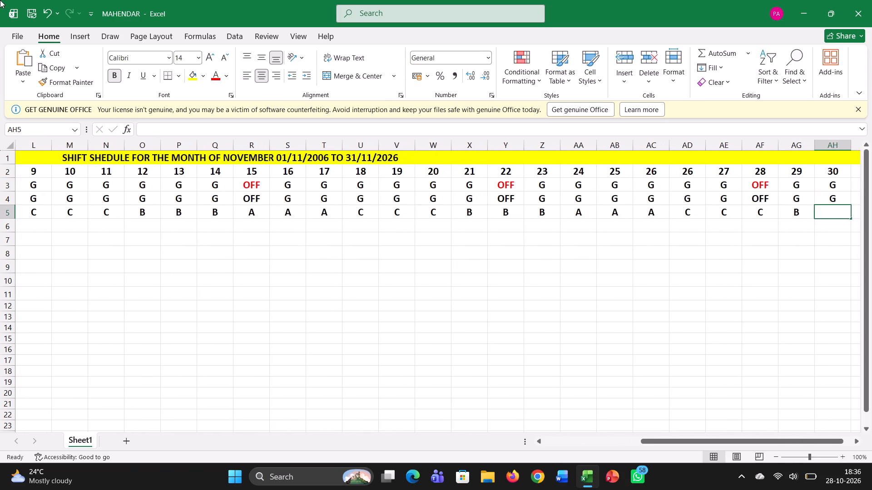
{"action": "key", "text": "Right"}
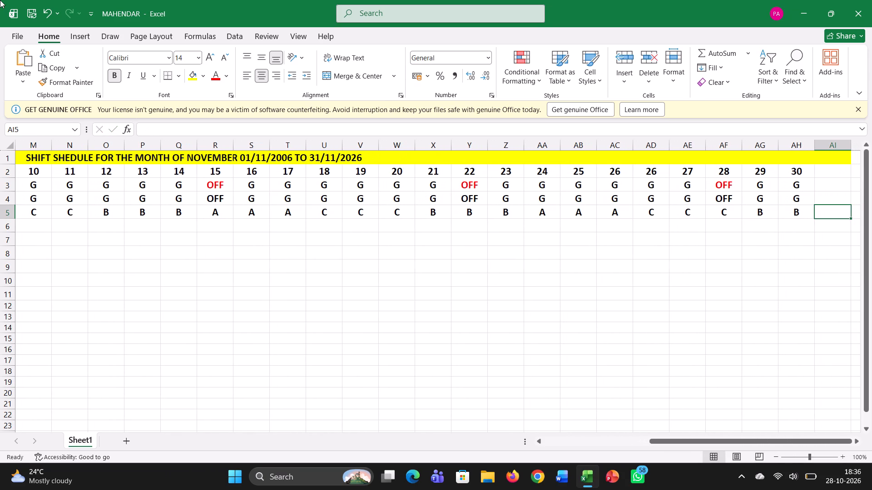
In the row of S/NO 4, enter B for days 1 and 2 and A for days 3 to 5.
{"action": "key", "text": "Left"}
{"action": "key", "text": "Left"}
{"action": "key", "text": "Left"}
{"action": "key", "text": "Left"}
{"action": "key", "text": "Left"}
{"action": "key", "text": "Left"}
{"action": "key", "text": "Left"}
{"action": "key", "text": "Left"}
{"action": "key", "text": "Left"}
{"action": "key", "text": "Left"}
{"action": "key", "text": "Left"}
{"action": "key", "text": "Left"}
{"action": "key", "text": "Left"}
{"action": "key", "text": "Left"}
{"action": "key", "text": "Left"}
{"action": "key", "text": "Left"}
{"action": "key", "text": "Left"}
{"action": "key", "text": "Left"}
{"action": "key", "text": "Left"}
{"action": "key", "text": "Left"}
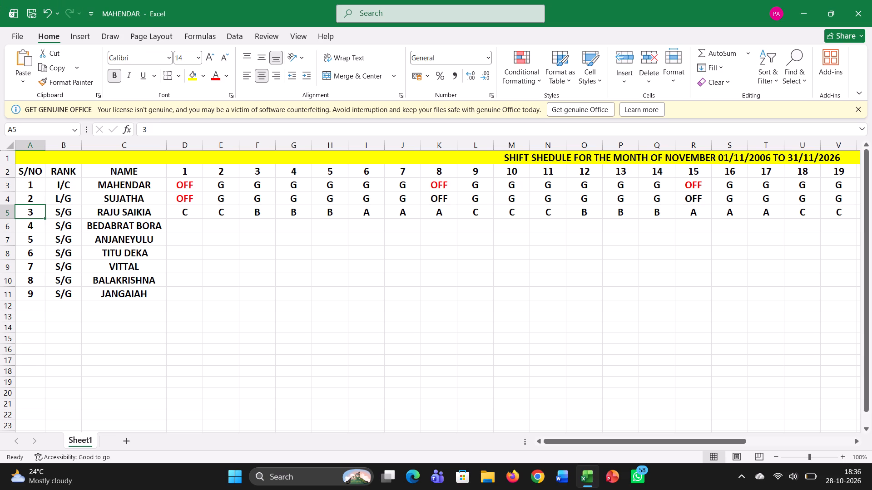
{"action": "left_click", "coordinate": [183, 225]}
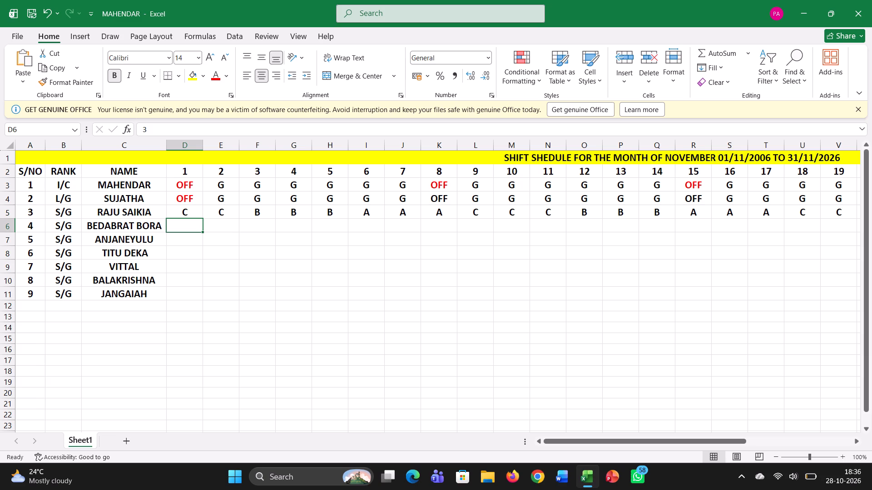
{"action": "key", "text": "b"}
{"action": "key", "text": "Right"}
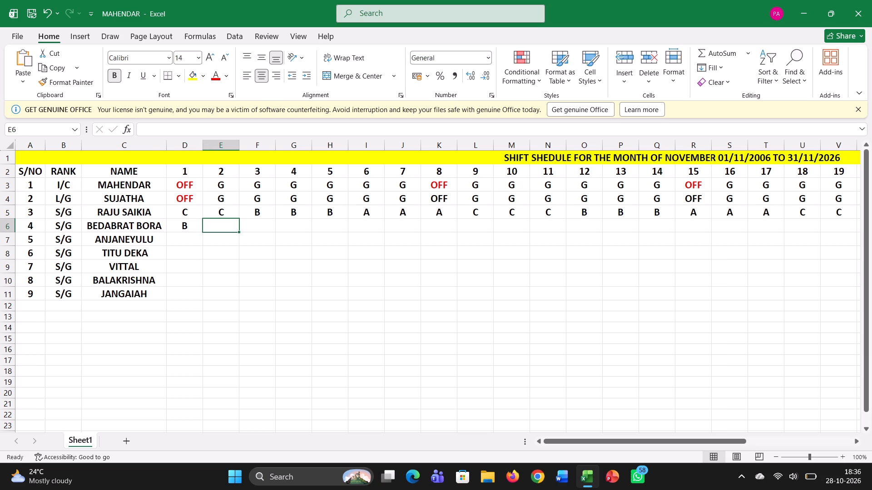
{"action": "key", "text": "b"}
{"action": "key", "text": "Right"}
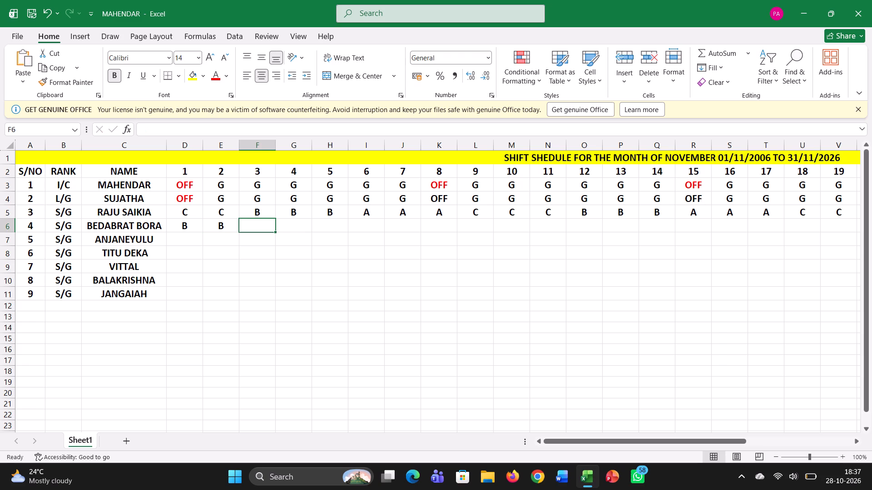
{"action": "key", "text": "a"}
{"action": "key", "text": "Right"}
{"action": "key", "text": "a"}
{"action": "key", "text": "Right"}
{"action": "key", "text": "a"}
{"action": "key", "text": "Right"}
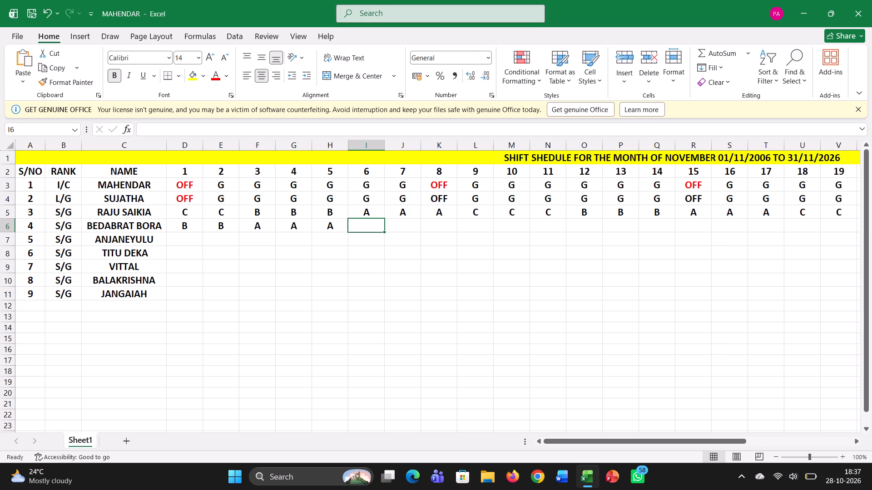
In the row of S/NO 4, enter C for days 6 to 8 and B for days 9 to 11.
{"action": "key", "text": "c"}
{"action": "key", "text": "Right"}
{"action": "key", "text": "c"}
{"action": "key", "text": "Right"}
{"action": "key", "text": "c"}
{"action": "key", "text": "Right"}
{"action": "key", "text": "b"}
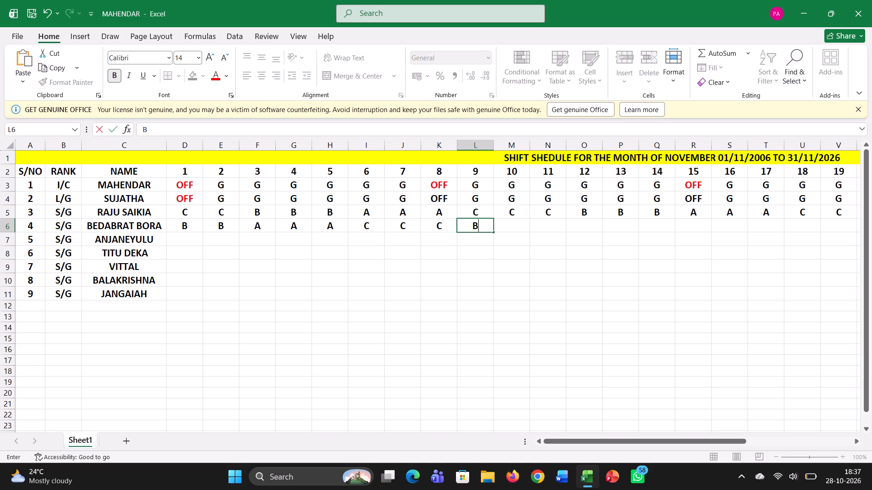
{"action": "key", "text": "Right"}
{"action": "key", "text": "b"}
{"action": "key", "text": "Right"}
{"action": "key", "text": "b"}
{"action": "key", "text": "Right"}
In the row of S/NO 4, enter A for days 12 to 14 and C for days 15 to 17.
{"action": "key", "text": "a"}
{"action": "key", "text": "Right"}
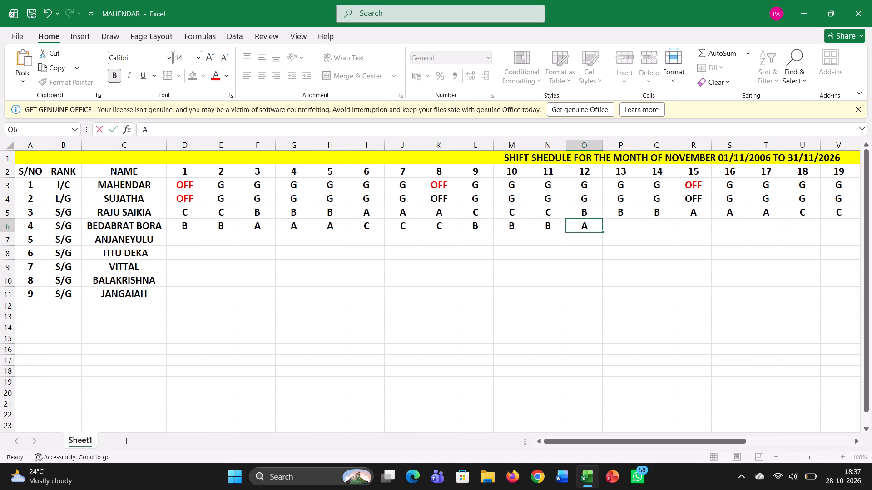
{"action": "key", "text": "a"}
{"action": "key", "text": "Right"}
{"action": "key", "text": "a"}
{"action": "key", "text": "Right"}
{"action": "key", "text": "c"}
{"action": "key", "text": "Right"}
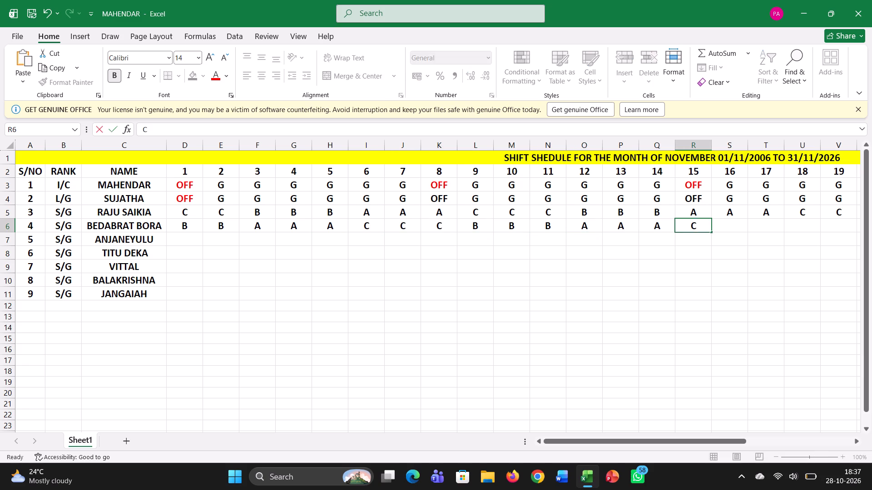
{"action": "key", "text": "c"}
{"action": "key", "text": "Right"}
{"action": "key", "text": "c"}
{"action": "key", "text": "Right"}
In the row of S/NO 4, enter B for days 18 to 20 and A for day 21.
{"action": "key", "text": "b"}
{"action": "key", "text": "Right"}
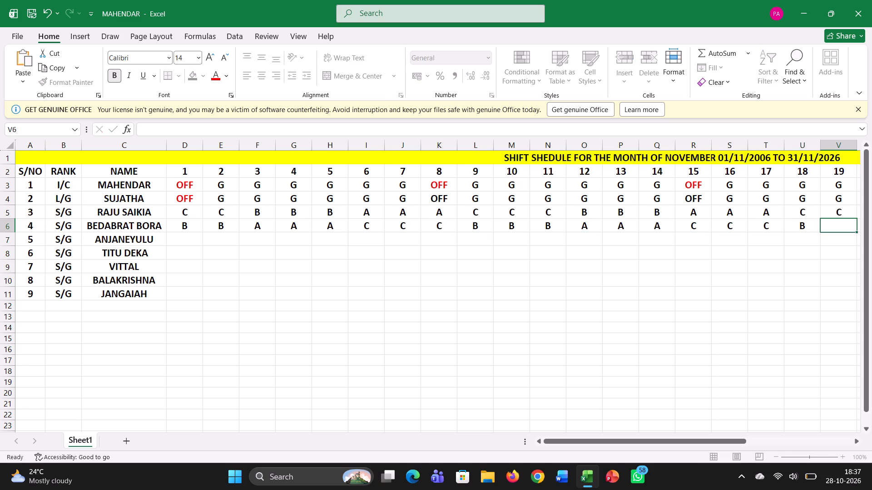
{"action": "key", "text": "b"}
{"action": "key", "text": "Right"}
{"action": "key", "text": "b"}
{"action": "key", "text": "Right"}
{"action": "key", "text": "a"}
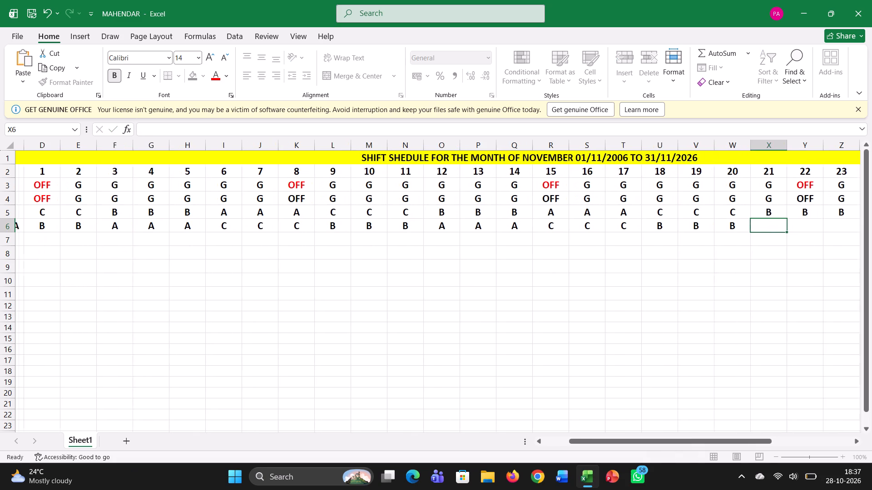
{"action": "key", "text": "Right"}
In the row of S/NO 4, enter A for days 22 and 23, correcting the doubled letter on day 22 and closing the low-battery warning.
{"action": "type", "text": "AA"}
{"action": "key", "text": "Right"}
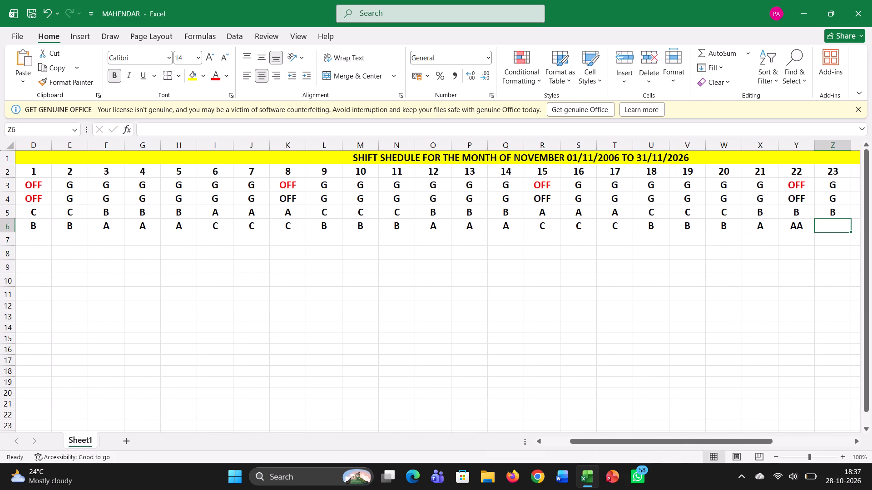
{"action": "left_click", "coordinate": [794, 230]}
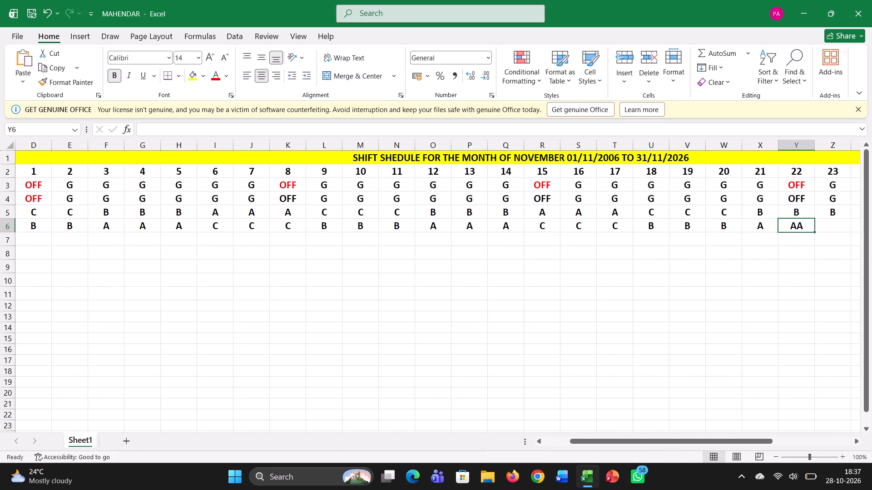
{"action": "key", "text": "BackSpace"}
{"action": "key", "text": "a"}
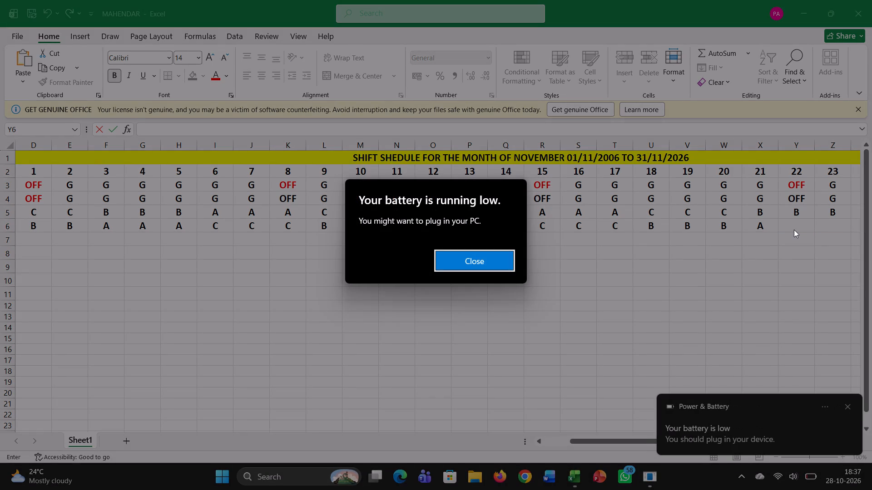
{"action": "left_click", "coordinate": [717, 330]}
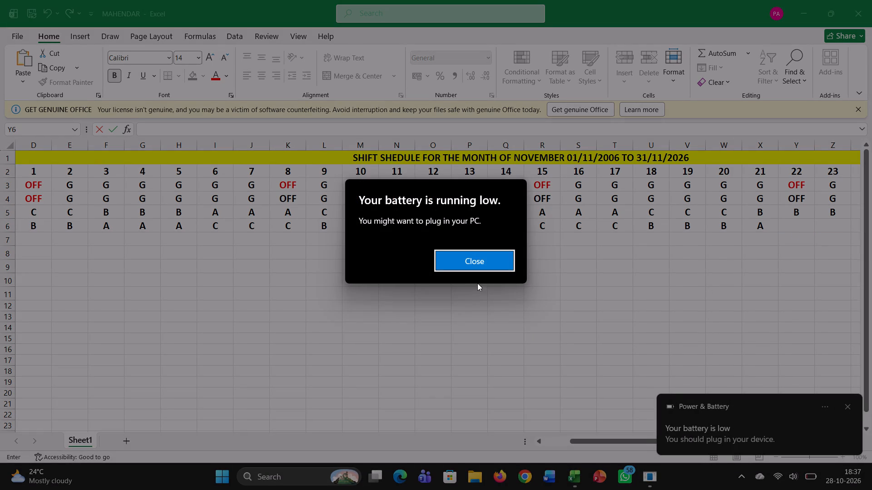
{"action": "left_click", "coordinate": [480, 279]}
{"action": "left_click", "coordinate": [485, 253]}
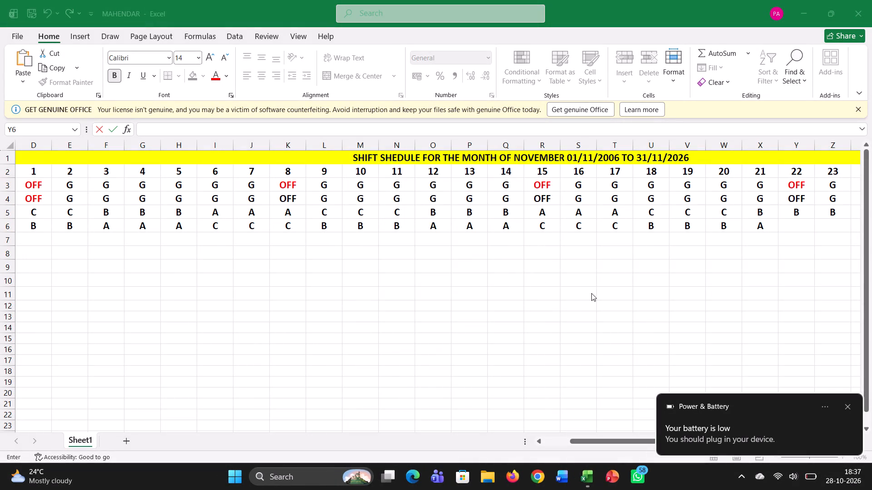
{"action": "left_click", "coordinate": [793, 221]}
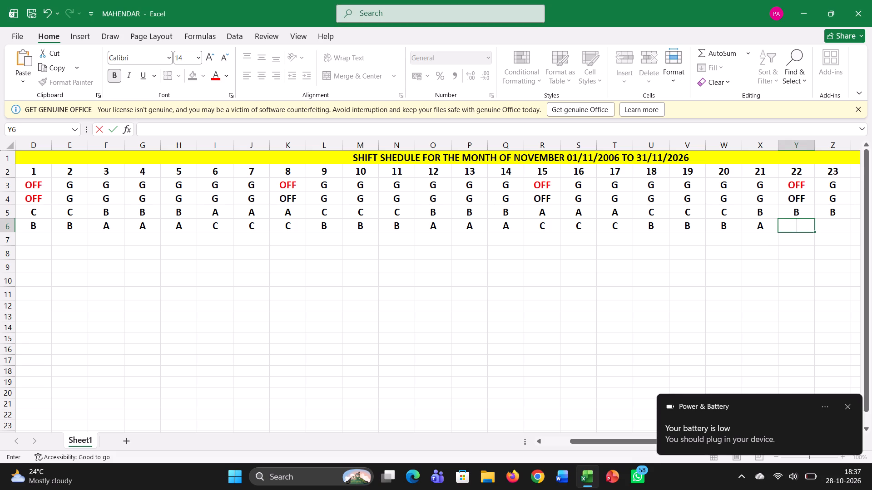
{"action": "key", "text": "a"}
{"action": "key", "text": "Right"}
{"action": "key", "text": "a"}
{"action": "key", "text": "Right"}
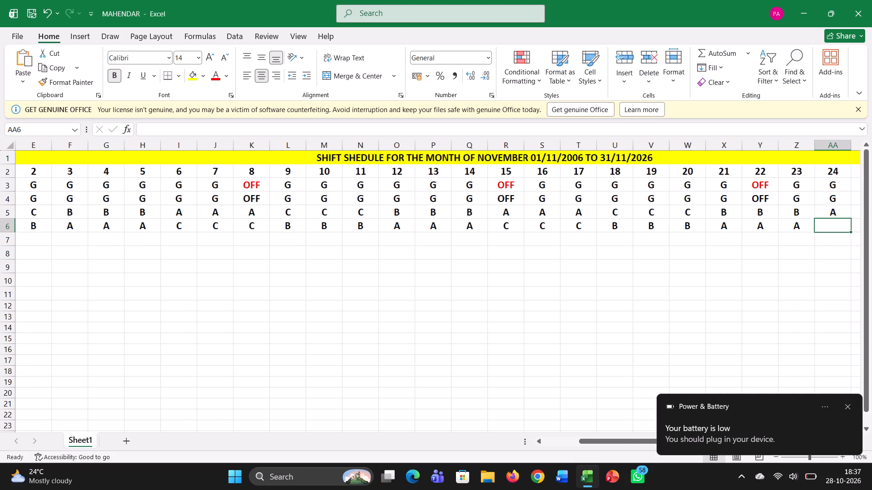
In the row of S/NO 4, enter C for days 24, 25 and the first column headed 26.
{"action": "key", "text": "c"}
{"action": "key", "text": "Right"}
{"action": "key", "text": "c"}
{"action": "key", "text": "Right"}
{"action": "key", "text": "c"}
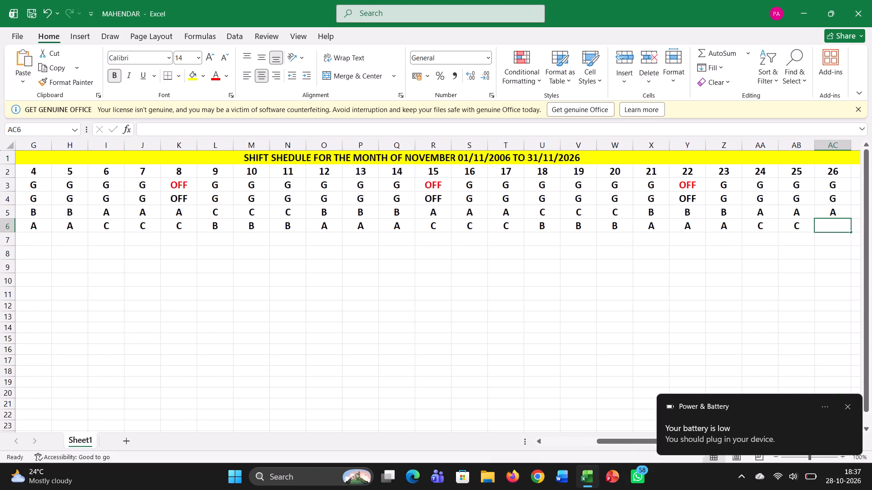
{"action": "key", "text": "Right"}
In the row of S/NO 4, enter B from the second column headed 26 through day 28, and A for days 29 and 30.
{"action": "key", "text": "b"}
{"action": "key", "text": "Right"}
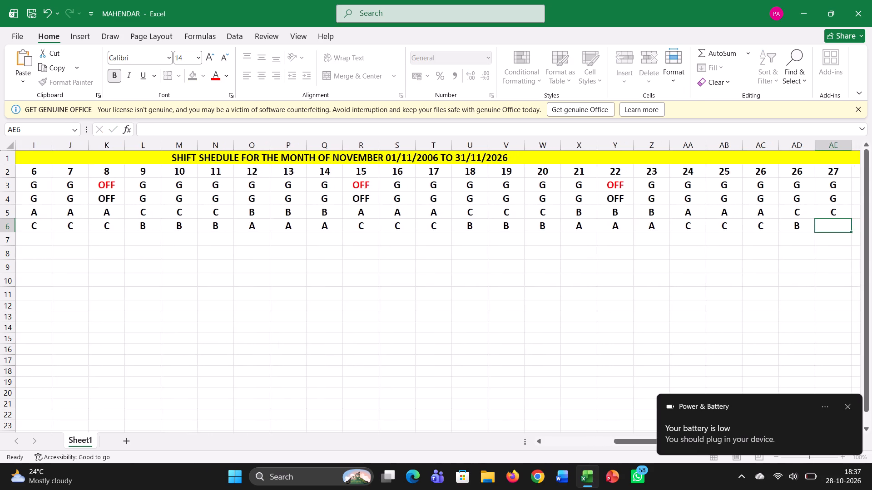
{"action": "key", "text": "b"}
{"action": "key", "text": "Right"}
{"action": "key", "text": "b"}
{"action": "key", "text": "Right"}
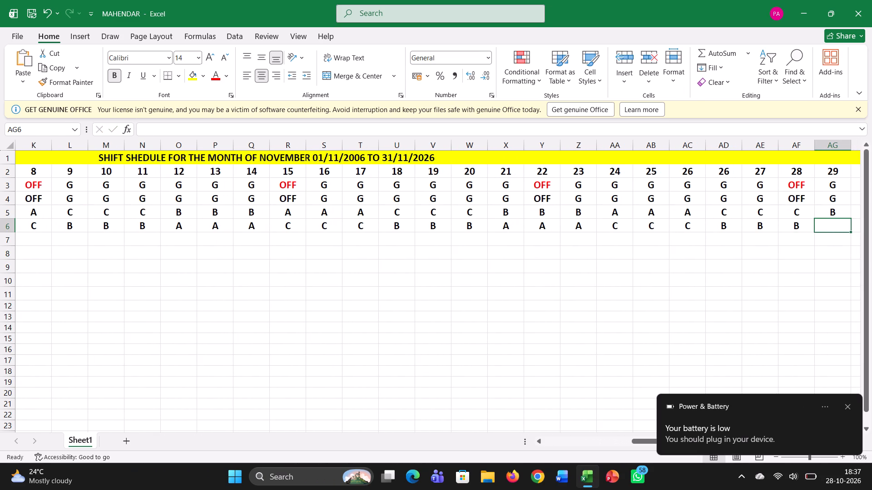
{"action": "key", "text": "a"}
{"action": "key", "text": "Right"}
{"action": "key", "text": "a"}
{"action": "key", "text": "Right"}
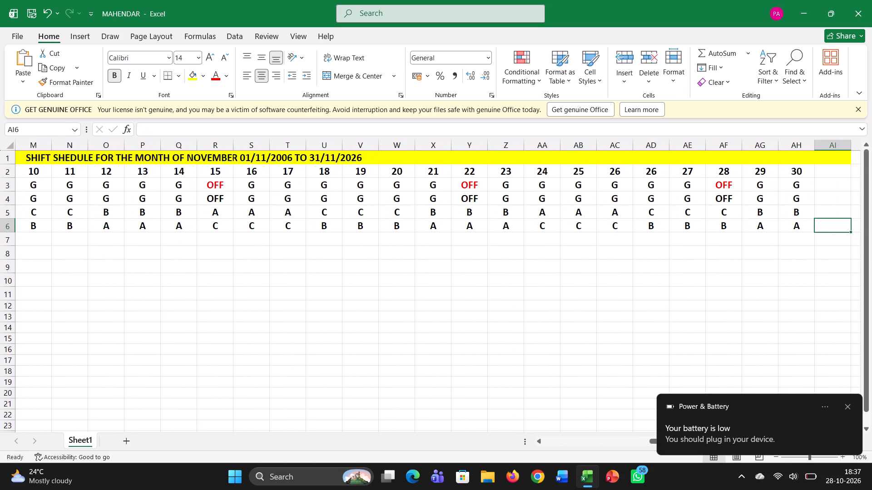
In the row of S/NO 5, enter B for day 1.
{"action": "key", "text": "Left"}
{"action": "key", "text": "Left"}
{"action": "key", "text": "Left"}
{"action": "key", "text": "Left"}
{"action": "key", "text": "Left"}
{"action": "key", "text": "Left"}
{"action": "key", "text": "Left"}
{"action": "key", "text": "Left"}
{"action": "key", "text": "Left"}
{"action": "key", "text": "Left"}
{"action": "key", "text": "Left"}
{"action": "key", "text": "Left"}
{"action": "key", "text": "Left"}
{"action": "key", "text": "Left"}
{"action": "key", "text": "Left"}
{"action": "key", "text": "Left"}
{"action": "key", "text": "Left"}
{"action": "key", "text": "Left"}
{"action": "key", "text": "Left"}
{"action": "key", "text": "Left"}
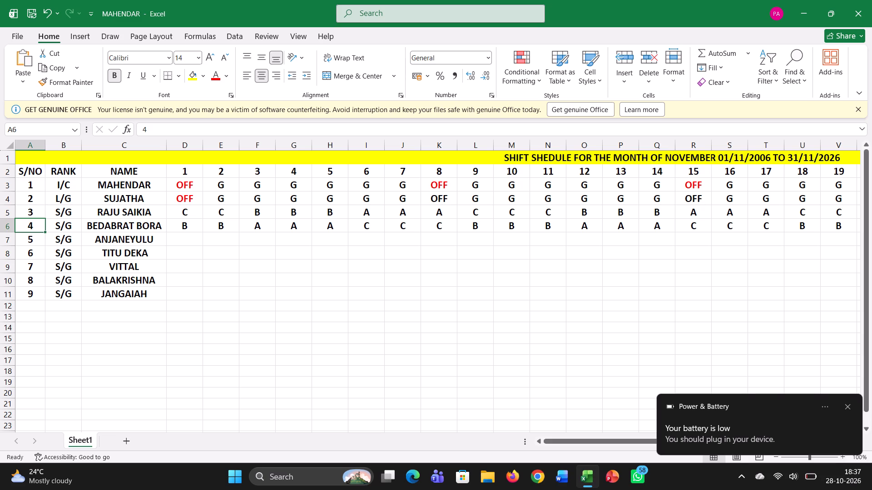
{"action": "left_click", "coordinate": [188, 237]}
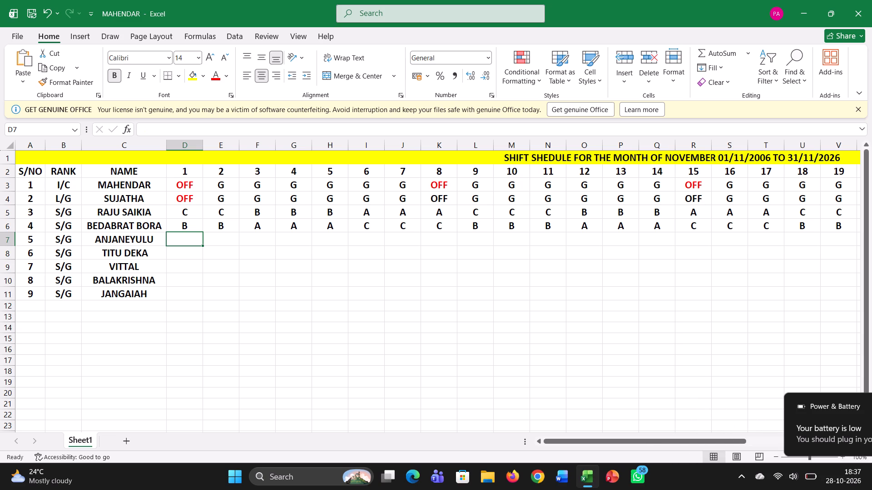
{"action": "key", "text": "b"}
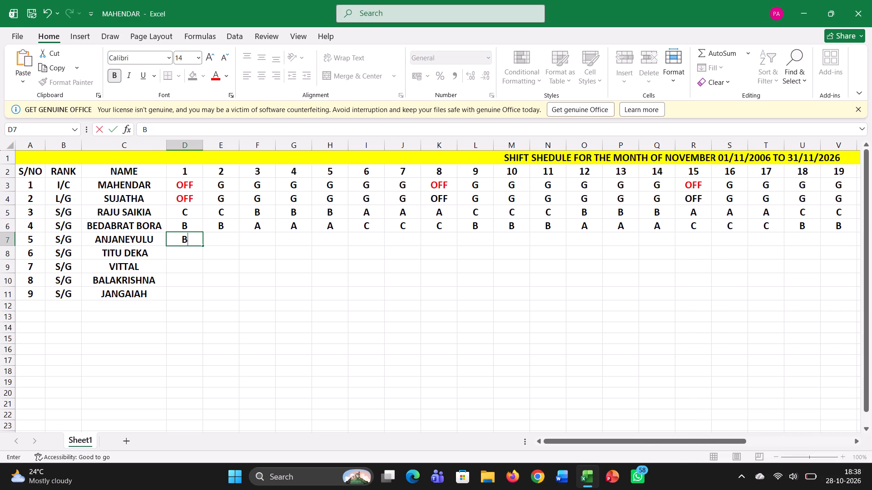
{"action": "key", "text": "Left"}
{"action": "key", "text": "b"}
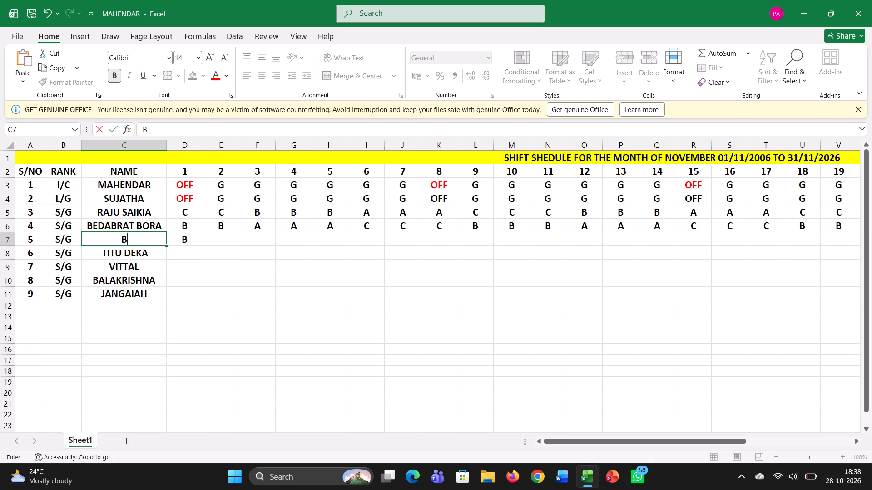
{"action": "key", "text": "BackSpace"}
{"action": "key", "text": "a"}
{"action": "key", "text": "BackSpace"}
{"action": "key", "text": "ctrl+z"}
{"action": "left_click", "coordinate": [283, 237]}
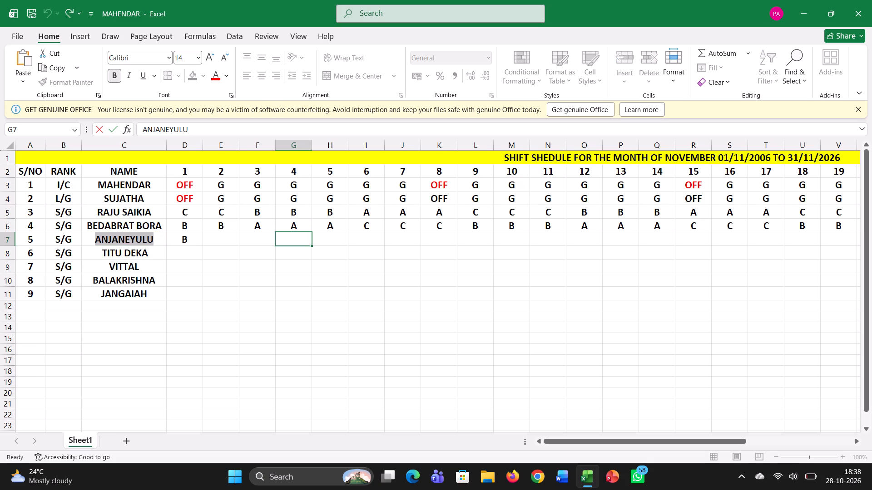
In the row of S/NO 5, enter B for day 2 and A for days 3 to 5.
{"action": "left_click", "coordinate": [218, 240]}
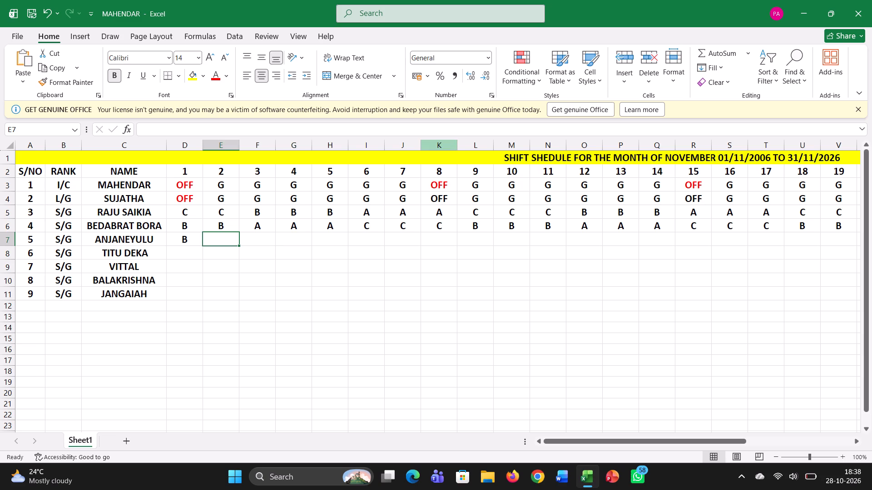
{"action": "key", "text": "b"}
{"action": "key", "text": "Right"}
{"action": "key", "text": "a"}
{"action": "key", "text": "Right"}
{"action": "key", "text": "a"}
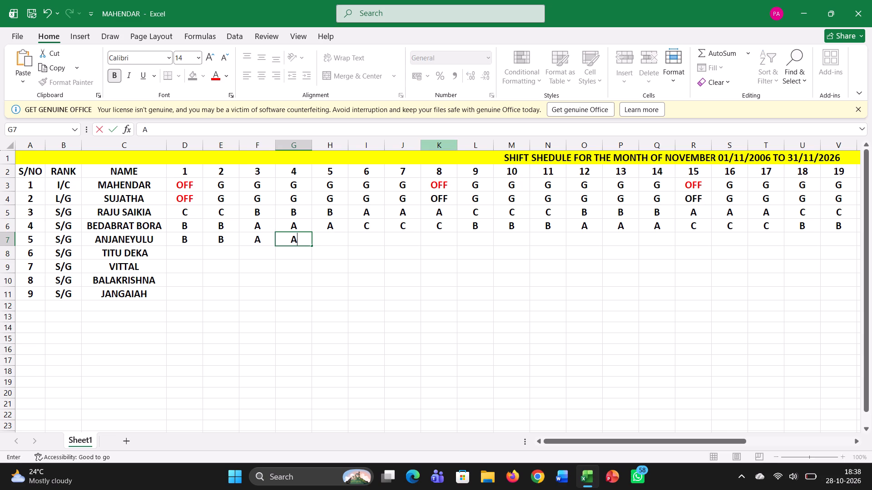
{"action": "key", "text": "Right"}
{"action": "key", "text": "a"}
{"action": "key", "text": "Right"}
In the row of S/NO 5, enter C for days 6 to 8, filling in the skipped day 7.
{"action": "key", "text": "c"}
{"action": "key", "text": "Right"}
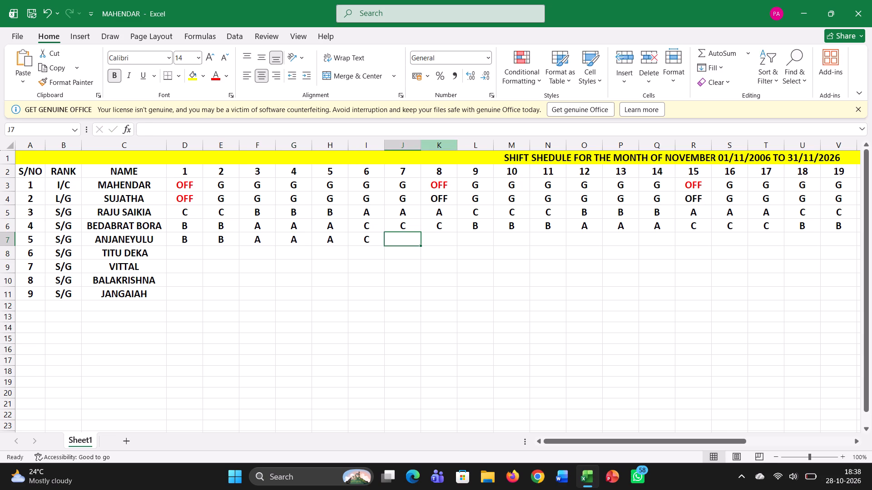
{"action": "key", "text": "Right"}
{"action": "key", "text": "c"}
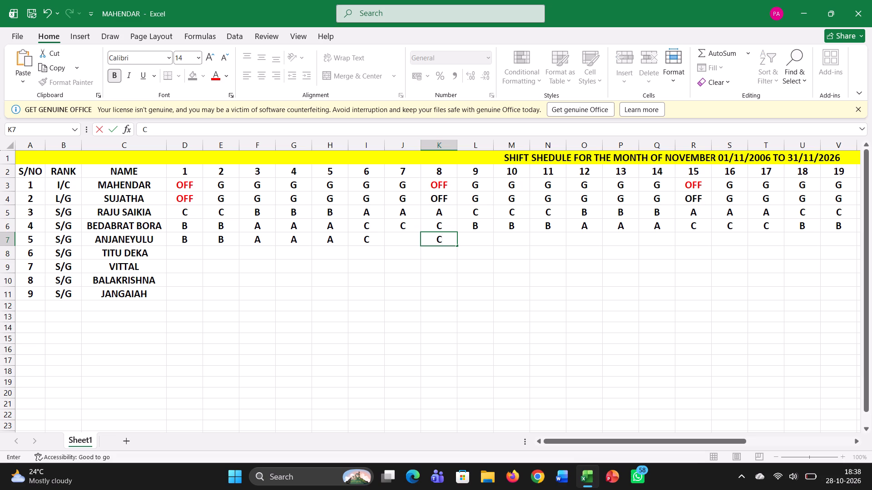
{"action": "left_click", "coordinate": [412, 240]}
{"action": "key", "text": "c"}
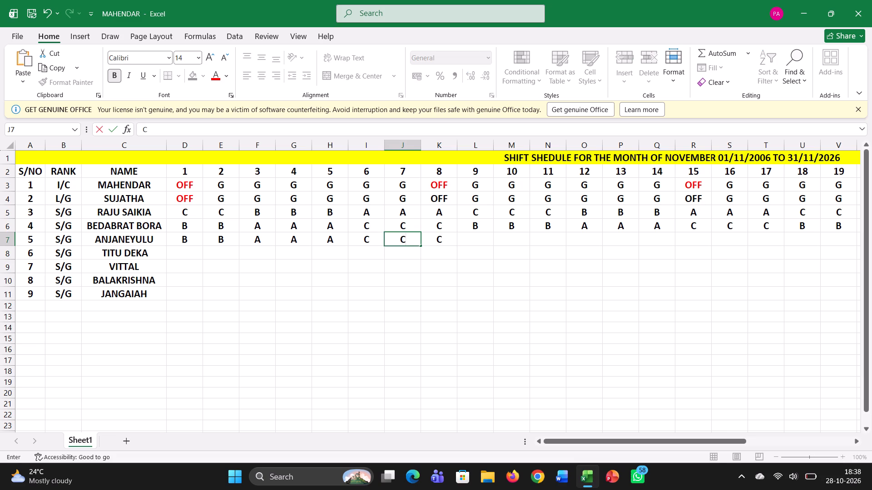
{"action": "key", "text": "Right"}
{"action": "key", "text": "Right"}
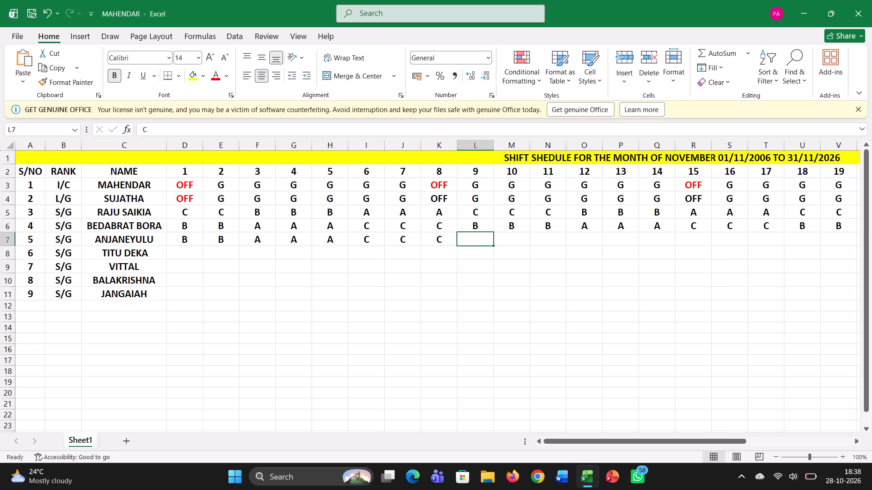
In the row of S/NO 5, enter B for days 9 to 11 and A for days 12 to 14.
{"action": "key", "text": "b"}
{"action": "key", "text": "Right"}
{"action": "key", "text": "b"}
{"action": "key", "text": "Right"}
{"action": "key", "text": "b"}
{"action": "key", "text": "Right"}
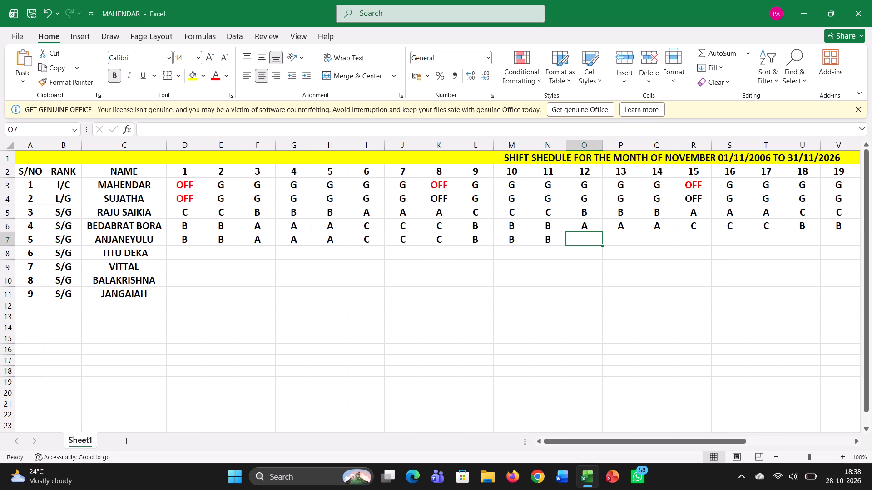
{"action": "key", "text": "a"}
{"action": "key", "text": "Right"}
{"action": "key", "text": "a"}
{"action": "key", "text": "Right"}
{"action": "key", "text": "a"}
{"action": "key", "text": "Right"}
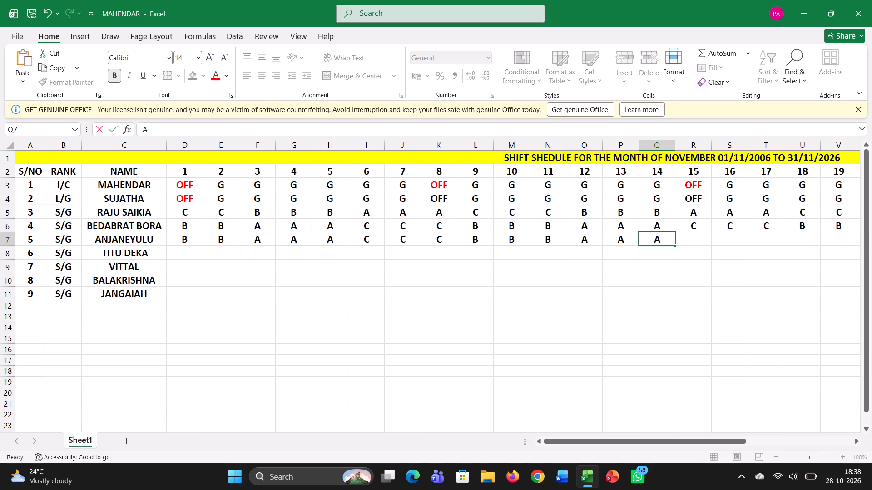
In the row of S/NO 5, enter C for days 15 to 17 and B for days 18 to 20.
{"action": "key", "text": "v"}
{"action": "key", "text": "BackSpace"}
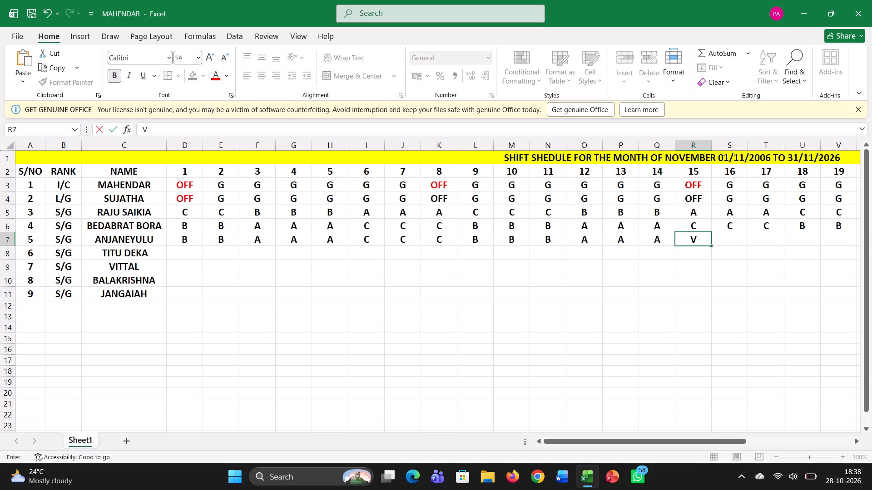
{"action": "key", "text": "c"}
{"action": "key", "text": "Right"}
{"action": "key", "text": "c"}
{"action": "key", "text": "Right"}
{"action": "key", "text": "c"}
{"action": "key", "text": "Right"}
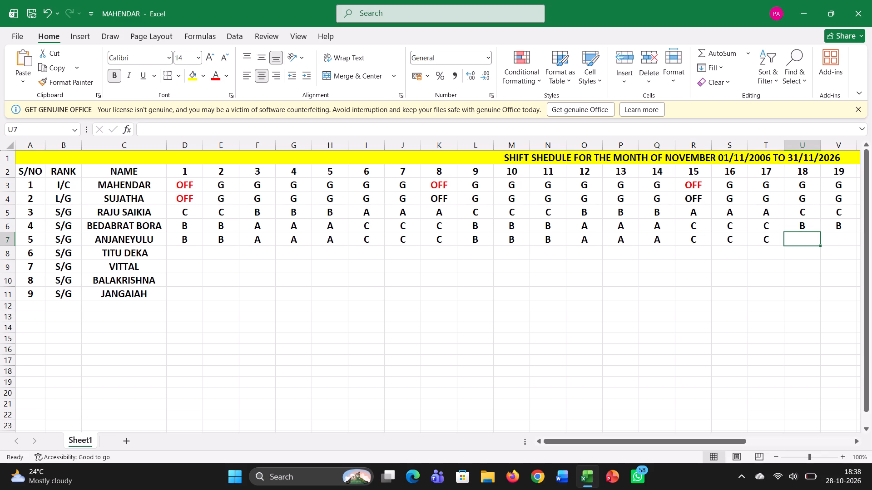
{"action": "key", "text": "b"}
{"action": "key", "text": "Right"}
{"action": "key", "text": "b"}
{"action": "key", "text": "Right"}
{"action": "key", "text": "b"}
{"action": "key", "text": "Right"}
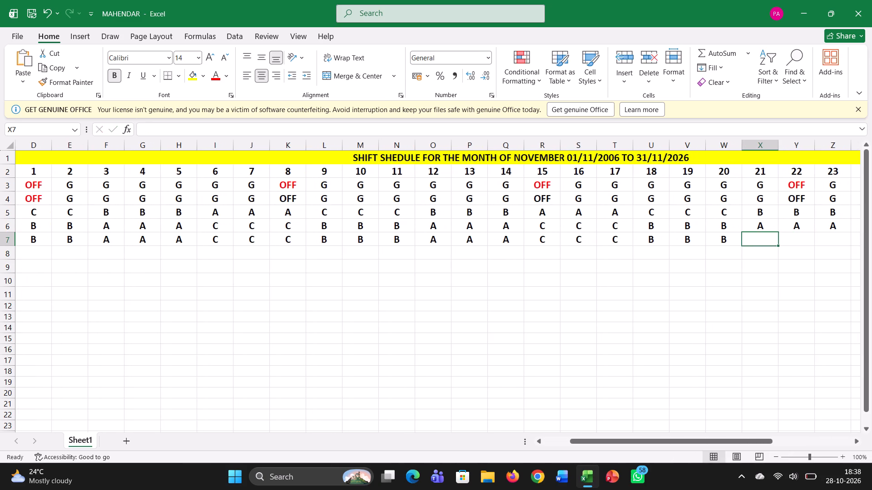
In the row of S/NO 5, enter A for days 21 to 23 and C for days 24, 25 and the first column headed 26.
{"action": "key", "text": "a"}
{"action": "key", "text": "Right"}
{"action": "key", "text": "a"}
{"action": "key", "text": "Right"}
{"action": "key", "text": "a"}
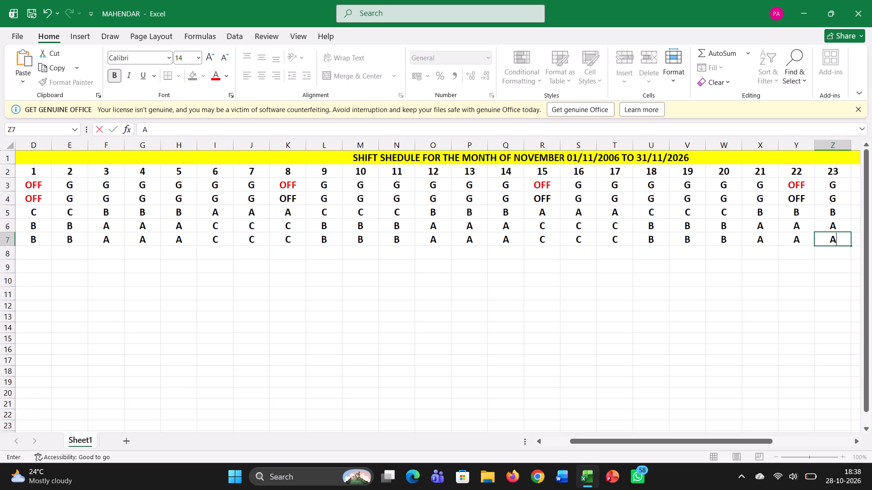
{"action": "key", "text": "Right"}
{"action": "key", "text": "c"}
{"action": "key", "text": "Right"}
{"action": "key", "text": "c"}
{"action": "key", "text": "Right"}
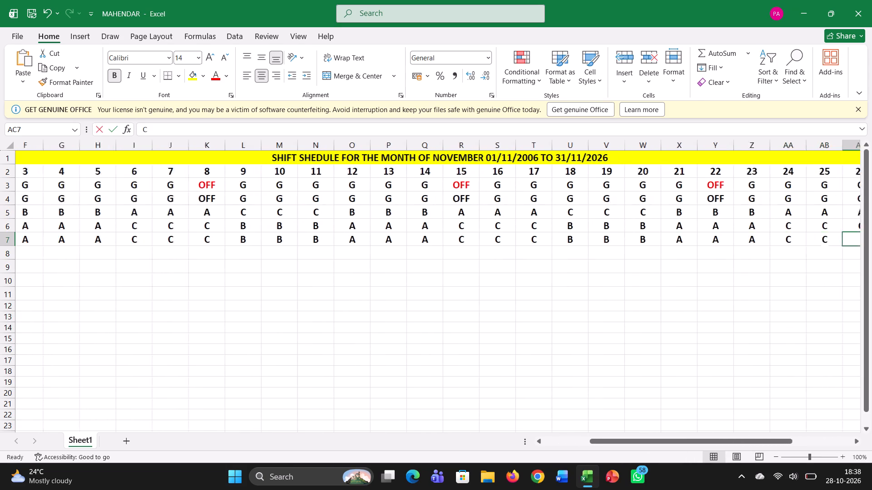
{"action": "key", "text": "c"}
{"action": "key", "text": "Right"}
In the row of S/NO 5, enter B from the second column headed 26 through day 28, and A for days 29 and 30.
{"action": "key", "text": "b"}
{"action": "key", "text": "Right"}
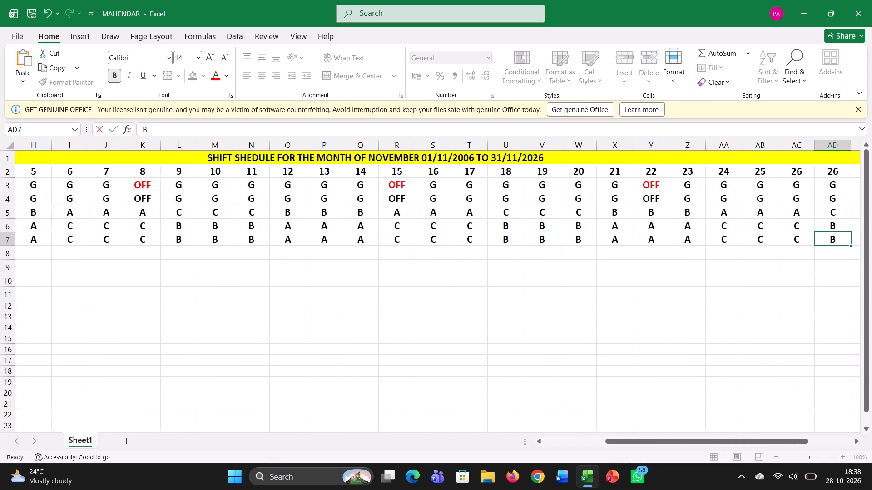
{"action": "key", "text": "b"}
{"action": "key", "text": "Right"}
{"action": "key", "text": "b"}
{"action": "key", "text": "Right"}
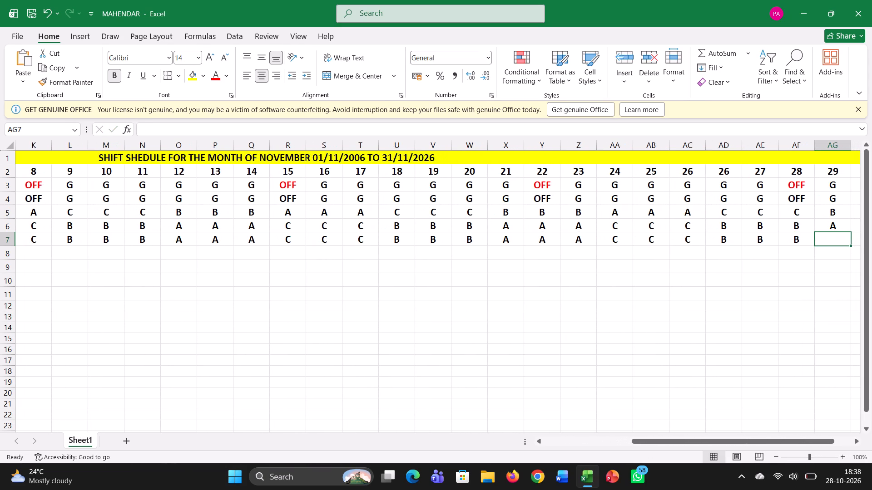
{"action": "key", "text": "a"}
{"action": "key", "text": "Right"}
{"action": "key", "text": "a"}
{"action": "key", "text": "Right"}
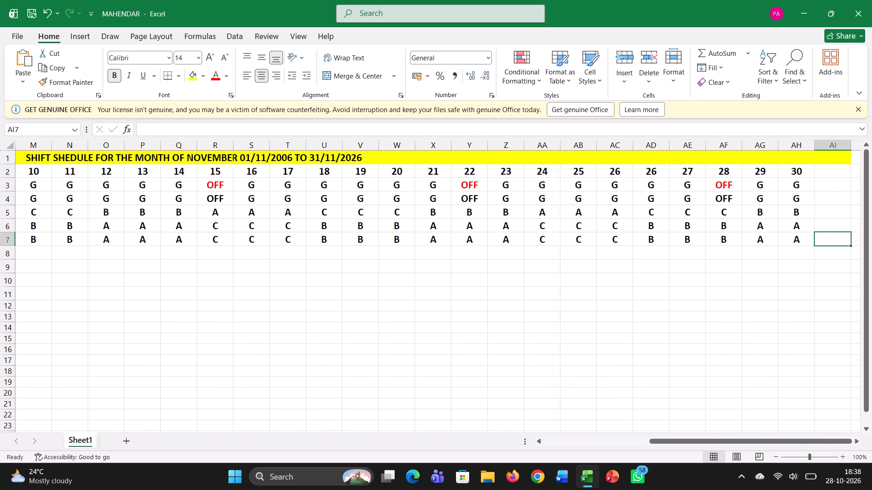
In the row of S/NO 6, enter A for days 1 and 2.
{"action": "key", "text": "Left"}
{"action": "key", "text": "Left"}
{"action": "key", "text": "Left"}
{"action": "key", "text": "Left"}
{"action": "key", "text": "Left"}
{"action": "key", "text": "Left"}
{"action": "key", "text": "Left"}
{"action": "key", "text": "Left"}
{"action": "key", "text": "Left"}
{"action": "key", "text": "Left"}
{"action": "key", "text": "Left"}
{"action": "key", "text": "Left"}
{"action": "key", "text": "Left"}
{"action": "key", "text": "Left"}
{"action": "key", "text": "Left"}
{"action": "key", "text": "Left"}
{"action": "key", "text": "Left"}
{"action": "key", "text": "Left"}
{"action": "key", "text": "Left"}
{"action": "key", "text": "Left"}
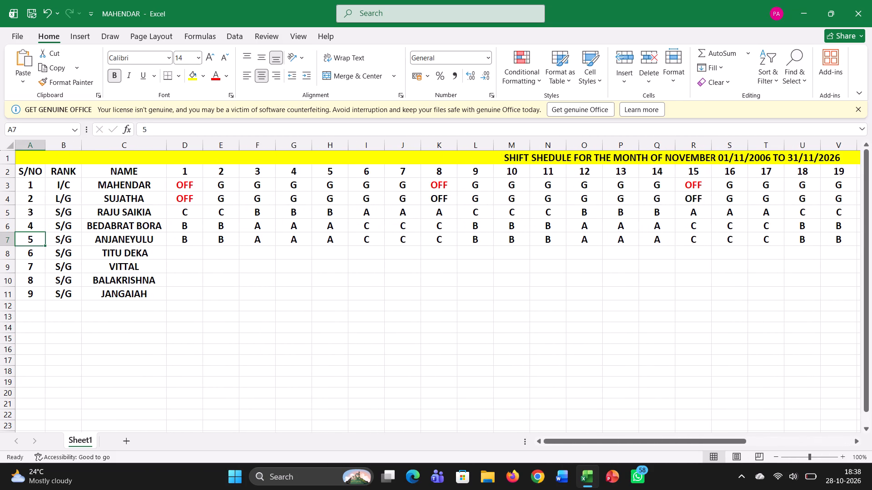
{"action": "left_click", "coordinate": [186, 251]}
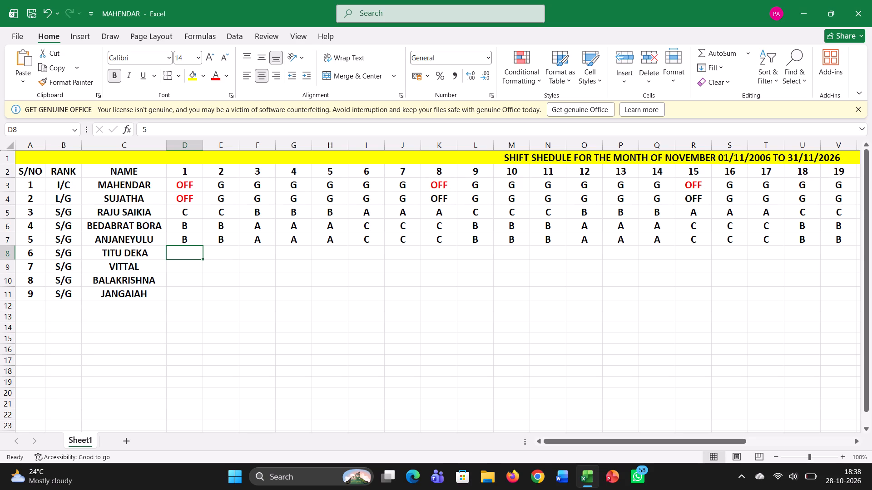
{"action": "key", "text": "a"}
{"action": "key", "text": "Right"}
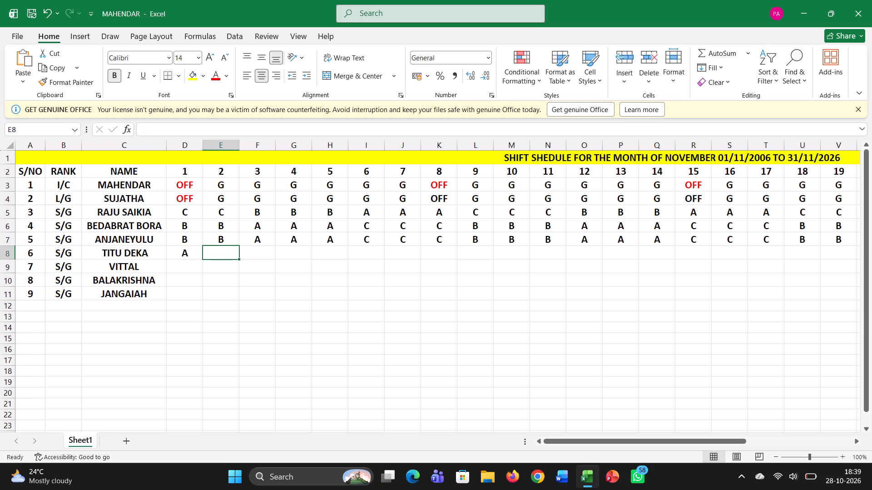
{"action": "key", "text": "a"}
{"action": "key", "text": "Right"}
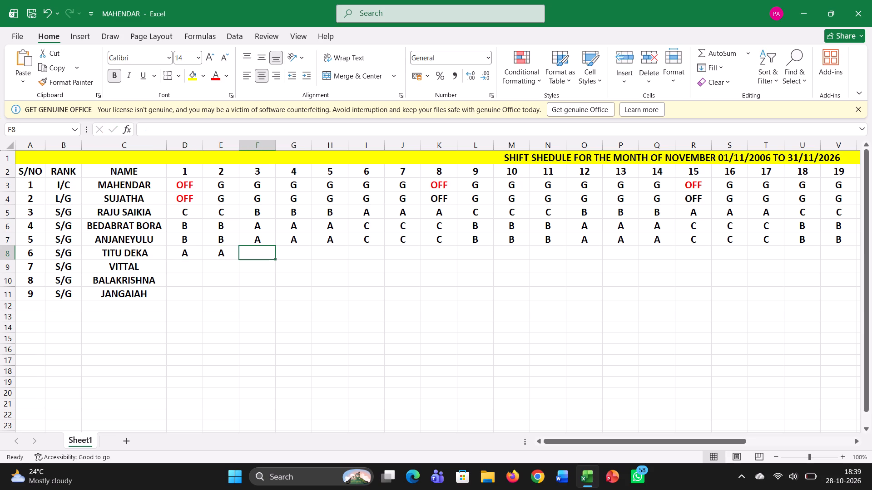
In the row of S/NO 6, enter C for days 3 to 5 and B for days 6 to 8.
{"action": "left_click", "coordinate": [250, 254]}
{"action": "key", "text": "c"}
{"action": "key", "text": "Right"}
{"action": "key", "text": "c"}
{"action": "key", "text": "Right"}
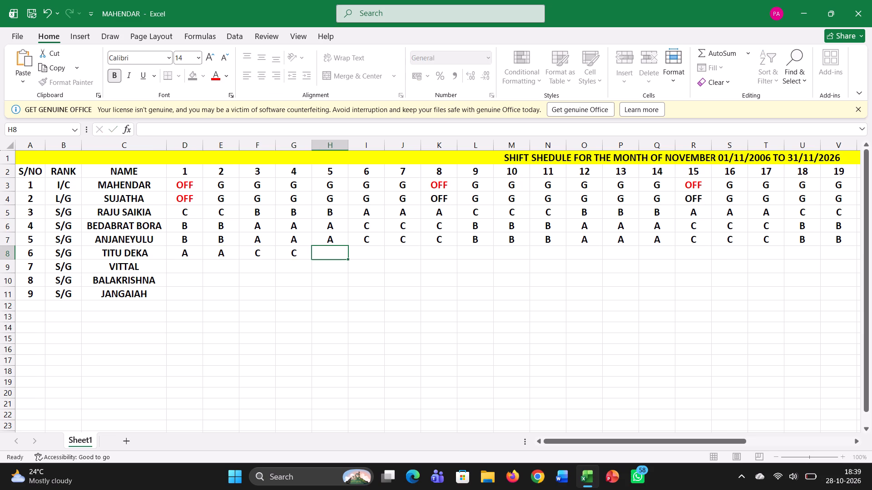
{"action": "key", "text": "c"}
{"action": "key", "text": "Right"}
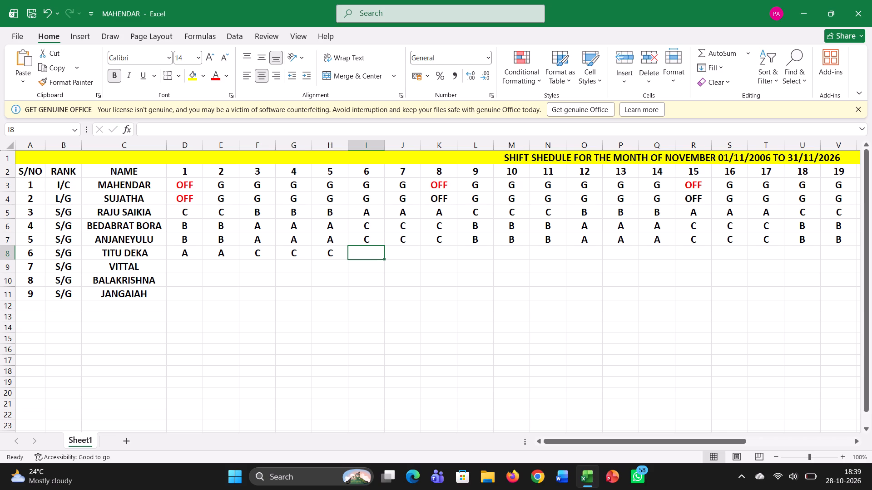
{"action": "key", "text": "b"}
{"action": "key", "text": "Right"}
{"action": "key", "text": "b"}
{"action": "key", "text": "Right"}
{"action": "key", "text": "b"}
{"action": "key", "text": "Right"}
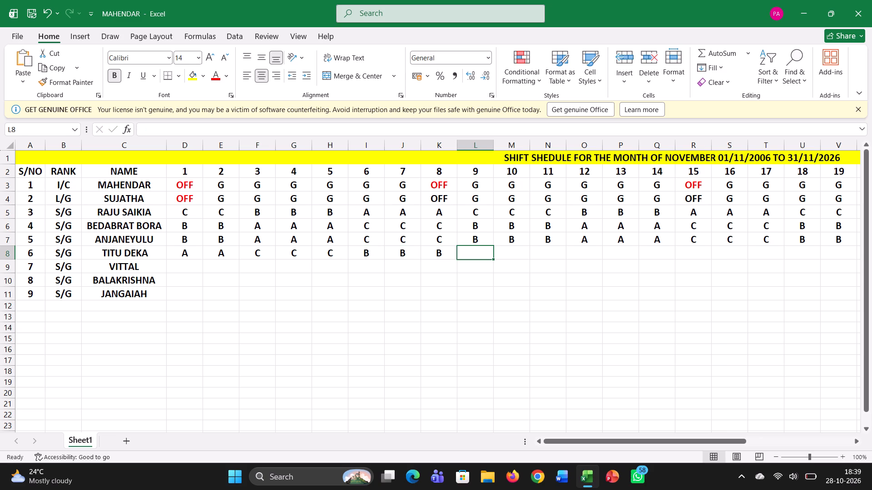
In the row of S/NO 6, enter A for days 9 to 11 and C for days 12 to 14.
{"action": "key", "text": "a"}
{"action": "key", "text": "Right"}
{"action": "key", "text": "a"}
{"action": "key", "text": "Right"}
{"action": "key", "text": "a"}
{"action": "key", "text": "Right"}
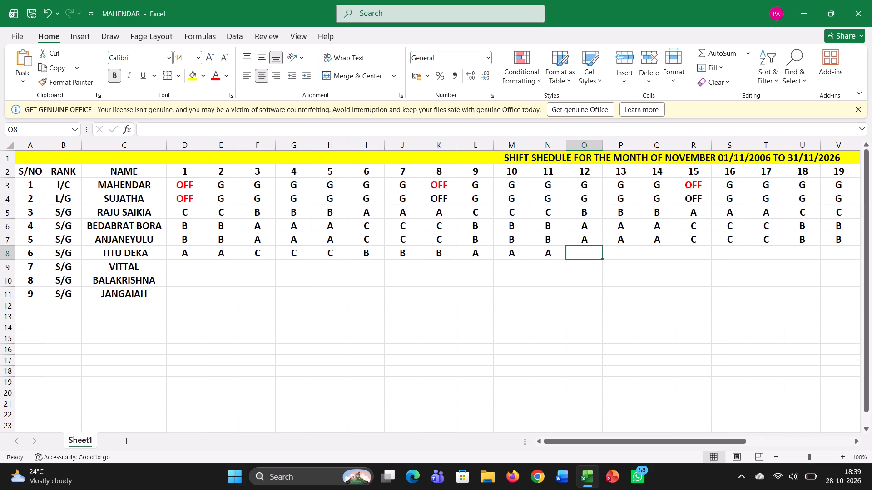
{"action": "key", "text": "c"}
{"action": "key", "text": "Right"}
{"action": "key", "text": "c"}
{"action": "key", "text": "Right"}
{"action": "key", "text": "c"}
{"action": "key", "text": "Right"}
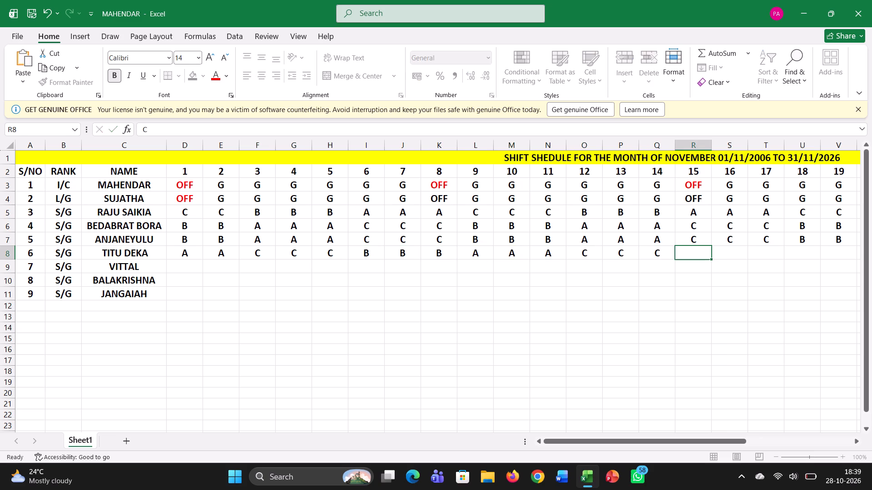
In the row of S/NO 6, enter B for days 16 to 18 and A for days 19 to 21.
{"action": "key", "text": "Right"}
{"action": "key", "text": "b"}
{"action": "key", "text": "Right"}
{"action": "key", "text": "b"}
{"action": "key", "text": "Right"}
{"action": "key", "text": "b"}
{"action": "key", "text": "Right"}
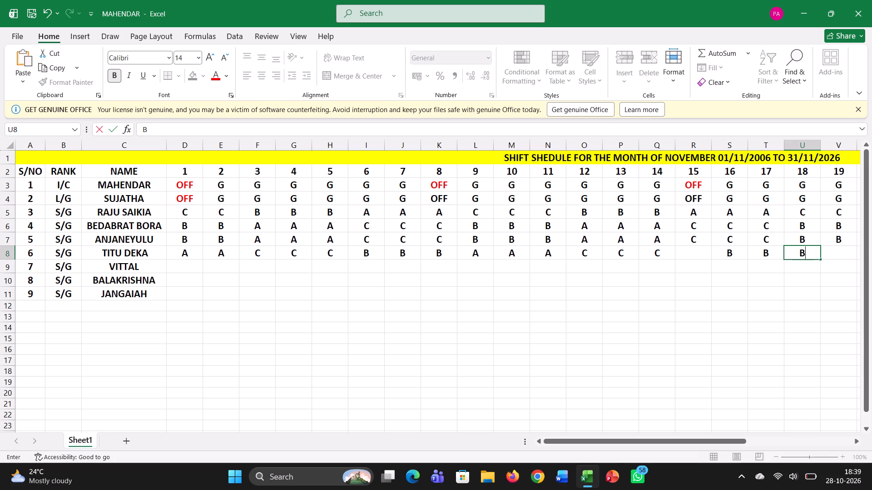
{"action": "key", "text": "a"}
{"action": "key", "text": "Right"}
{"action": "key", "text": "a"}
{"action": "key", "text": "Right"}
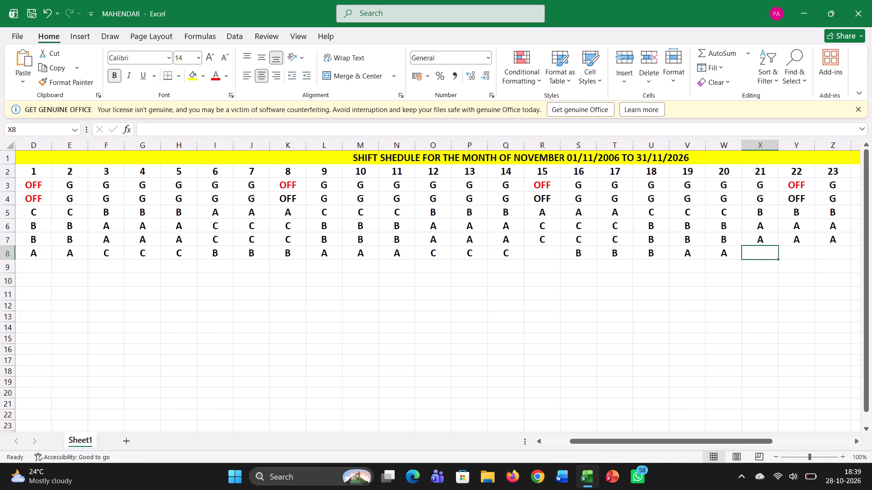
{"action": "key", "text": "a"}
{"action": "key", "text": "Right"}
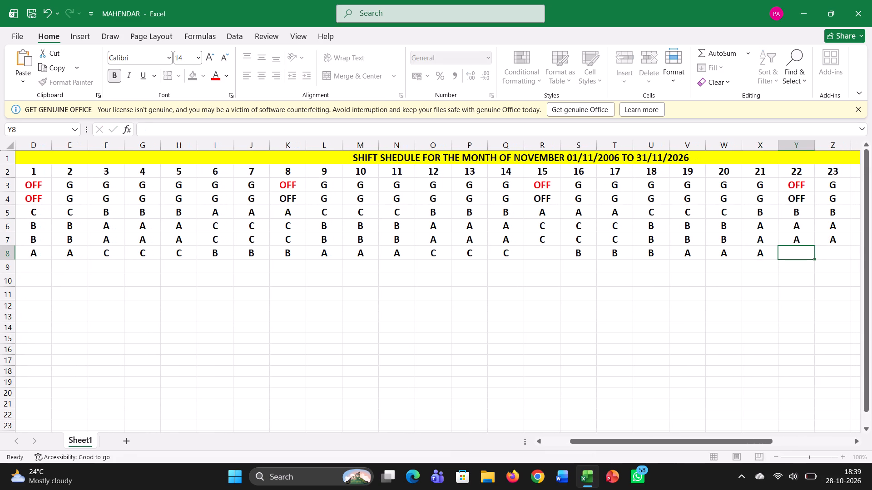
In the row of S/NO 6, enter C for days 22 to 24, and B for day 25 and both columns headed 26.
{"action": "key", "text": "c"}
{"action": "key", "text": "Right"}
{"action": "key", "text": "c"}
{"action": "key", "text": "Right"}
{"action": "key", "text": "c"}
{"action": "key", "text": "Right"}
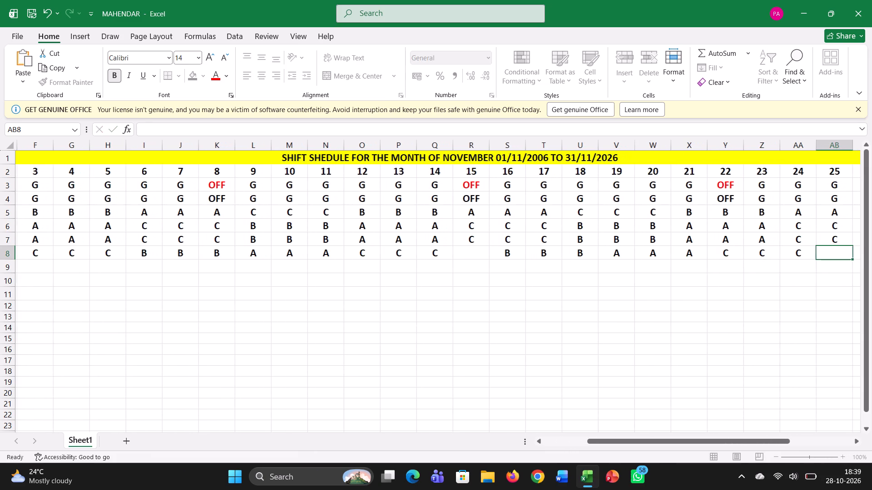
{"action": "key", "text": "b"}
{"action": "key", "text": "Right"}
{"action": "key", "text": "b"}
{"action": "key", "text": "Right"}
{"action": "key", "text": "b"}
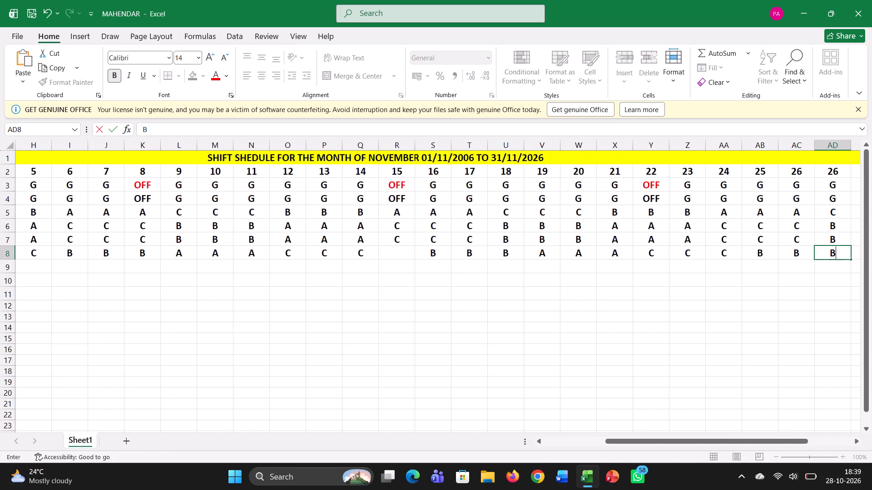
{"action": "key", "text": "Right"}
In the row of S/NO 6, enter A for days 27 to 29 and C for day 30.
{"action": "key", "text": "a"}
{"action": "key", "text": "Right"}
{"action": "key", "text": "a"}
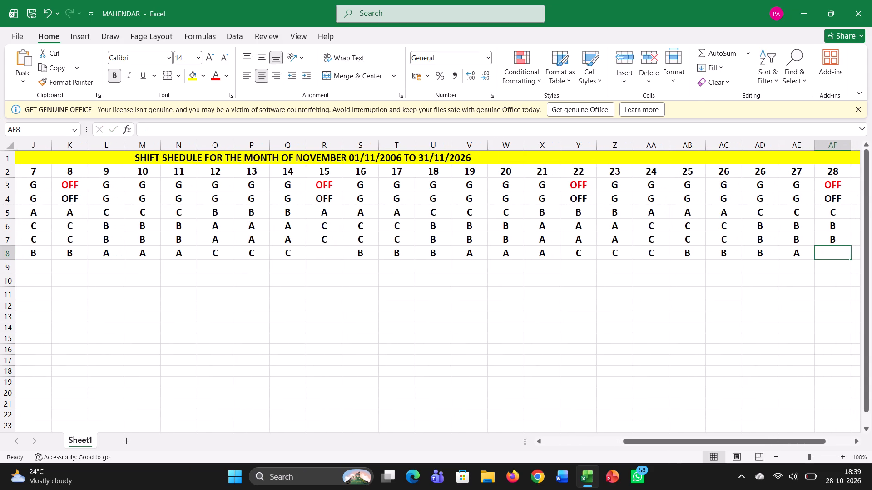
{"action": "key", "text": "Right"}
{"action": "key", "text": "a"}
{"action": "key", "text": "Right"}
{"action": "key", "text": "c"}
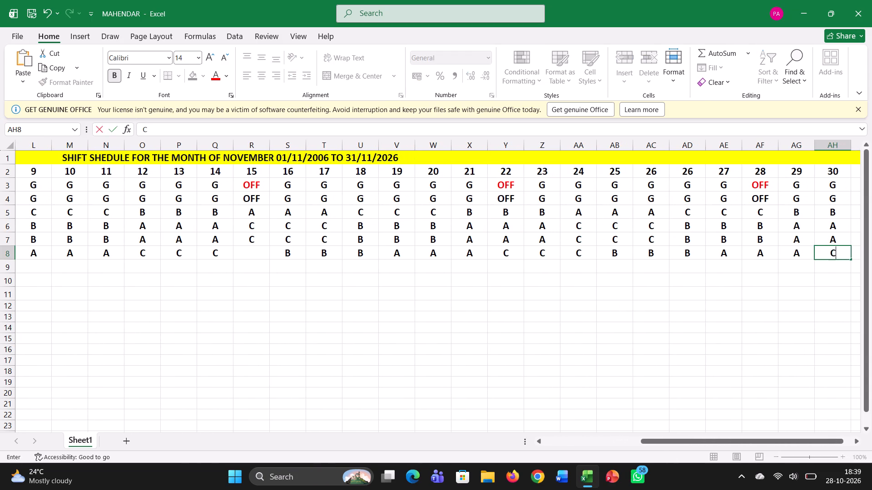
{"action": "key", "text": "Right"}
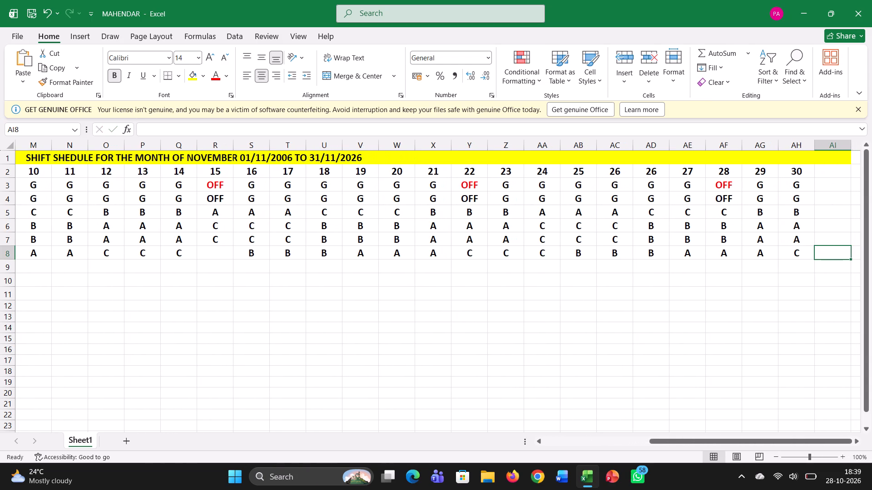
In the row of S/NO 7, enter A for days 1 and 2.
{"action": "key", "text": "Left"}
{"action": "key", "text": "Left"}
{"action": "key", "text": "Left"}
{"action": "key", "text": "Left"}
{"action": "key", "text": "Left"}
{"action": "key", "text": "Left"}
{"action": "key", "text": "Left"}
{"action": "key", "text": "Left"}
{"action": "key", "text": "Left"}
{"action": "key", "text": "Left"}
{"action": "key", "text": "Left"}
{"action": "key", "text": "Left"}
{"action": "key", "text": "Left"}
{"action": "key", "text": "Left"}
{"action": "key", "text": "Left"}
{"action": "key", "text": "Left"}
{"action": "key", "text": "Left"}
{"action": "key", "text": "Left"}
{"action": "key", "text": "Left"}
{"action": "key", "text": "Left"}
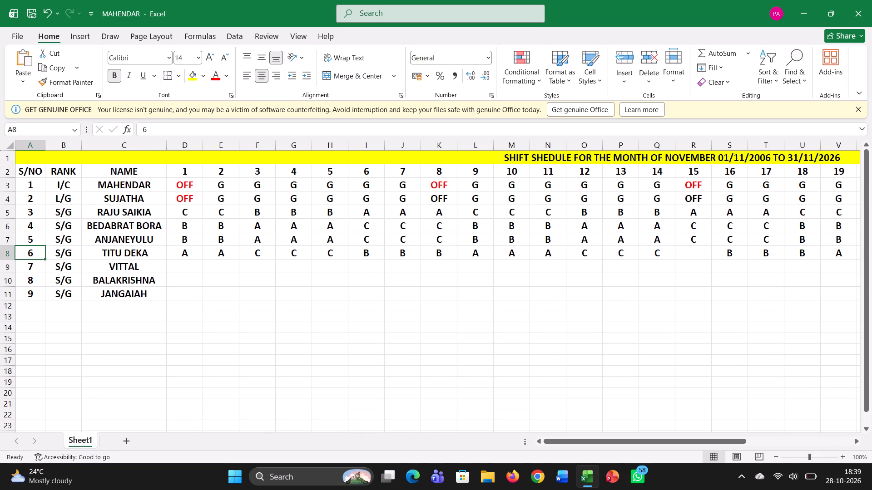
{"action": "left_click", "coordinate": [187, 267]}
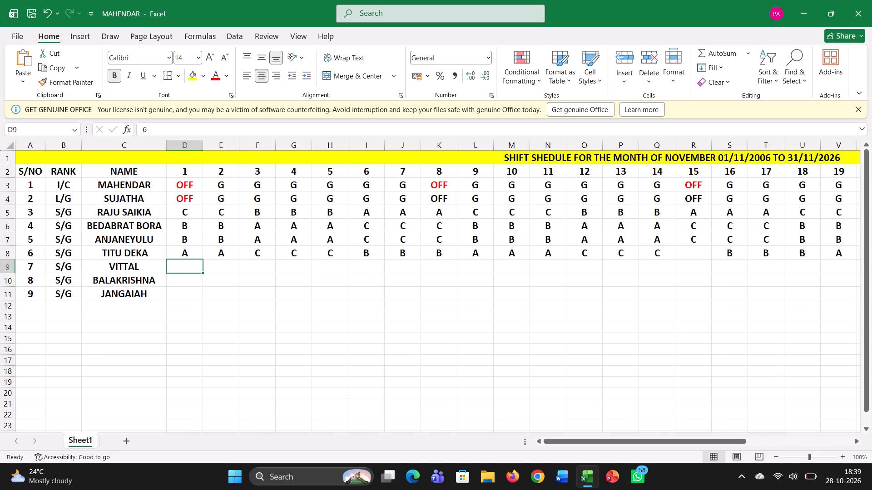
{"action": "key", "text": "a"}
{"action": "key", "text": "Right"}
{"action": "key", "text": "a"}
{"action": "key", "text": "Right"}
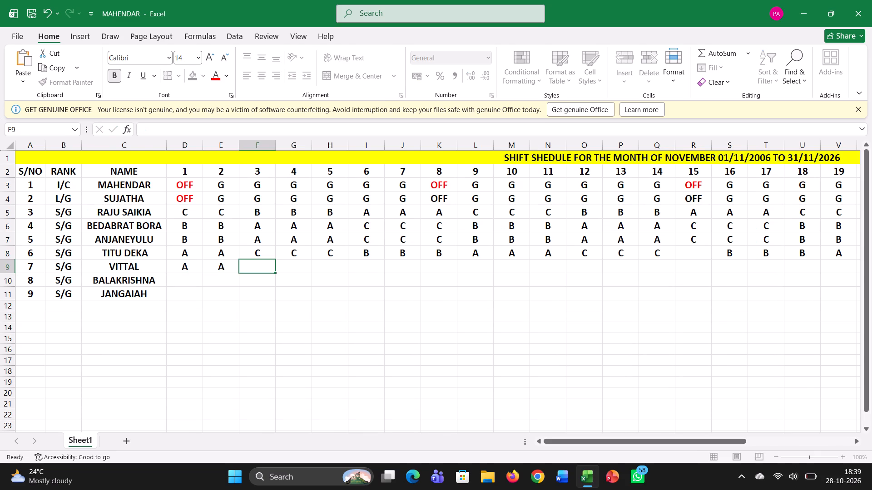
In the row of S/NO 7, enter C for days 3 to 5 and B for days 6 to 8.
{"action": "key", "text": "c"}
{"action": "key", "text": "Right"}
{"action": "key", "text": "c"}
{"action": "key", "text": "Right"}
{"action": "key", "text": "c"}
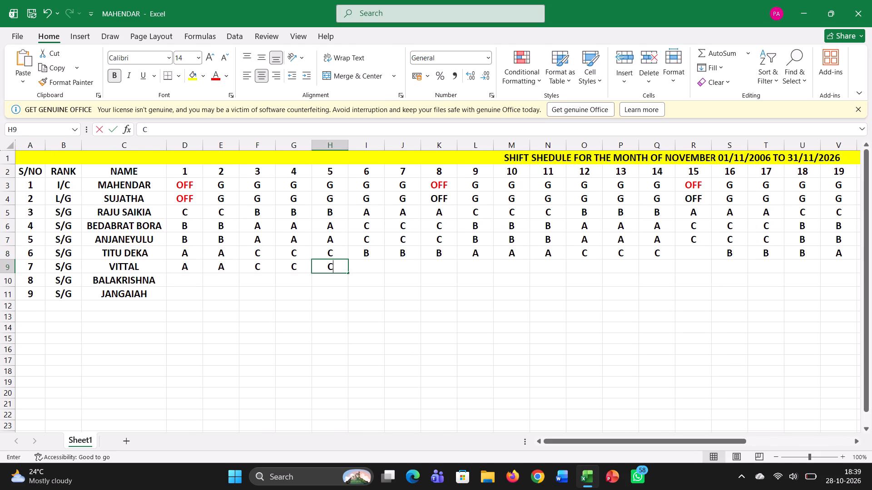
{"action": "key", "text": "Right"}
{"action": "key", "text": "b"}
{"action": "key", "text": "Right"}
{"action": "key", "text": "b"}
{"action": "key", "text": "Right"}
{"action": "key", "text": "b"}
{"action": "key", "text": "Right"}
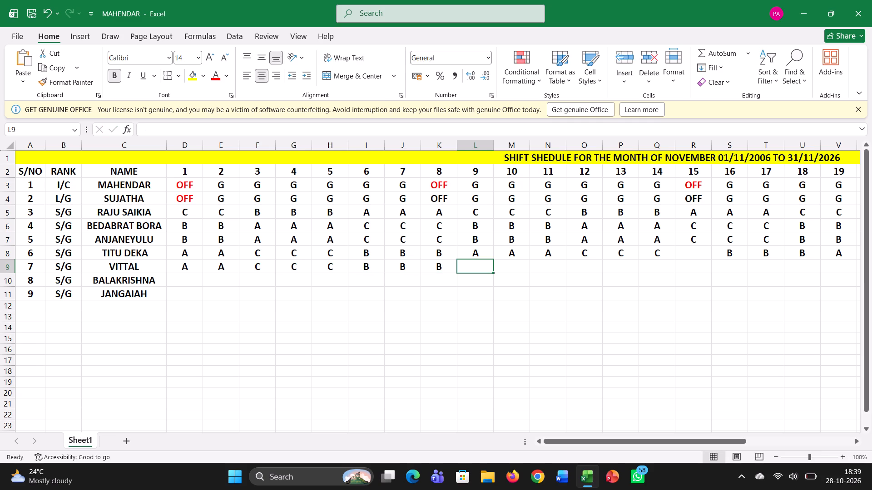
In the row of S/NO 7, enter A for days 9 to 11 and C for days 12 to 14.
{"action": "key", "text": "a"}
{"action": "key", "text": "Right"}
{"action": "key", "text": "a"}
{"action": "key", "text": "Right"}
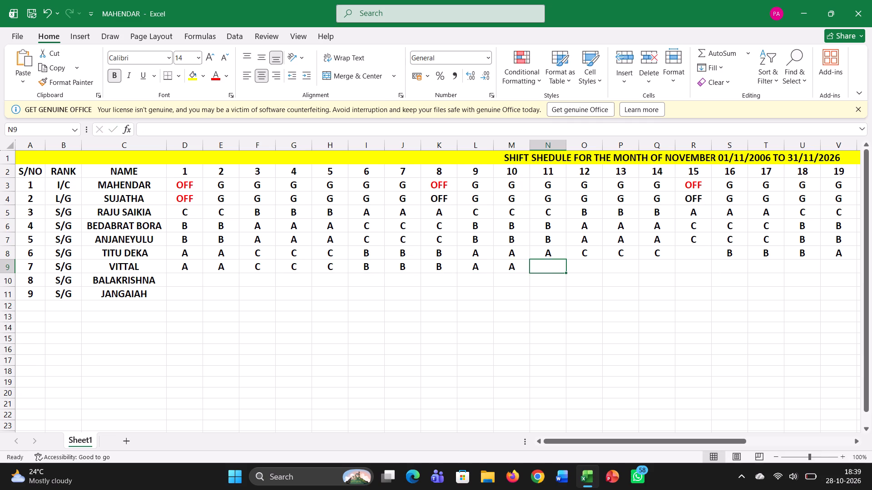
{"action": "key", "text": "a"}
{"action": "key", "text": "Right"}
{"action": "key", "text": "c"}
{"action": "key", "text": "Right"}
{"action": "key", "text": "c"}
{"action": "key", "text": "Right"}
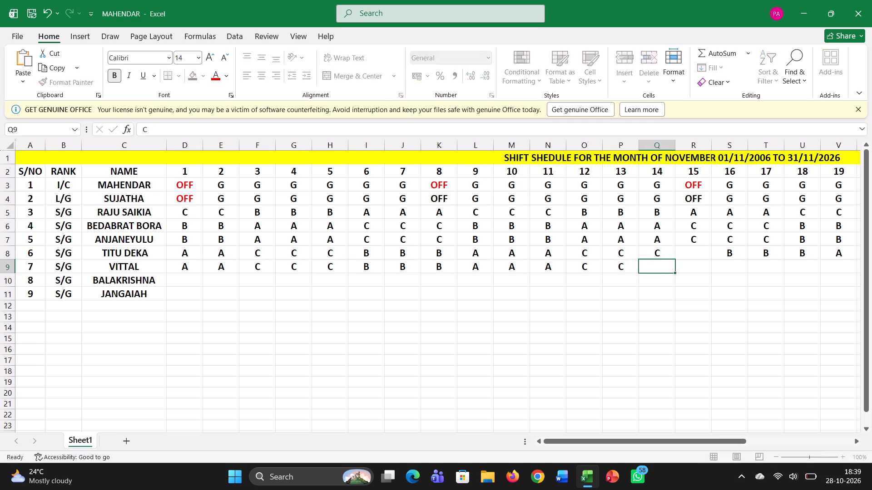
{"action": "key", "text": "c"}
{"action": "key", "text": "Right"}
In the row of S/NO 7, enter B for days 15 and 16.
{"action": "key", "text": "b"}
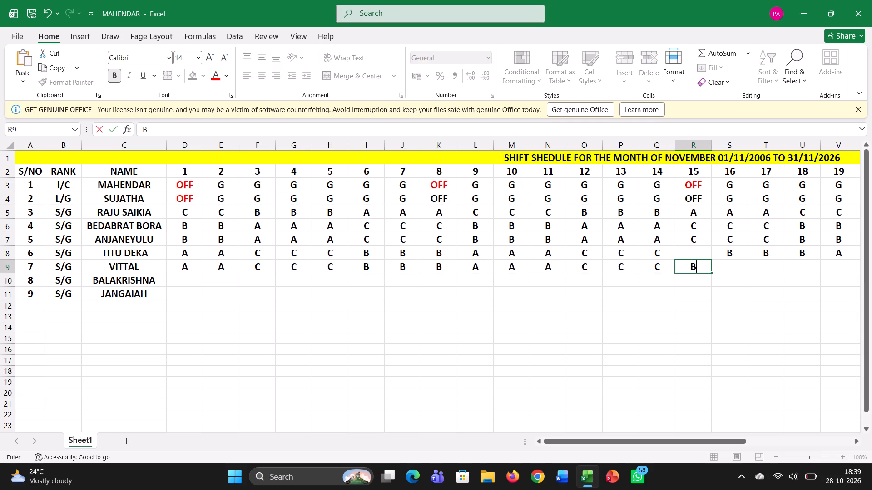
{"action": "key", "text": "Right"}
{"action": "key", "text": "b"}
{"action": "key", "text": "Right"}
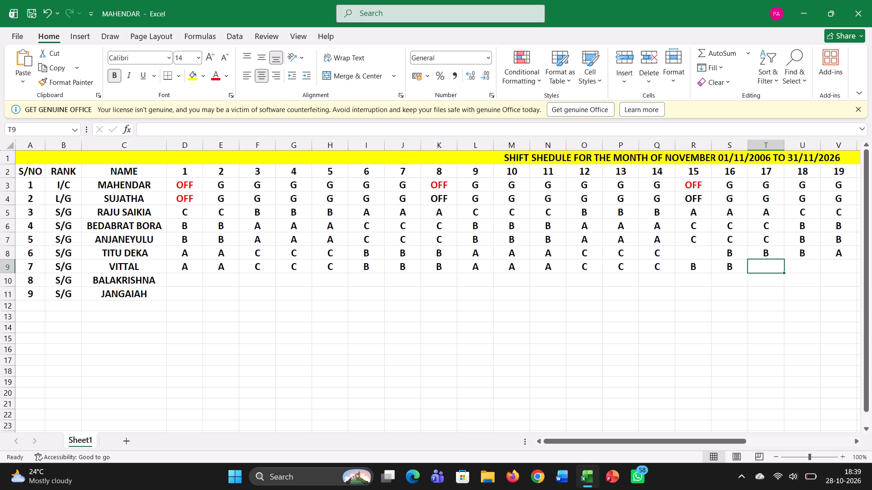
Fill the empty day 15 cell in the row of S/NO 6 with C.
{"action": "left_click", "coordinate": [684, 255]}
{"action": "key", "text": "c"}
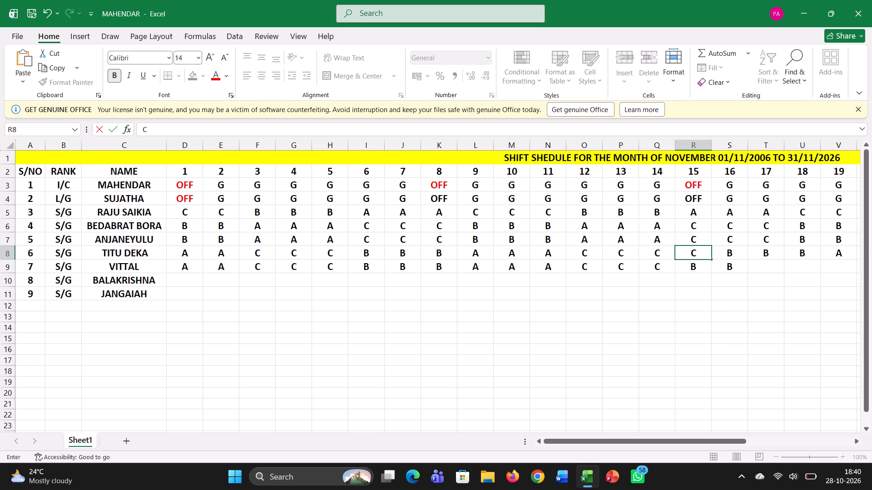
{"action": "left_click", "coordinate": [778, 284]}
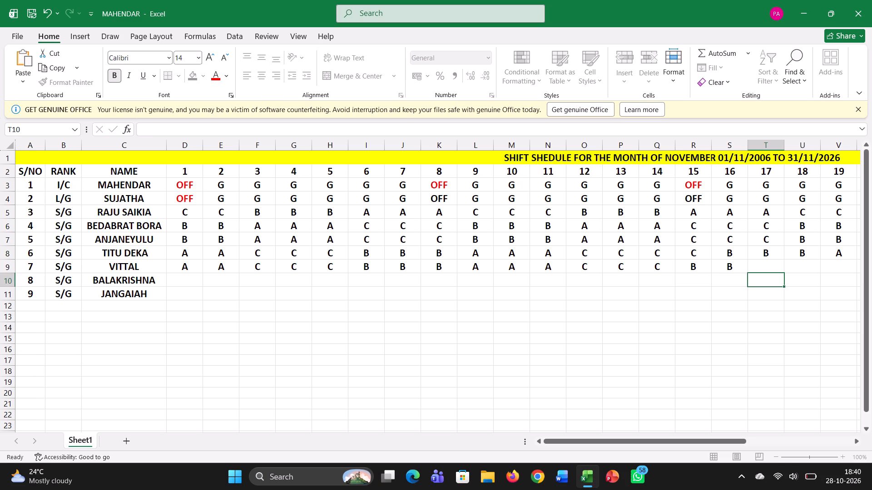
In the row of S/NO 7, enter B for day 17.
{"action": "left_click", "coordinate": [769, 266]}
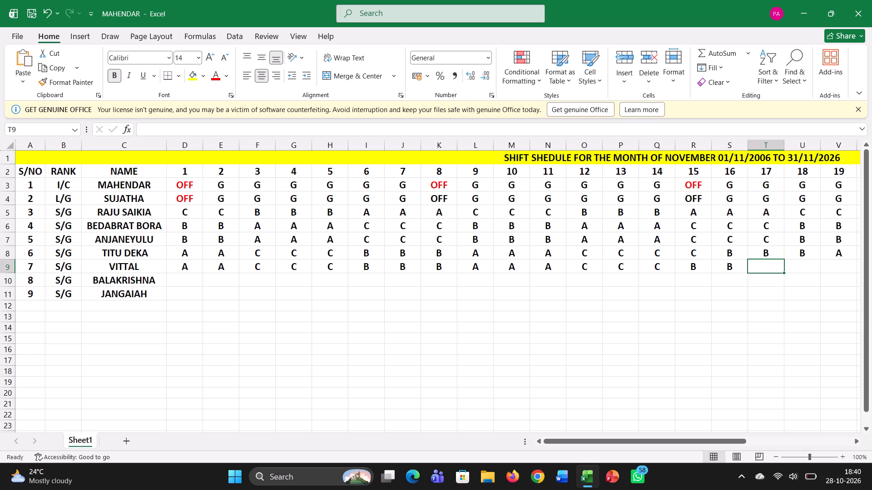
{"action": "key", "text": "b"}
{"action": "key", "text": "Right"}
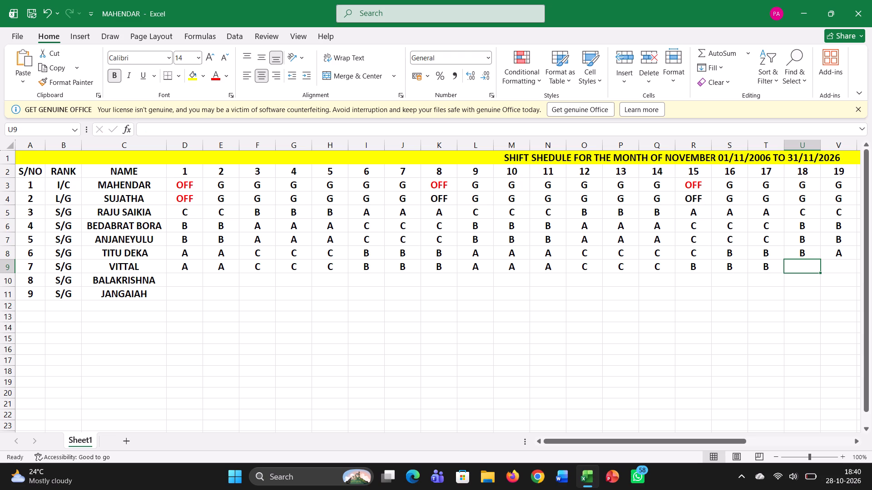
In the row of S/NO 6, change the shift for day 15 to B.
{"action": "double_click", "coordinate": [694, 254]}
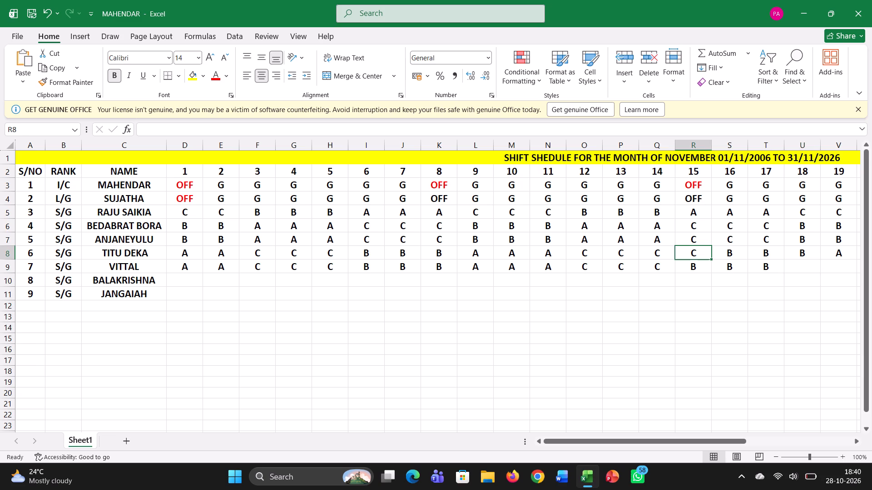
{"action": "key", "text": "BackSpace"}
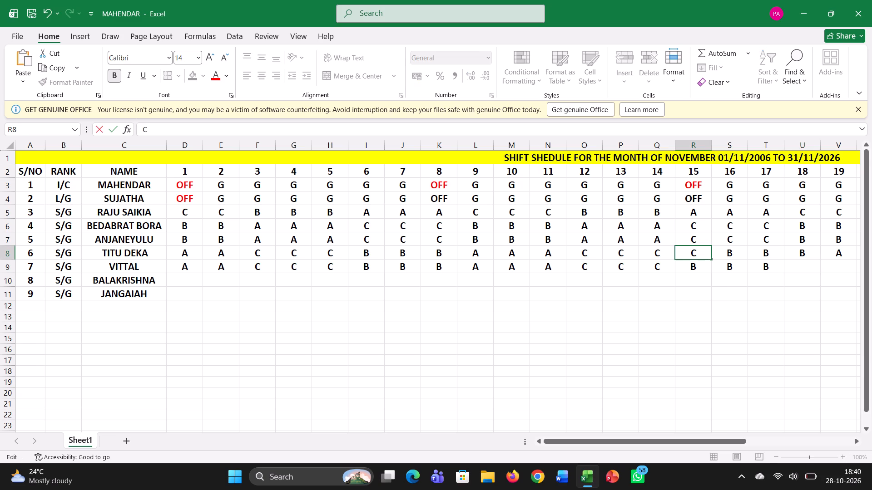
{"action": "key", "text": "b"}
{"action": "key", "text": "BackSpace"}
{"action": "key", "text": "BackSpace"}
{"action": "key", "text": "BackSpace"}
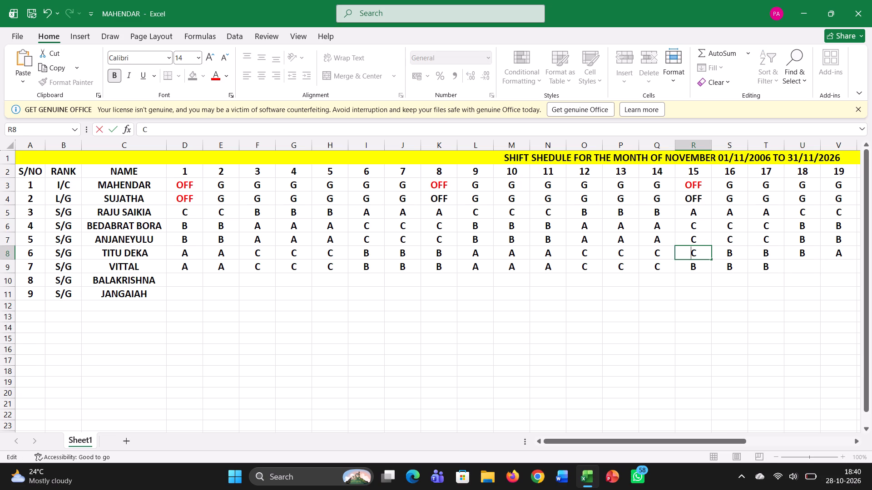
{"action": "left_click", "coordinate": [691, 253]}
{"action": "key", "text": "BackSpace"}
{"action": "left_click", "coordinate": [726, 292]}
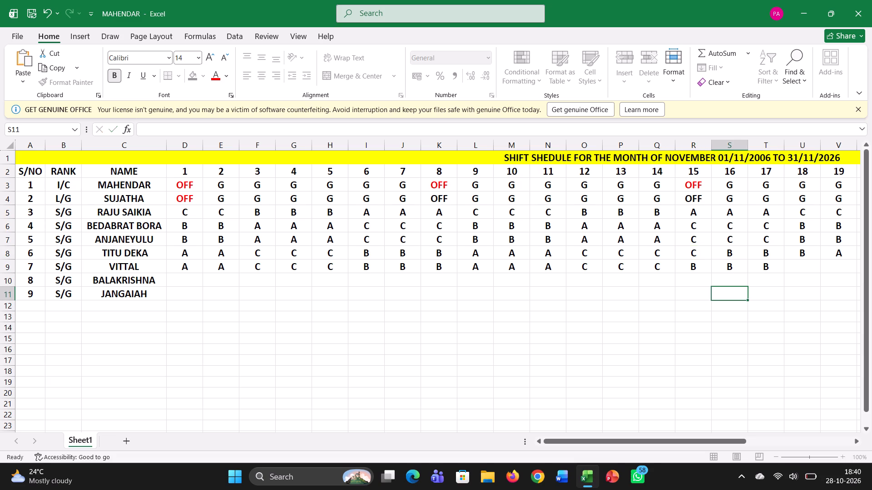
{"action": "left_click", "coordinate": [694, 248]}
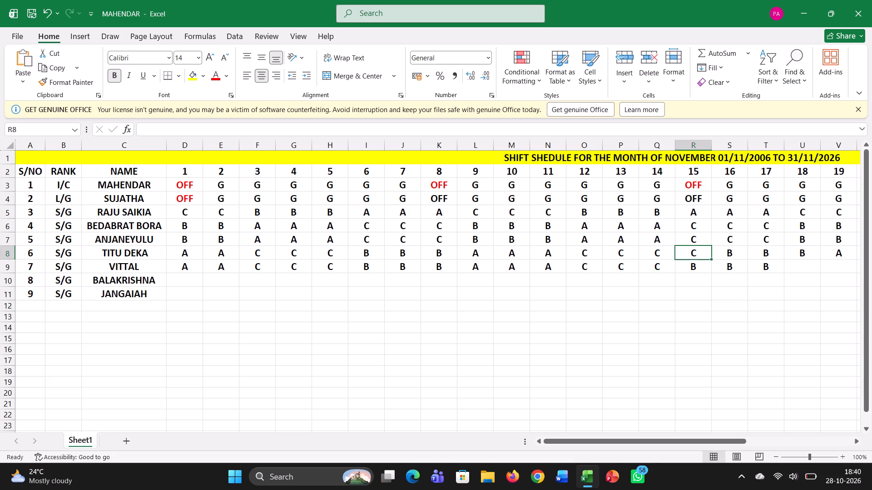
{"action": "key", "text": "BackSpace"}
{"action": "key", "text": "b"}
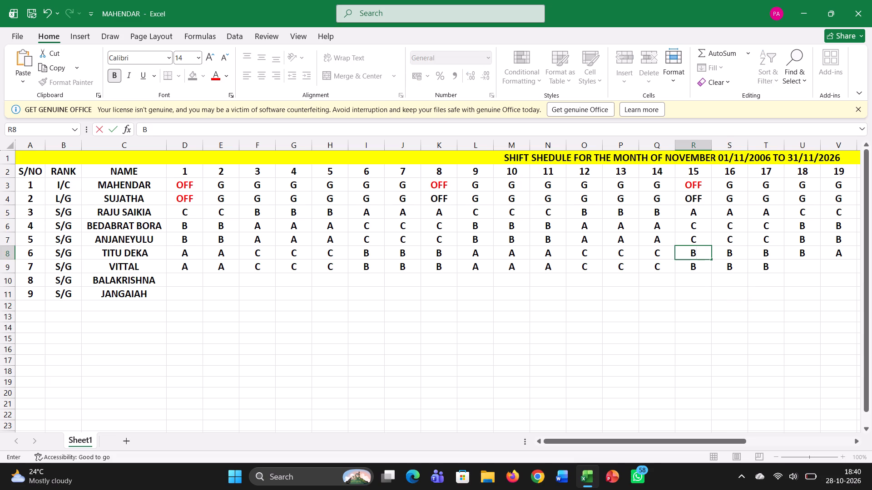
{"action": "left_click", "coordinate": [748, 274]}
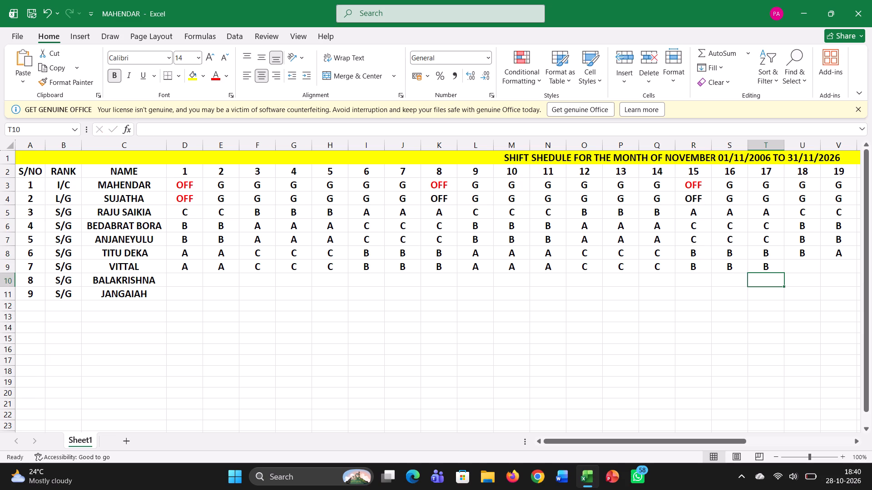
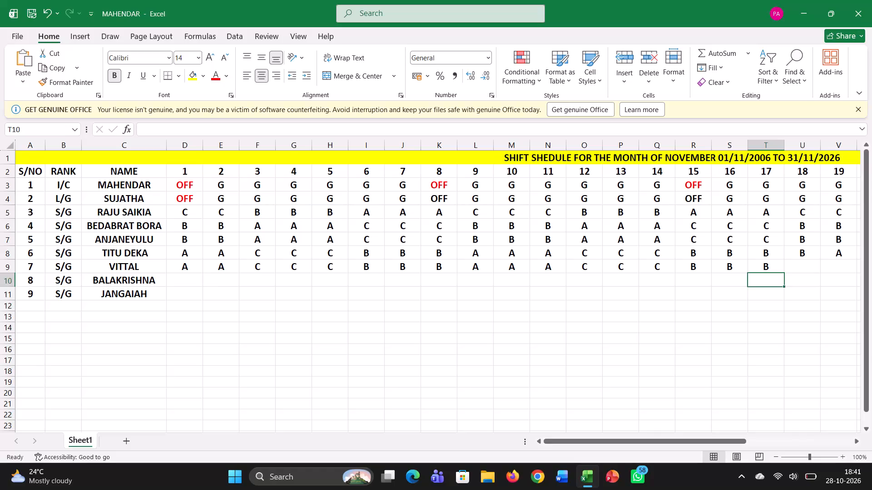
In the row of S/NO 6, change the shift for day 18 to A.
{"action": "left_click", "coordinate": [813, 256]}
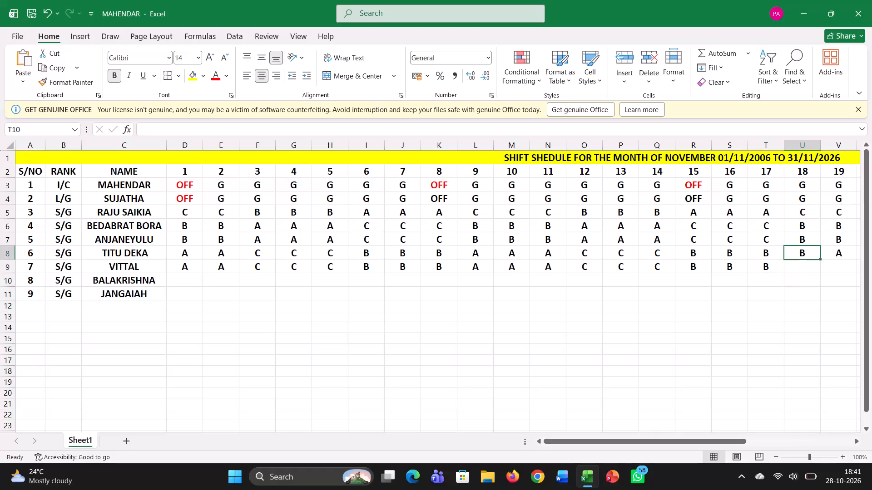
{"action": "key", "text": "BackSpace"}
{"action": "key", "text": "a"}
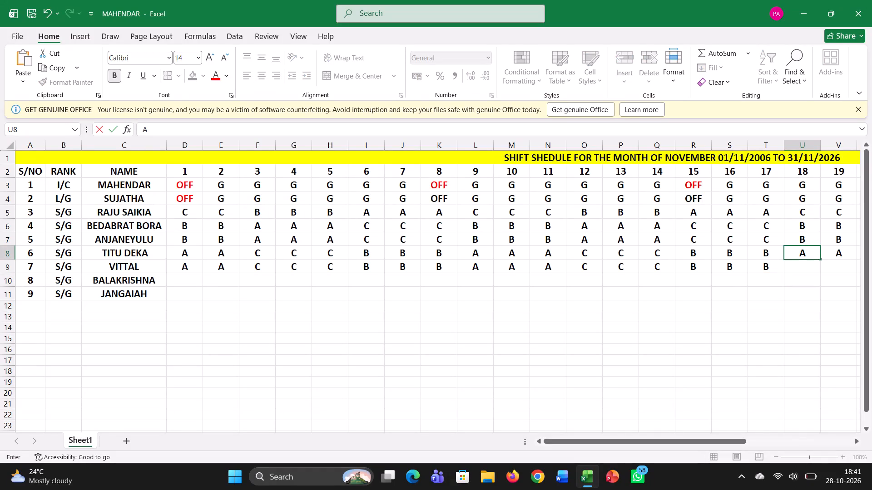
{"action": "double_click", "coordinate": [817, 276]}
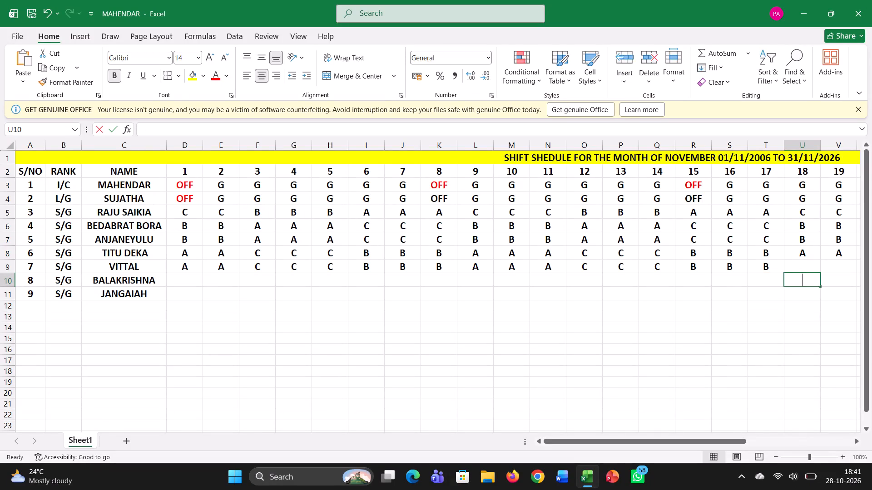
In the row of S/NO 7, enter A for days 18, 19 and 20.
{"action": "left_click", "coordinate": [808, 266]}
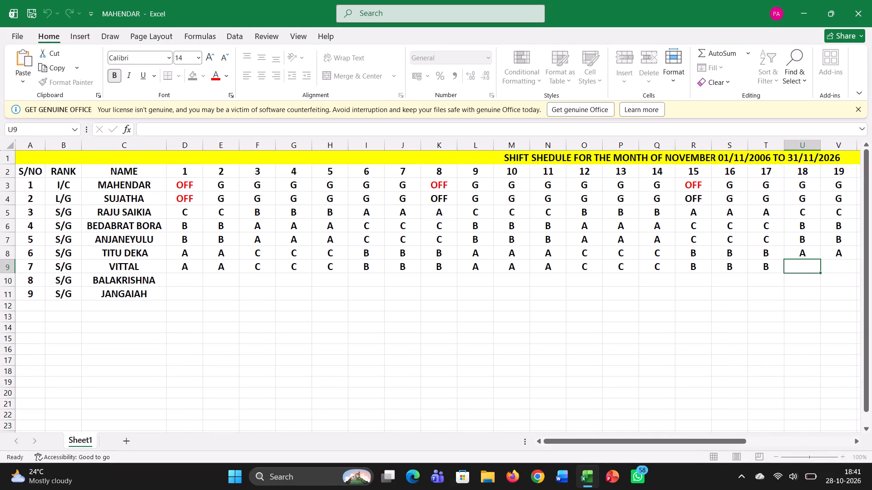
{"action": "key", "text": "a"}
{"action": "key", "text": "Right"}
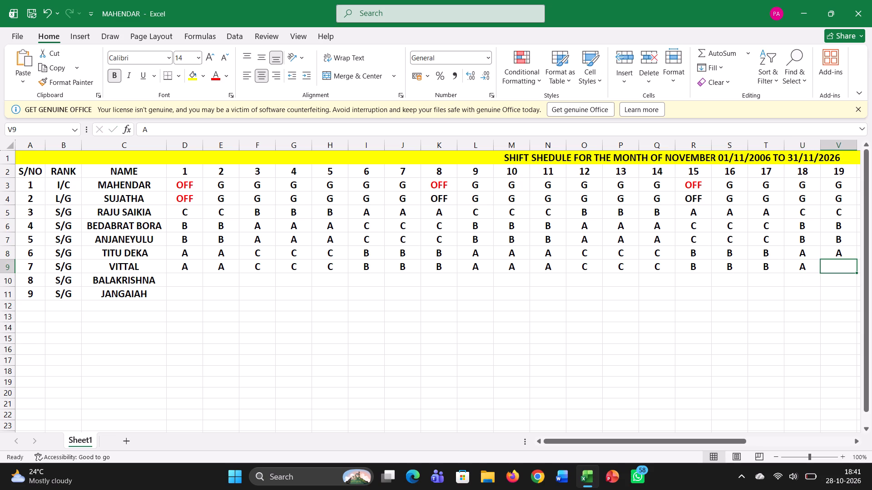
{"action": "key", "text": "a"}
{"action": "key", "text": "Right"}
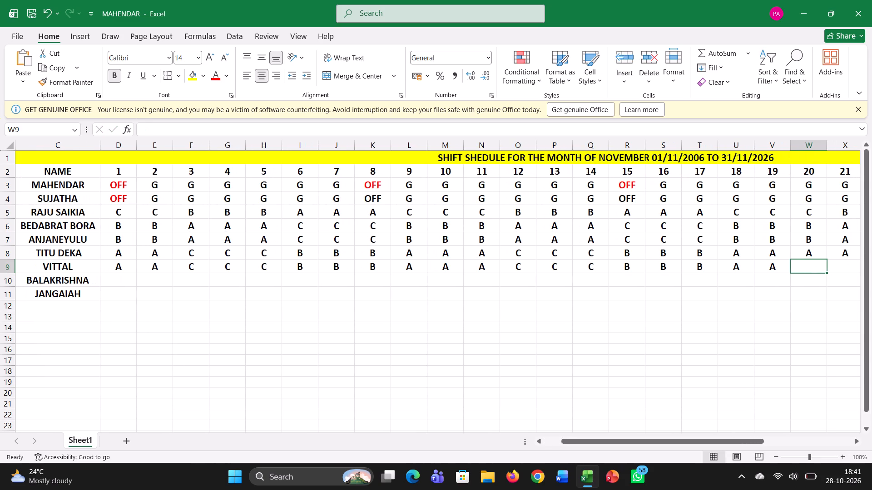
{"action": "key", "text": "a"}
{"action": "key", "text": "Right"}
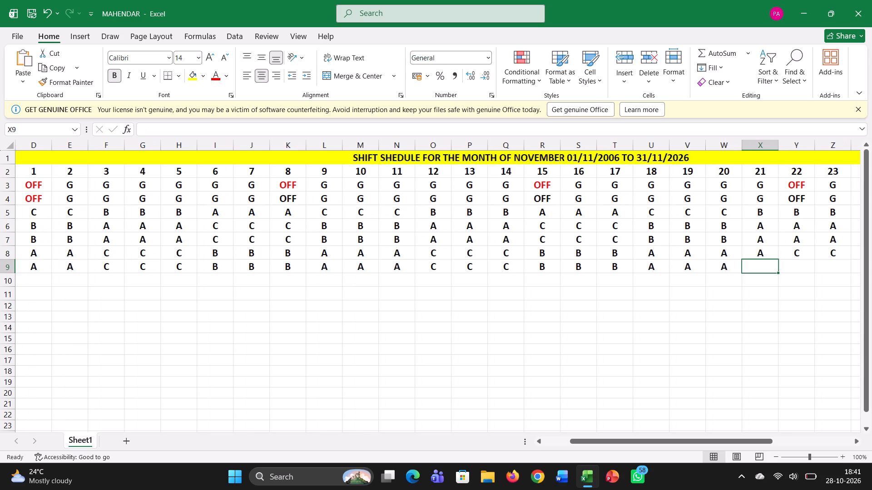
In the row of S/NO 6, change the shift for day 21 to C.
{"action": "double_click", "coordinate": [767, 251]}
{"action": "key", "text": "BackSpace"}
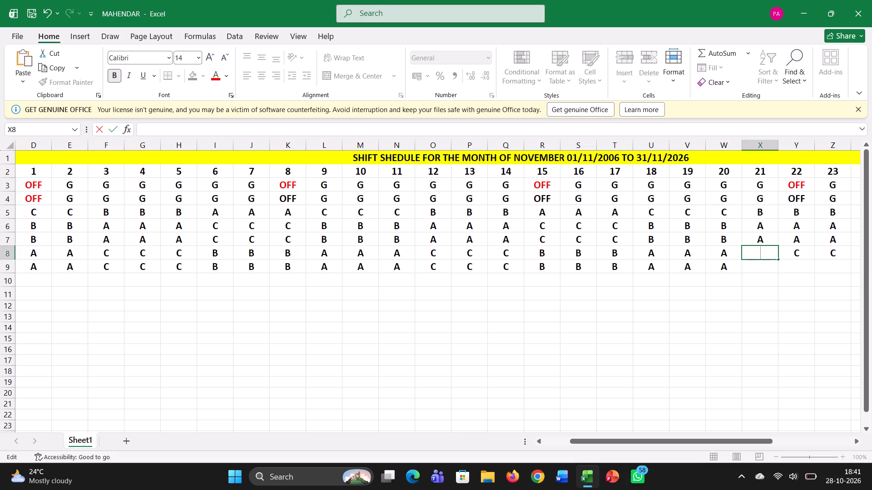
{"action": "key", "text": "c"}
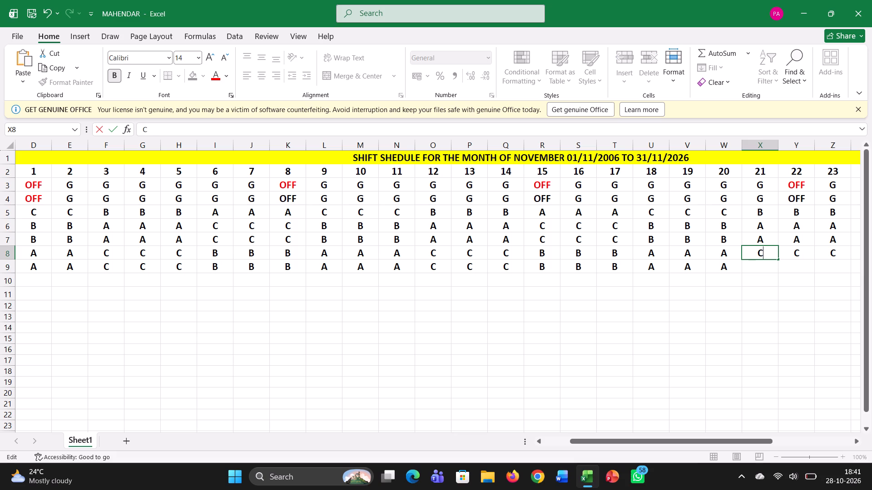
In the row of S/NO 7, enter C for days 21 to 23 and B for day 24.
{"action": "double_click", "coordinate": [763, 266]}
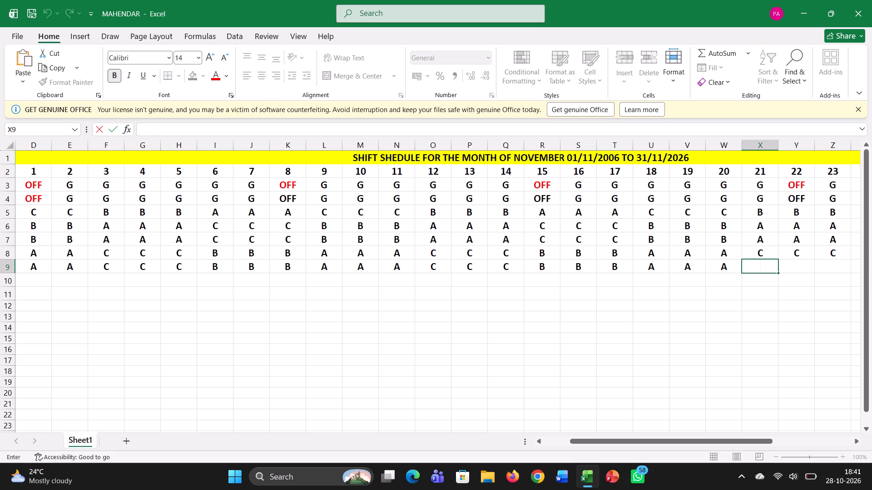
{"action": "key", "text": "c"}
{"action": "key", "text": "Right"}
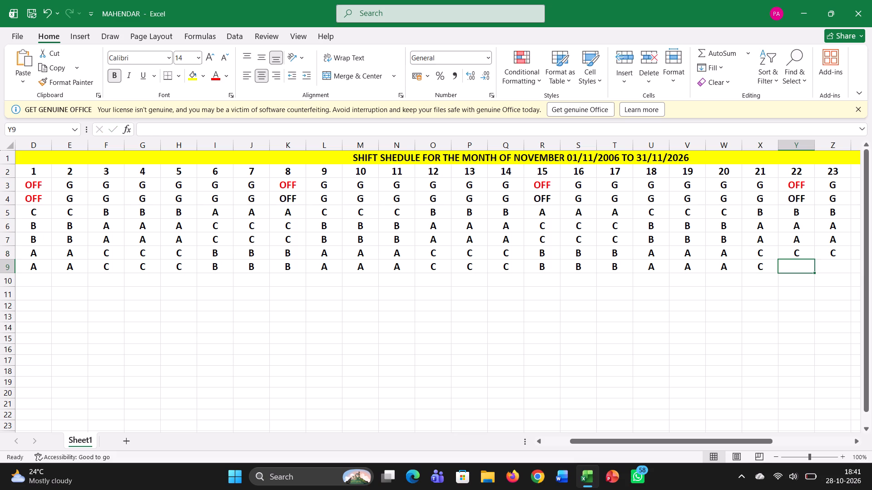
{"action": "key", "text": "c"}
{"action": "key", "text": "Right"}
{"action": "key", "text": "c"}
{"action": "key", "text": "Right"}
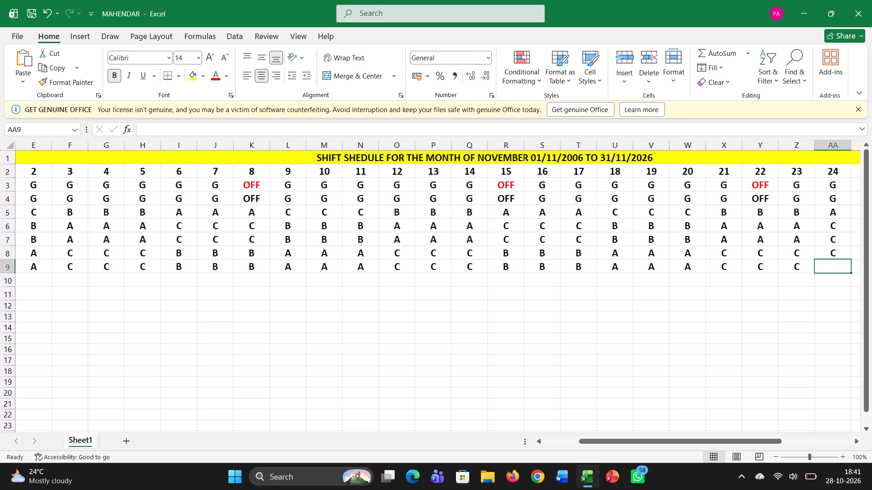
{"action": "key", "text": "b"}
{"action": "key", "text": "Right"}
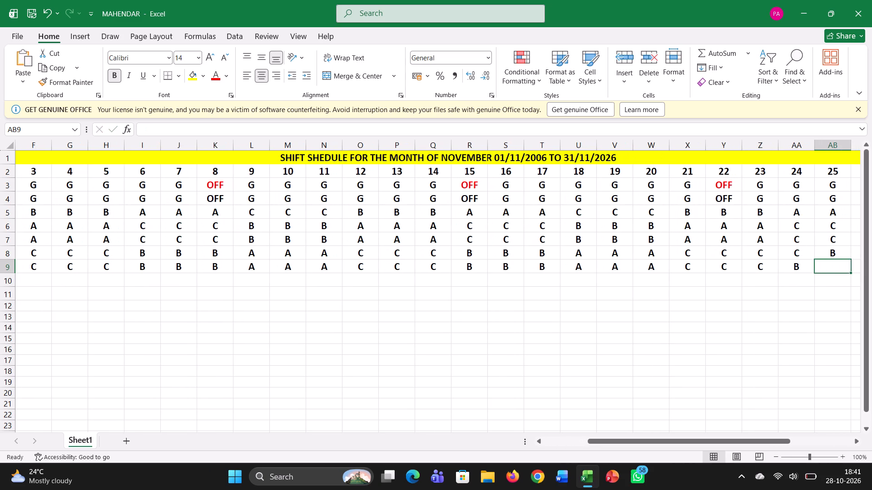
In the row of S/NO 6, change the shift for day 24 to B.
{"action": "right_click", "coordinate": [801, 255]}
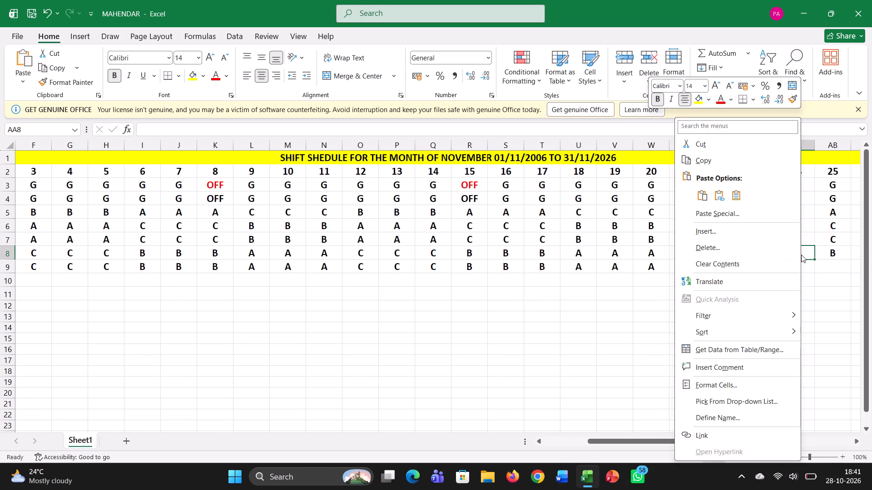
{"action": "left_click", "coordinate": [801, 255]}
{"action": "key", "text": "BackSpace"}
{"action": "key", "text": "b"}
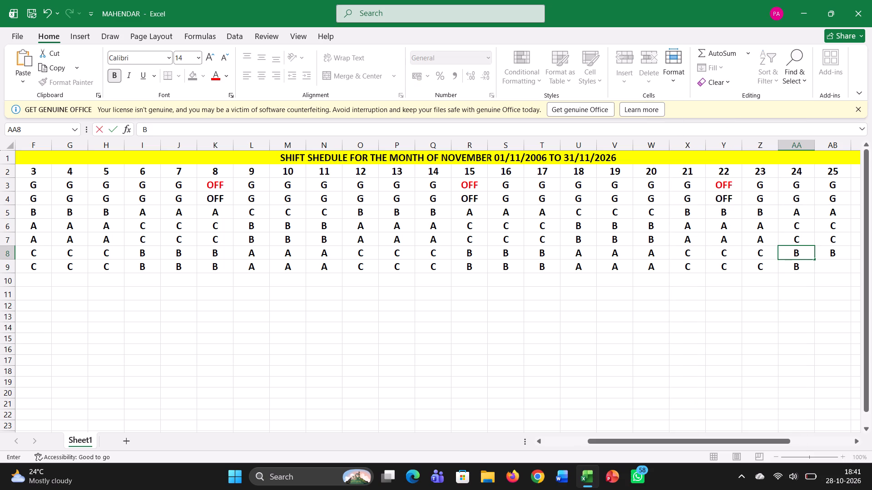
In the row of S/NO 7, enter B for day 25 and for the first column headed 26.
{"action": "left_click", "coordinate": [826, 265]}
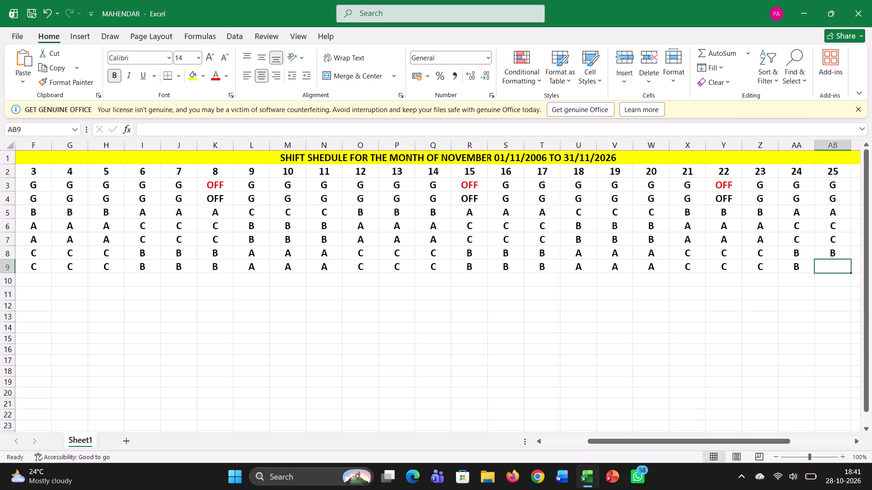
{"action": "key", "text": "b"}
{"action": "key", "text": "Right"}
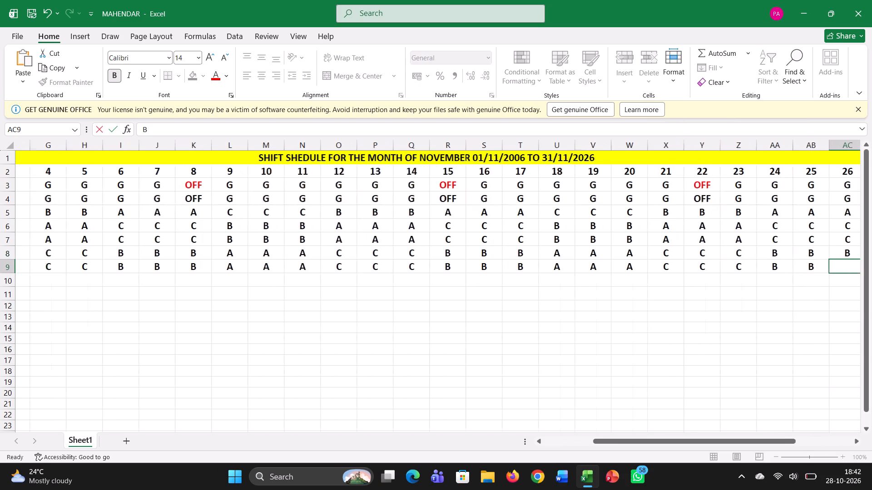
{"action": "key", "text": "b"}
{"action": "key", "text": "Right"}
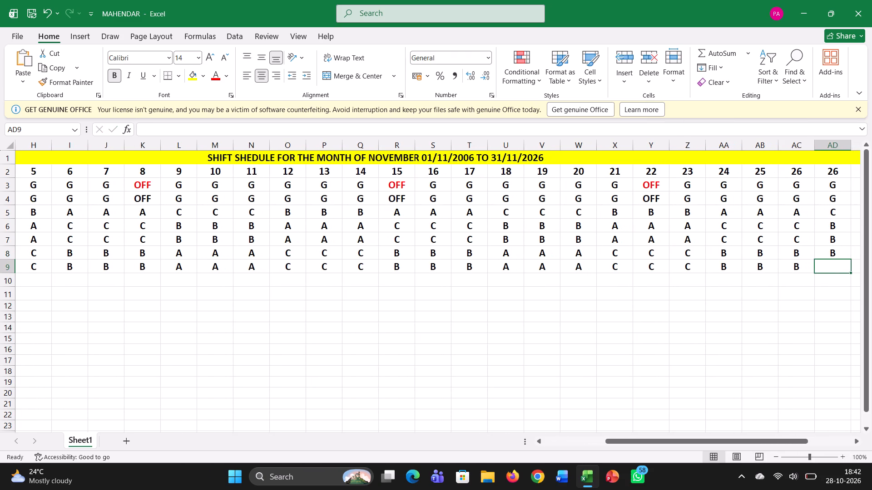
In the row of S/NO 6, change the shift in the second column headed 26 to A.
{"action": "left_click", "coordinate": [834, 251]}
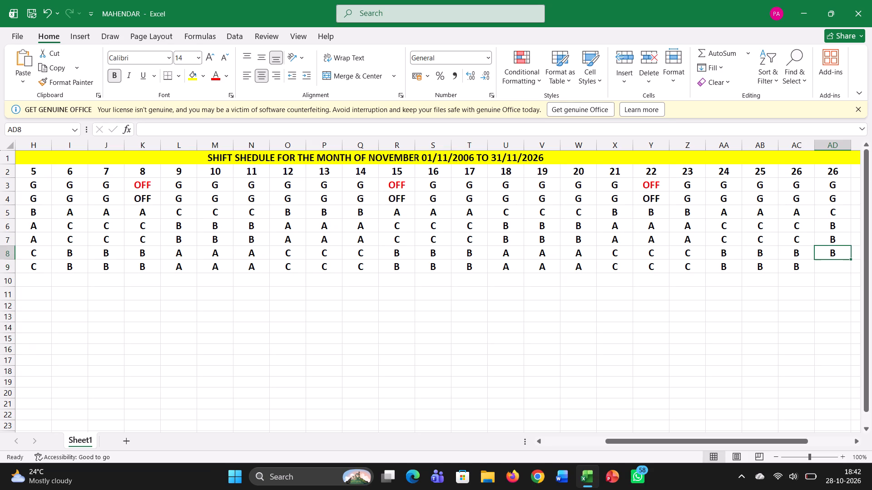
{"action": "key", "text": "BackSpace"}
{"action": "key", "text": "a"}
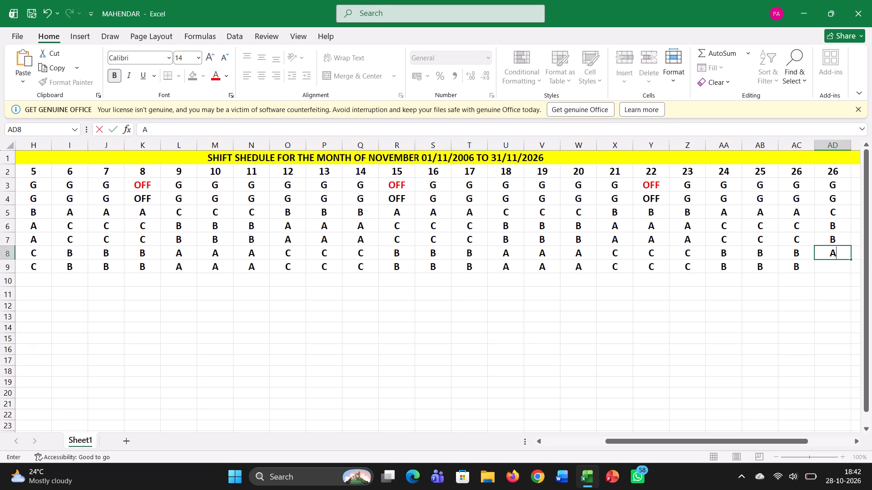
In the row of S/NO 7, enter A for the second column headed 26 and for days 27 and 28.
{"action": "left_click", "coordinate": [831, 273]}
{"action": "key", "text": "a"}
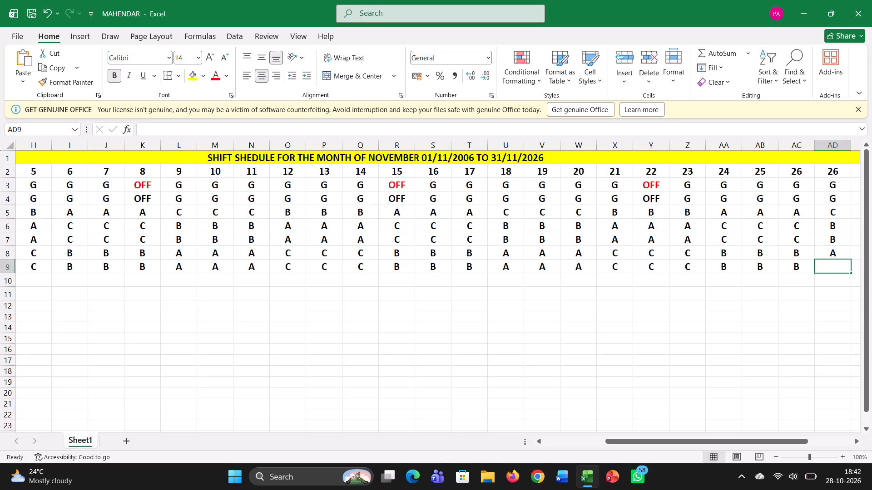
{"action": "key", "text": "Right"}
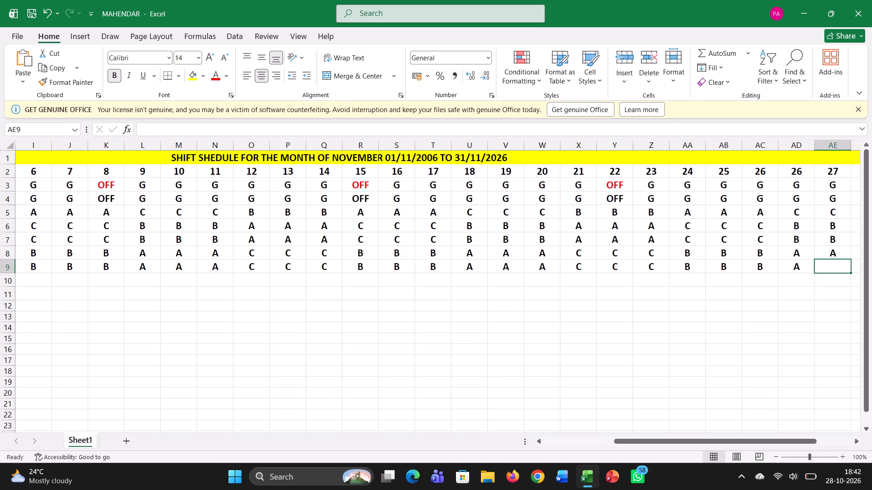
{"action": "key", "text": "a"}
{"action": "key", "text": "Right"}
{"action": "key", "text": "a"}
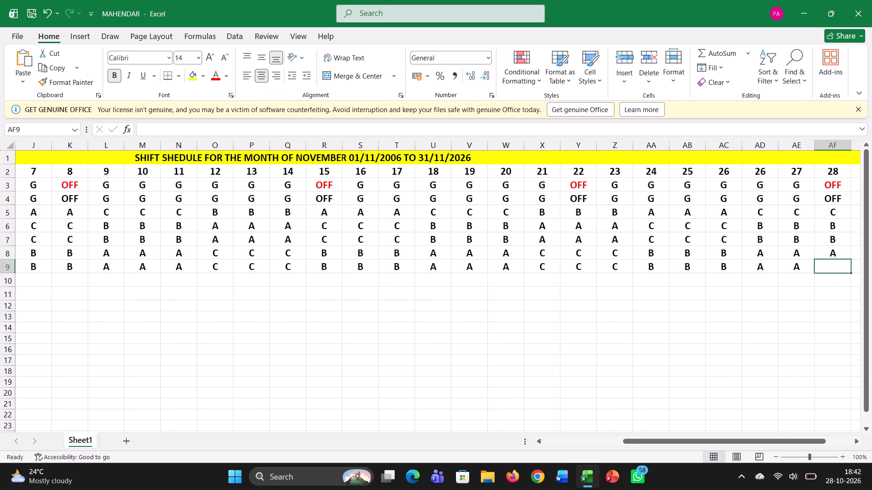
{"action": "key", "text": "Right"}
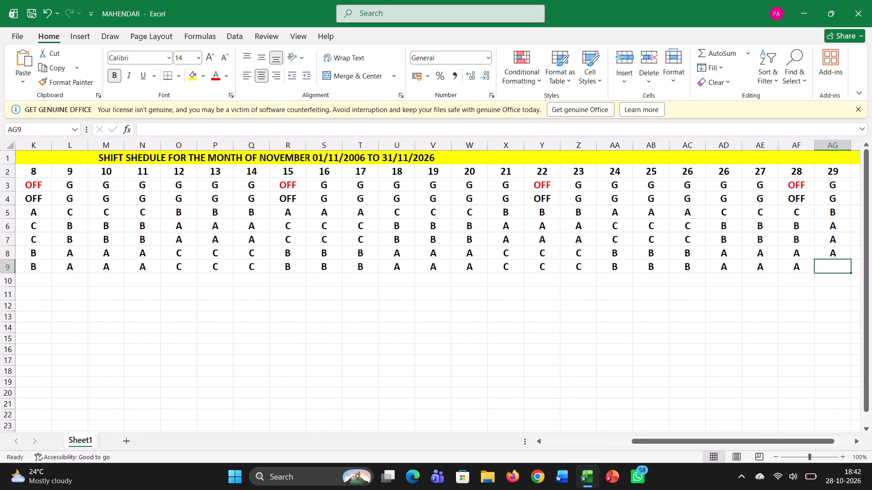
In the row of S/NO 6, change the shift for day 29 to C.
{"action": "left_click", "coordinate": [836, 256]}
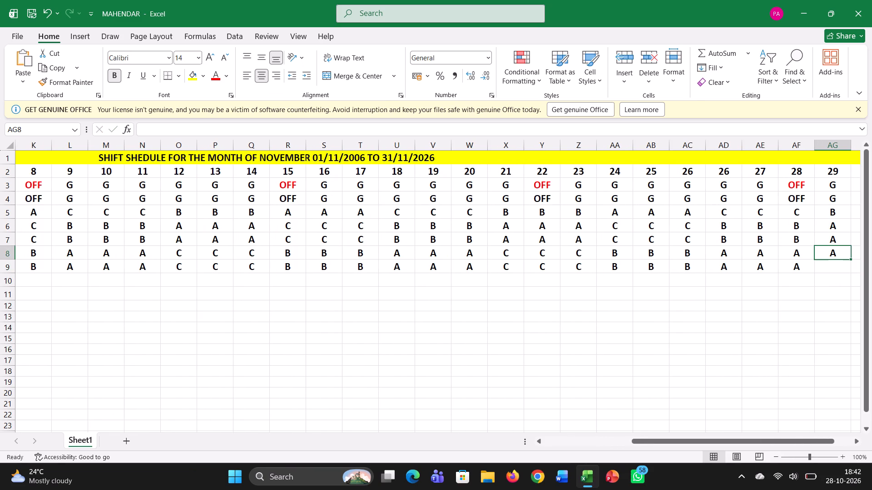
{"action": "key", "text": "BackSpace"}
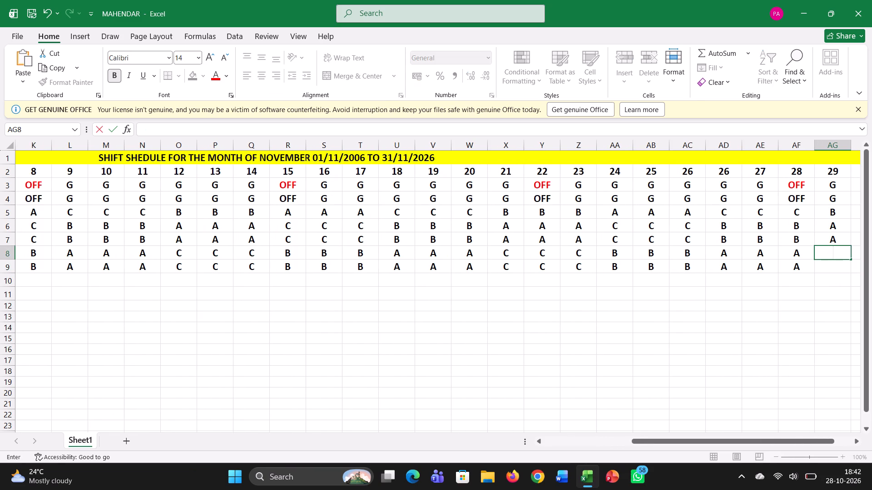
{"action": "key", "text": "c"}
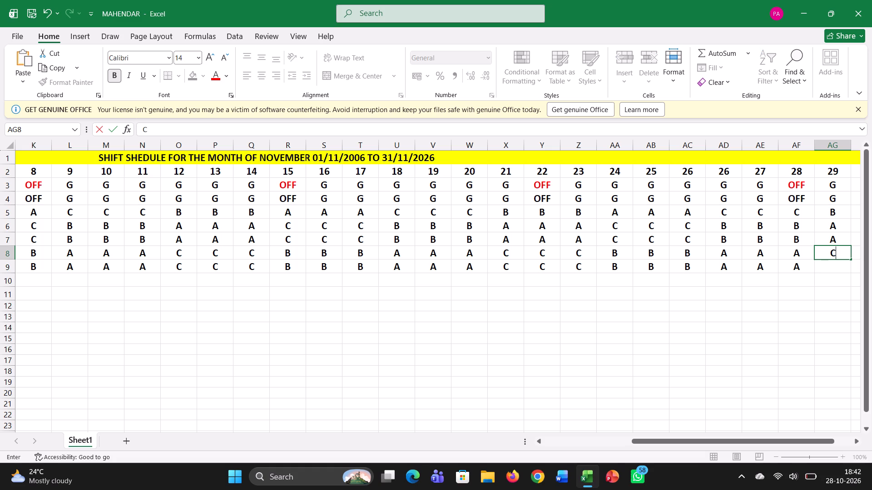
In the row of S/NO 7, enter C for days 29 and 30.
{"action": "left_click", "coordinate": [836, 265]}
{"action": "key", "text": "c"}
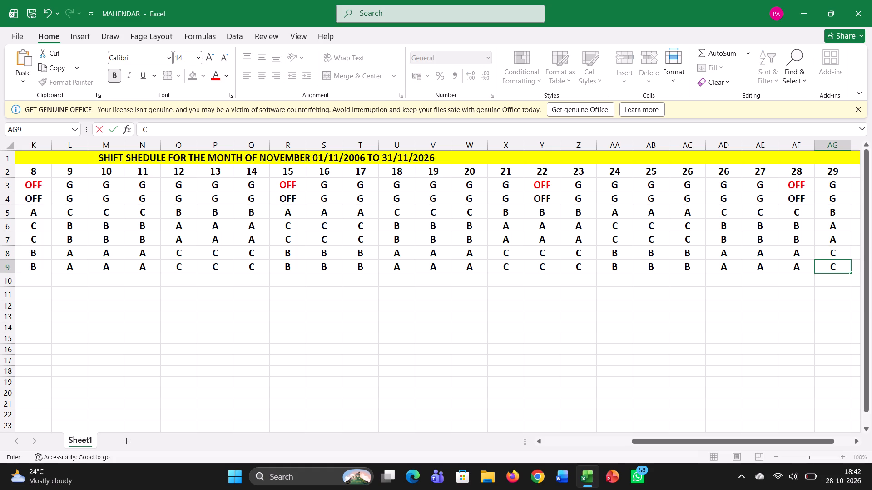
{"action": "key", "text": "Right"}
{"action": "key", "text": "Right"}
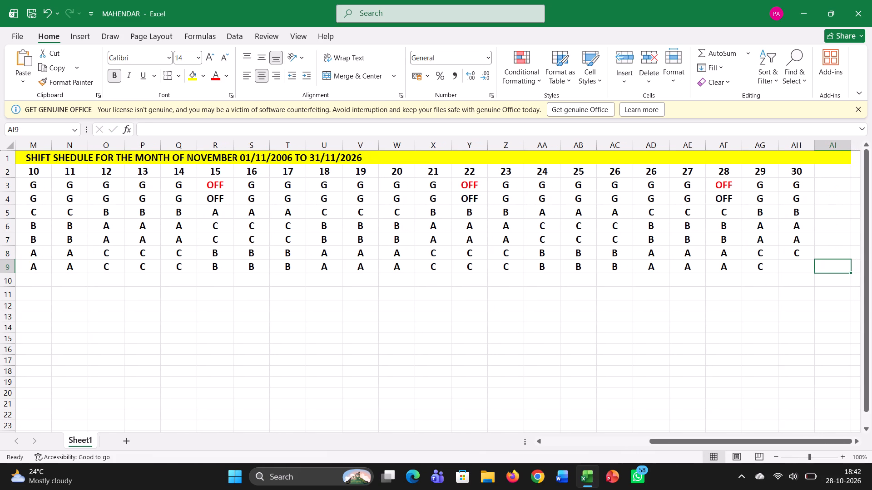
{"action": "left_click", "coordinate": [792, 268]}
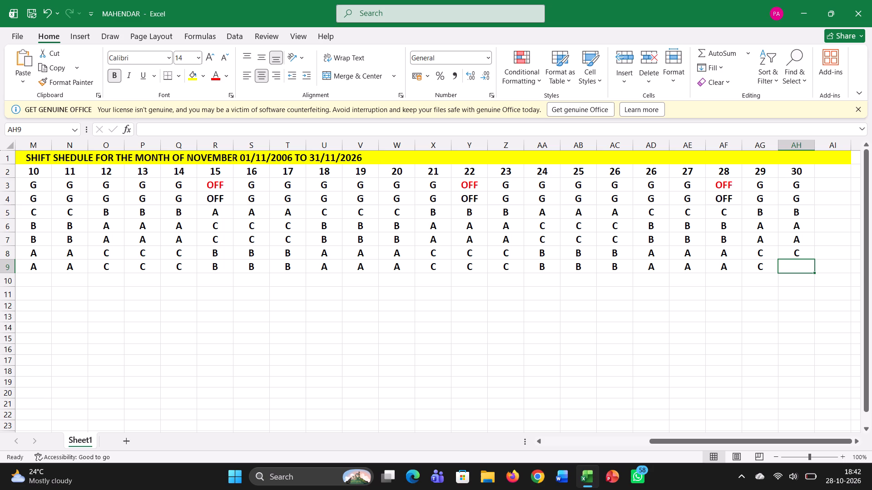
{"action": "key", "text": "c"}
In the row of S/NO 8, enter C for days 1 and 2.
{"action": "key", "text": "Left"}
{"action": "key", "text": "Left"}
{"action": "key", "text": "Left"}
{"action": "key", "text": "Left"}
{"action": "key", "text": "Left"}
{"action": "key", "text": "Left"}
{"action": "key", "text": "Left"}
{"action": "key", "text": "Left"}
{"action": "key", "text": "Left"}
{"action": "key", "text": "Left"}
{"action": "key", "text": "Left"}
{"action": "key", "text": "Left"}
{"action": "key", "text": "Left"}
{"action": "key", "text": "Left"}
{"action": "key", "text": "Left"}
{"action": "key", "text": "Left"}
{"action": "key", "text": "Left"}
{"action": "key", "text": "Left"}
{"action": "key", "text": "Left"}
{"action": "key", "text": "Left"}
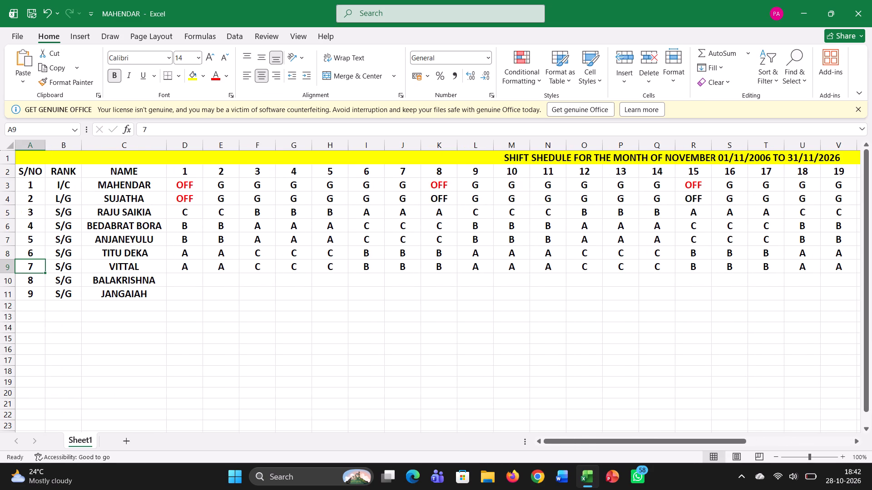
{"action": "left_click", "coordinate": [174, 283]}
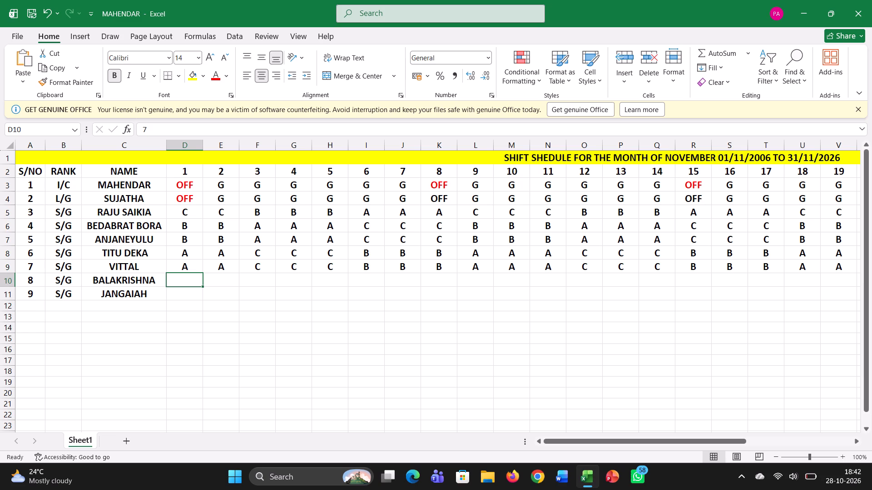
{"action": "key", "text": "c"}
{"action": "key", "text": "Right"}
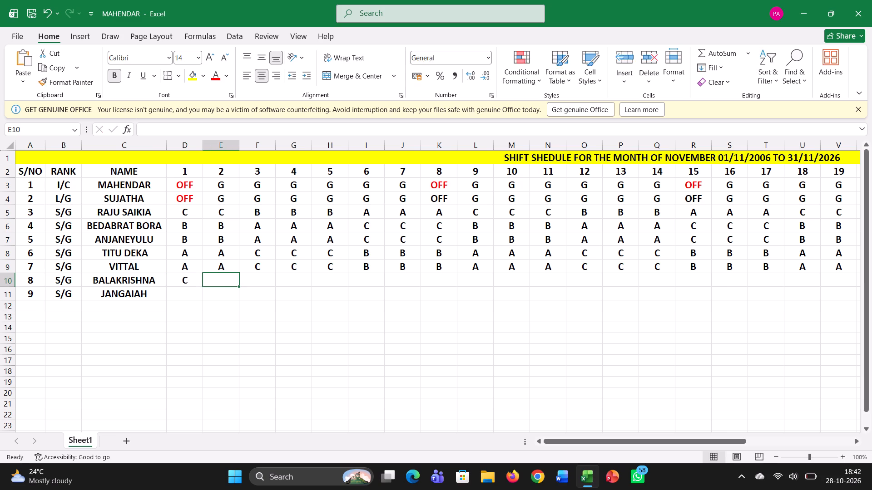
{"action": "key", "text": "c"}
{"action": "key", "text": "Right"}
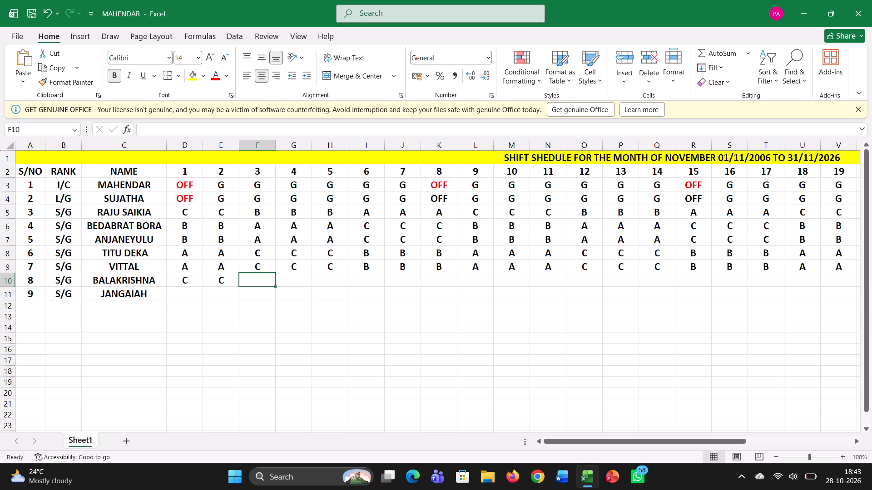
In the row of S/NO 8, enter B for days 3 to 5 and A for days 6 to 8.
{"action": "key", "text": "b"}
{"action": "key", "text": "Right"}
{"action": "key", "text": "b"}
{"action": "key", "text": "Right"}
{"action": "key", "text": "b"}
{"action": "key", "text": "Right"}
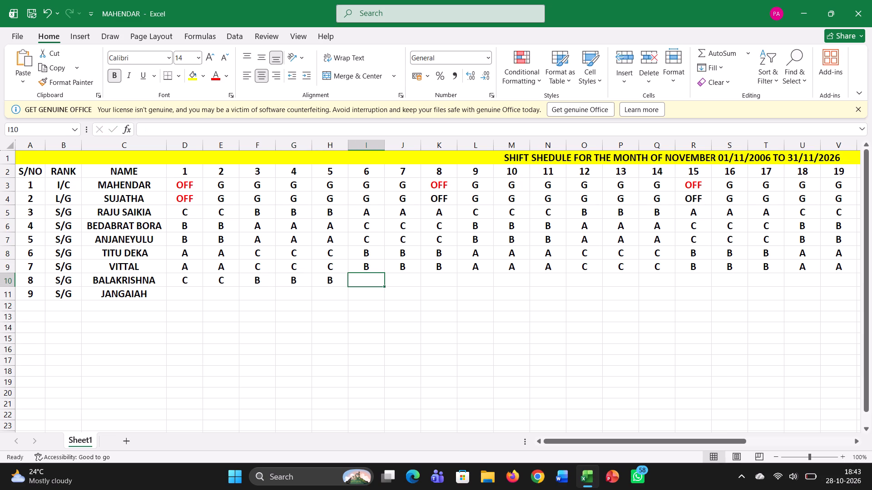
{"action": "key", "text": "a"}
{"action": "key", "text": "Right"}
{"action": "key", "text": "a"}
{"action": "key", "text": "Right"}
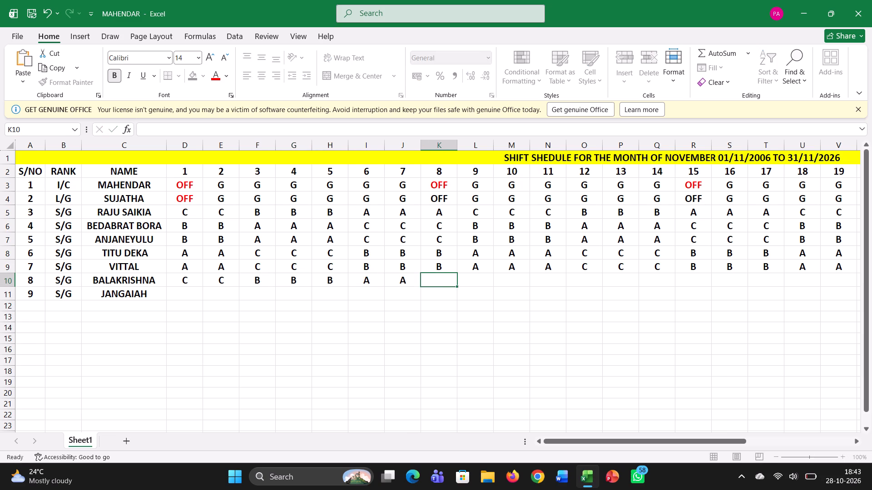
{"action": "key", "text": "a"}
{"action": "key", "text": "Right"}
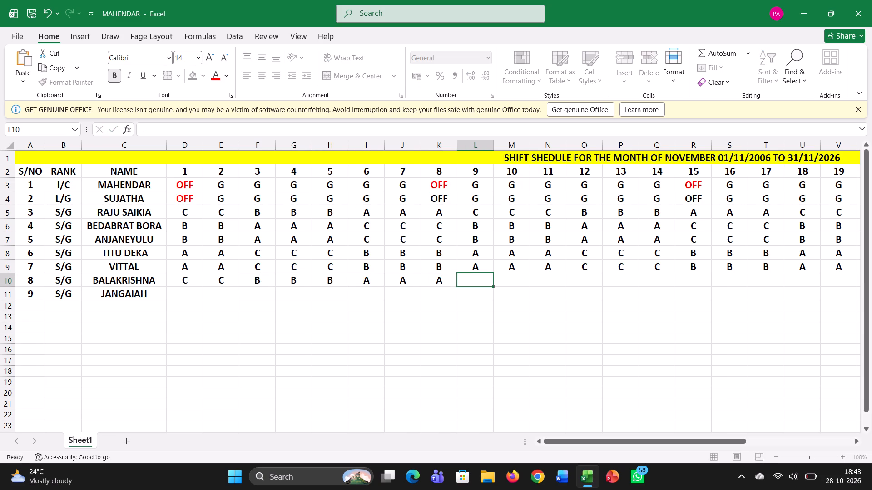
In the row of S/NO 8, enter C for days 9 to 11 and B for days 12 to 14.
{"action": "key", "text": "c"}
{"action": "key", "text": "Right"}
{"action": "key", "text": "c"}
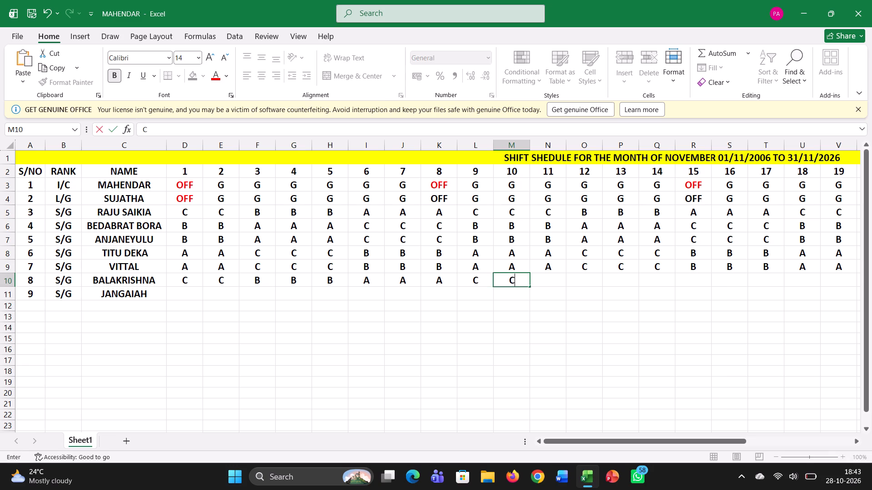
{"action": "key", "text": "Right"}
{"action": "key", "text": "c"}
{"action": "key", "text": "Right"}
{"action": "key", "text": "b"}
{"action": "key", "text": "Right"}
{"action": "key", "text": "b"}
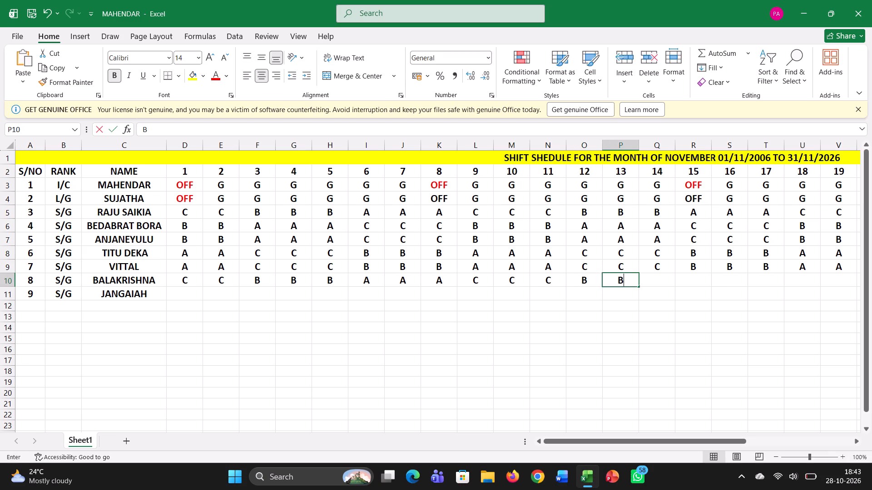
{"action": "key", "text": "Right"}
{"action": "key", "text": "b"}
{"action": "key", "text": "Right"}
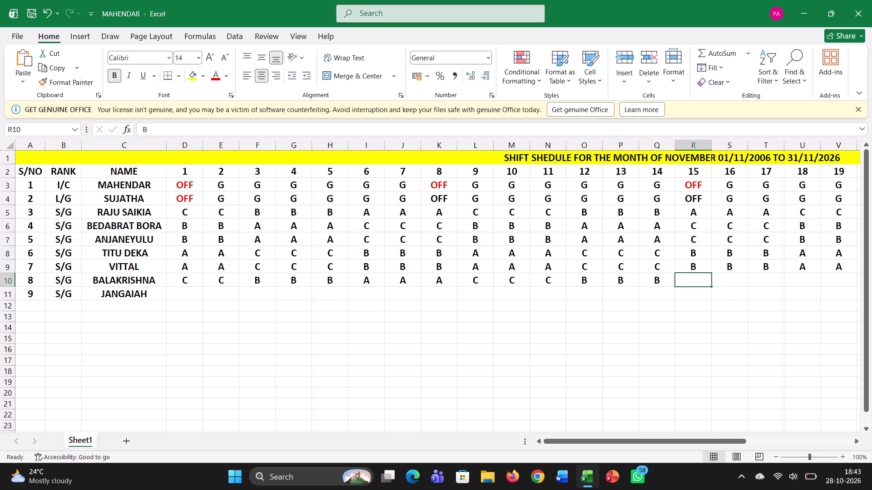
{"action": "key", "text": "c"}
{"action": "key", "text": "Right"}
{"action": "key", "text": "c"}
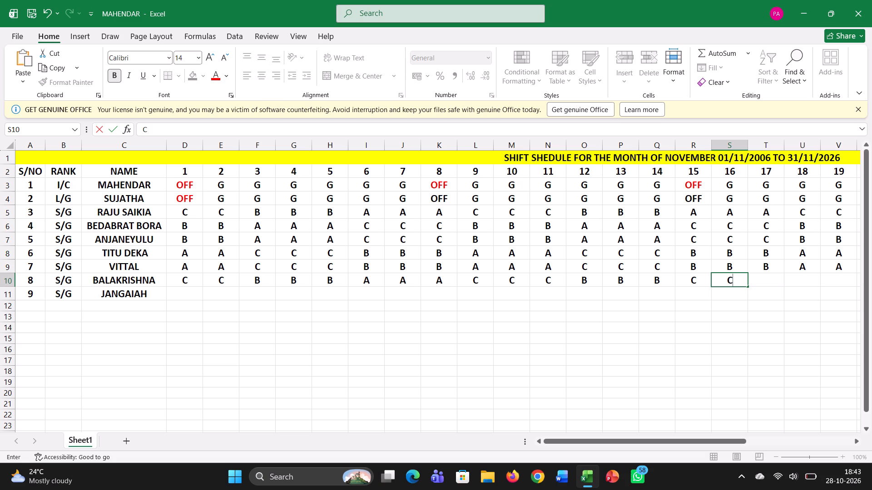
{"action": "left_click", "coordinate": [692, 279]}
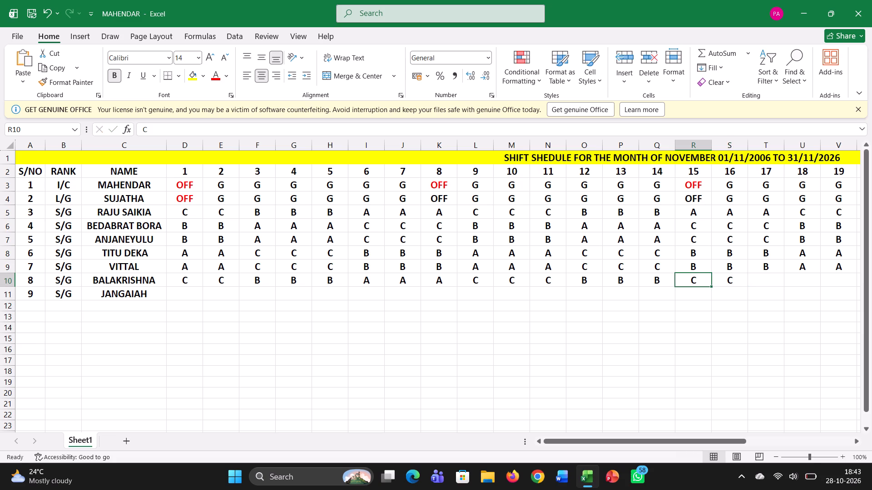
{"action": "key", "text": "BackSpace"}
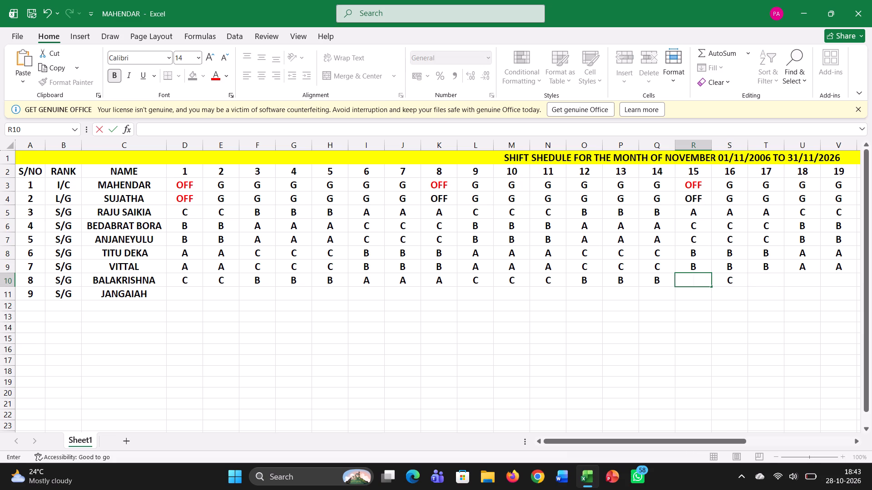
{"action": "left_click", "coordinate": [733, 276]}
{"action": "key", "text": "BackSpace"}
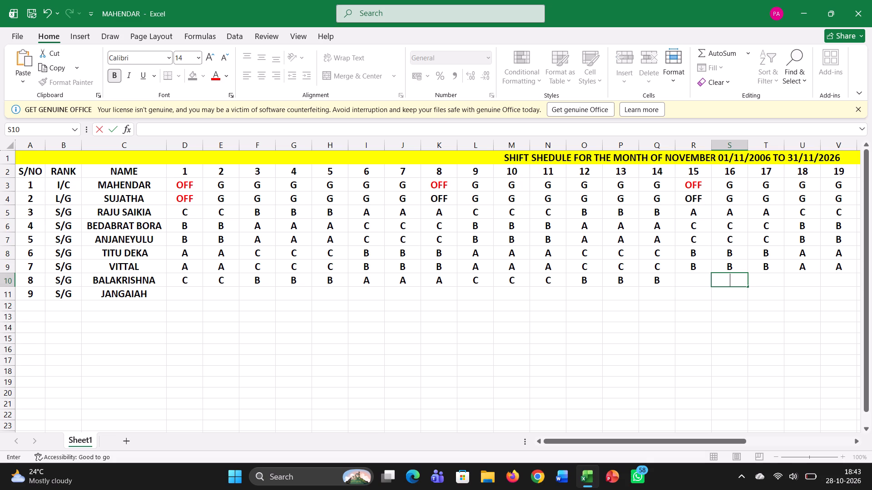
In the row of S/NO 8, enter A for days 15 to 17 and C for days 18 to 20.
{"action": "left_click", "coordinate": [698, 287]}
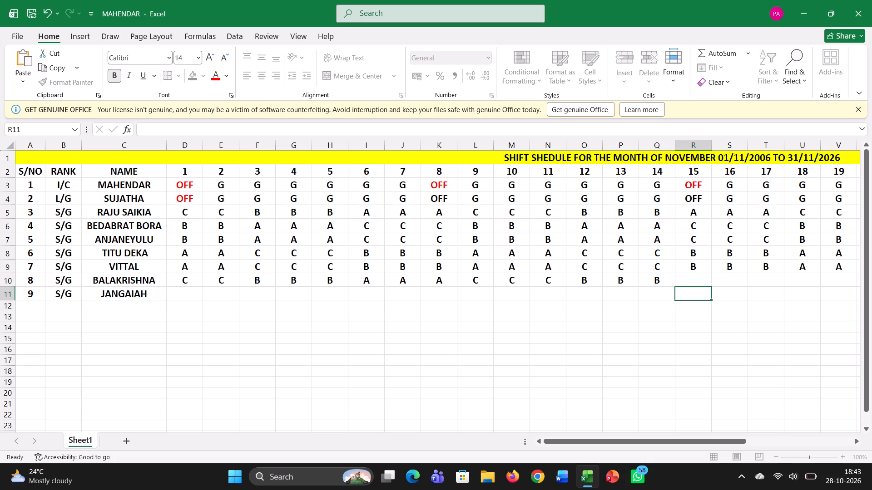
{"action": "left_click", "coordinate": [698, 278]}
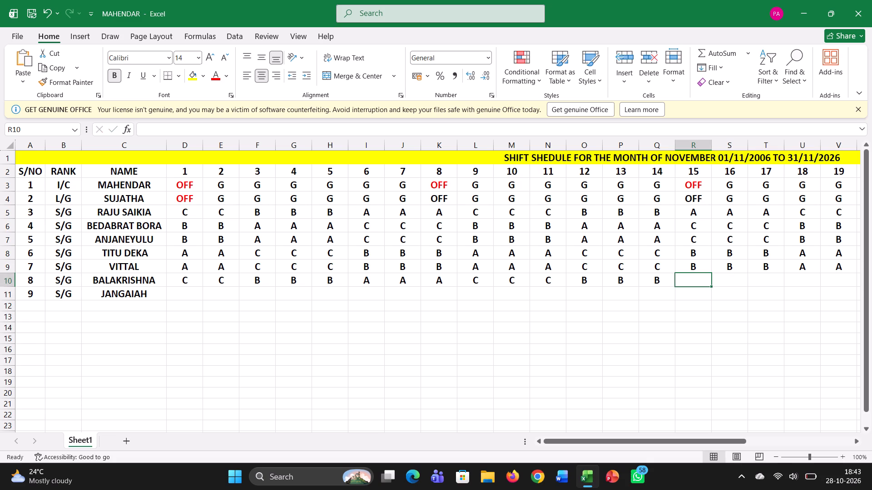
{"action": "key", "text": "a"}
{"action": "key", "text": "Right"}
{"action": "key", "text": "a"}
{"action": "key", "text": "Right"}
{"action": "key", "text": "a"}
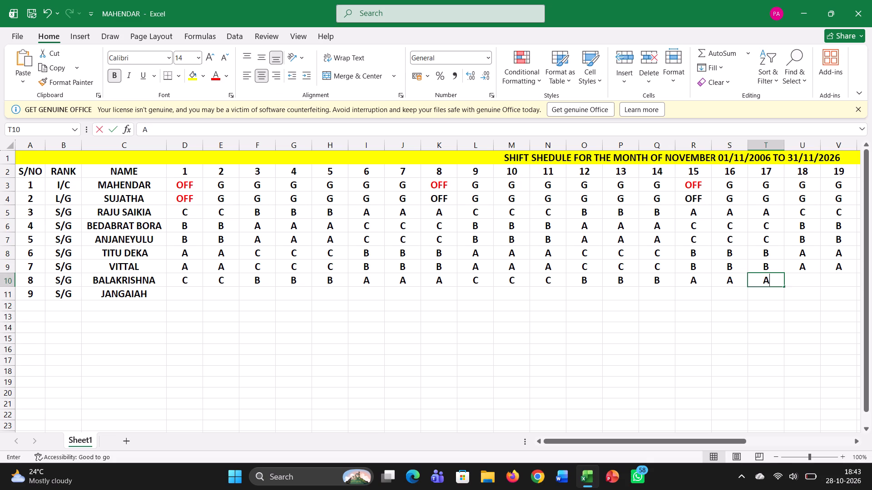
{"action": "key", "text": "Right"}
{"action": "key", "text": "c"}
{"action": "key", "text": "Right"}
{"action": "key", "text": "c"}
{"action": "key", "text": "Right"}
{"action": "key", "text": "c"}
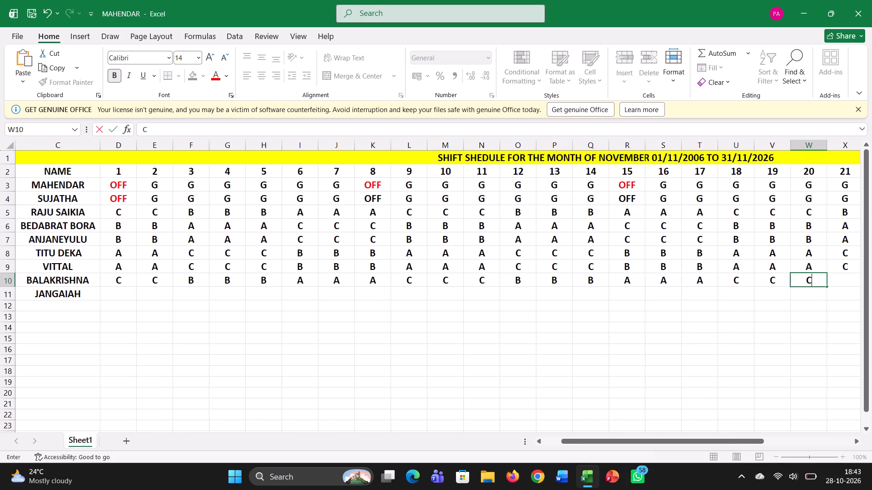
{"action": "key", "text": "Right"}
In the row of S/NO 8, enter B for days 21 to 23 and A for days 24, 25 and the first column headed 26.
{"action": "key", "text": "b"}
{"action": "key", "text": "Right"}
{"action": "key", "text": "b"}
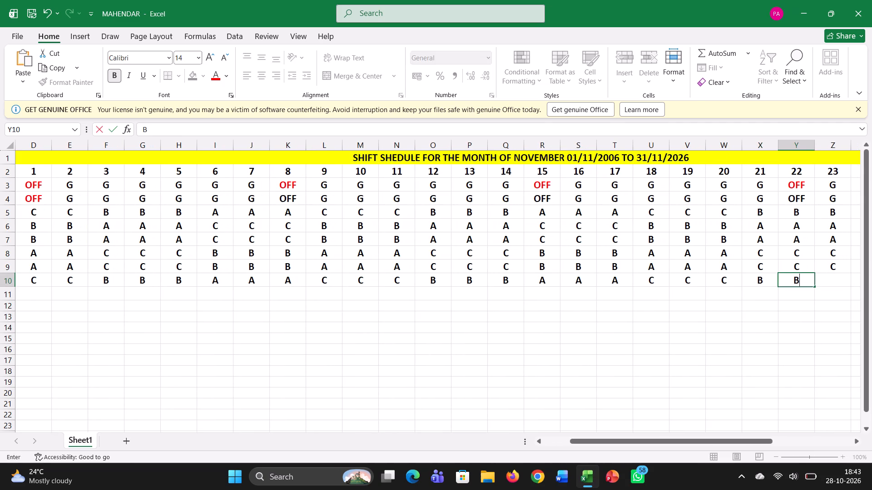
{"action": "key", "text": "Right"}
{"action": "key", "text": "b"}
{"action": "key", "text": "Right"}
{"action": "key", "text": "a"}
{"action": "key", "text": "Right"}
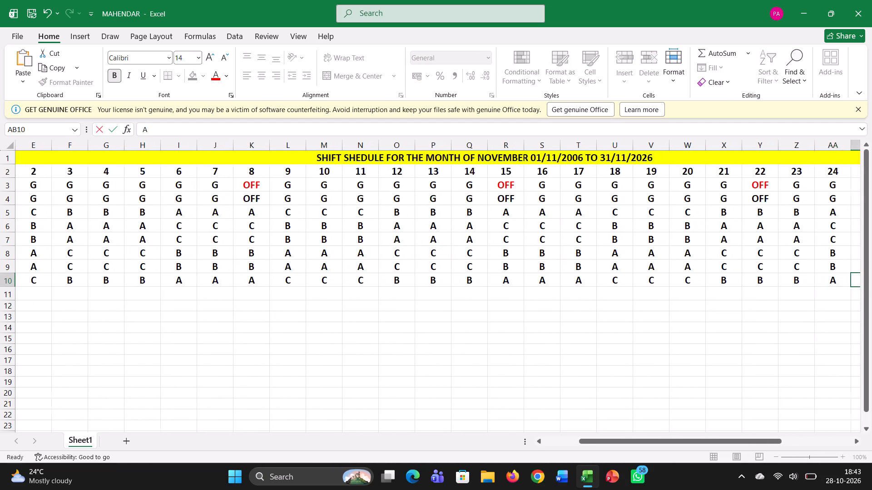
{"action": "key", "text": "a"}
{"action": "key", "text": "Right"}
{"action": "key", "text": "a"}
{"action": "key", "text": "Right"}
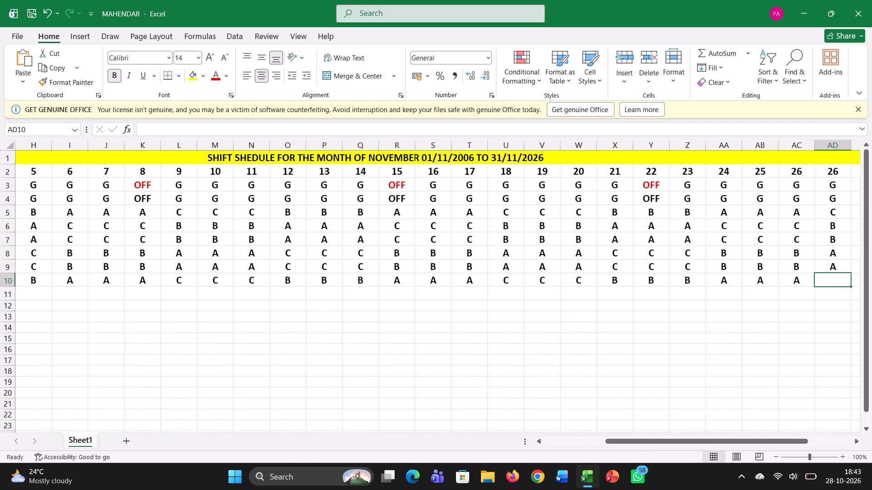
In the row of S/NO 8, enter C for the second column headed 26 and days 27 and 28, and B for days 29 and 30.
{"action": "key", "text": "c"}
{"action": "key", "text": "Right"}
{"action": "key", "text": "c"}
{"action": "key", "text": "Right"}
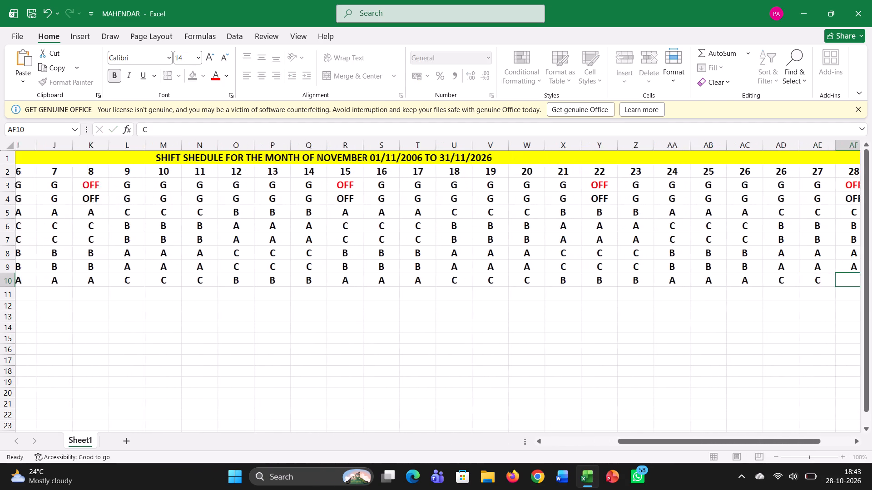
{"action": "key", "text": "c"}
{"action": "key", "text": "Right"}
{"action": "key", "text": "b"}
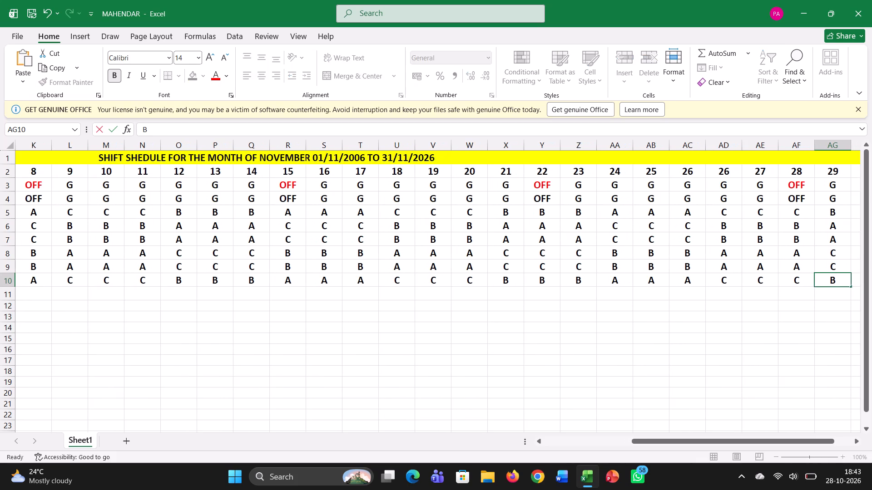
{"action": "key", "text": "Right"}
{"action": "key", "text": "b"}
{"action": "key", "text": "Right"}
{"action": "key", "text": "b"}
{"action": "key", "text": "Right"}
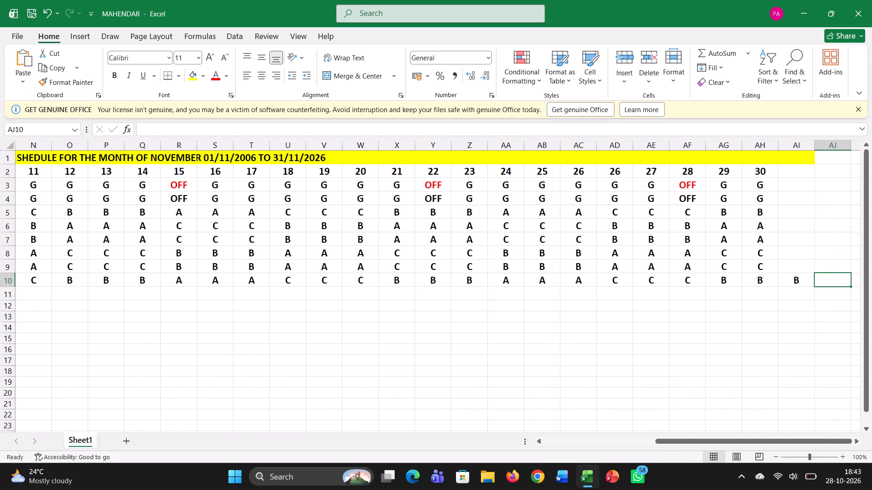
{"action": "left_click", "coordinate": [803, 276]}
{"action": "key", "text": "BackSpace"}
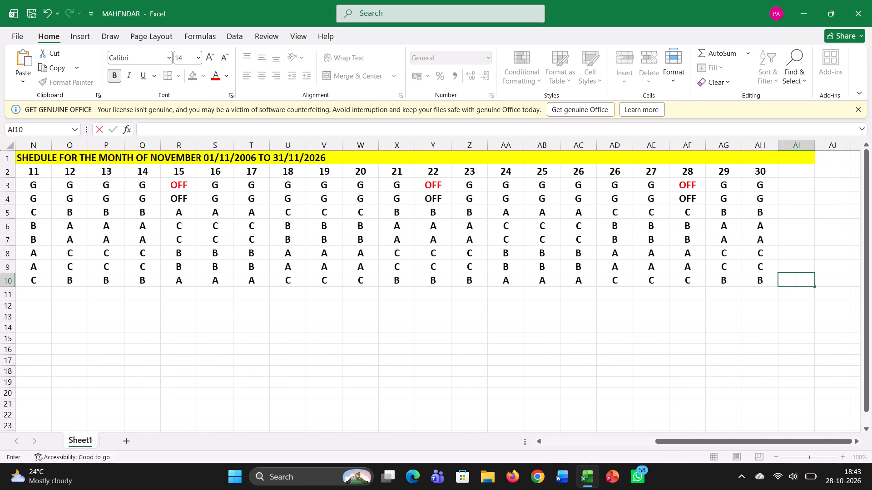
In the row of S/NO 9, enter C for days 1 to 7.
{"action": "key", "text": "Left"}
{"action": "key", "text": "Left"}
{"action": "key", "text": "Left"}
{"action": "key", "text": "Left"}
{"action": "key", "text": "Left"}
{"action": "key", "text": "Left"}
{"action": "key", "text": "Left"}
{"action": "key", "text": "Left"}
{"action": "key", "text": "Left"}
{"action": "key", "text": "Left"}
{"action": "key", "text": "Left"}
{"action": "key", "text": "Left"}
{"action": "key", "text": "Left"}
{"action": "key", "text": "Left"}
{"action": "key", "text": "Left"}
{"action": "key", "text": "Left"}
{"action": "key", "text": "Left"}
{"action": "key", "text": "Left"}
{"action": "key", "text": "Left"}
{"action": "key", "text": "Left"}
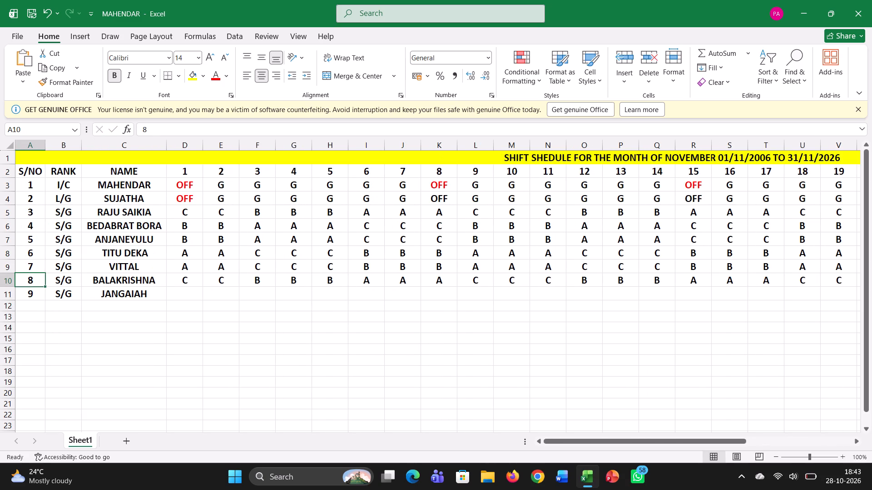
{"action": "left_click", "coordinate": [183, 293]}
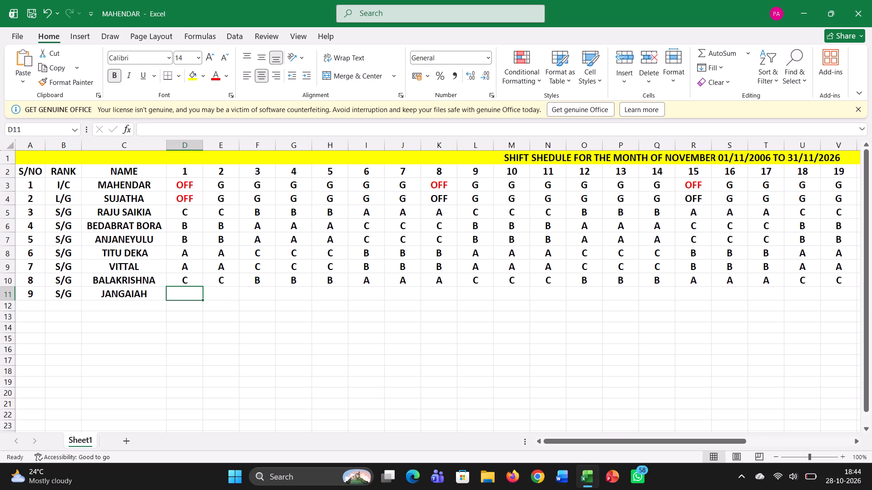
{"action": "key", "text": "c"}
{"action": "key", "text": "Right"}
{"action": "key", "text": "c"}
{"action": "key", "text": "Right"}
{"action": "key", "text": "c"}
{"action": "key", "text": "Right"}
{"action": "key", "text": "c"}
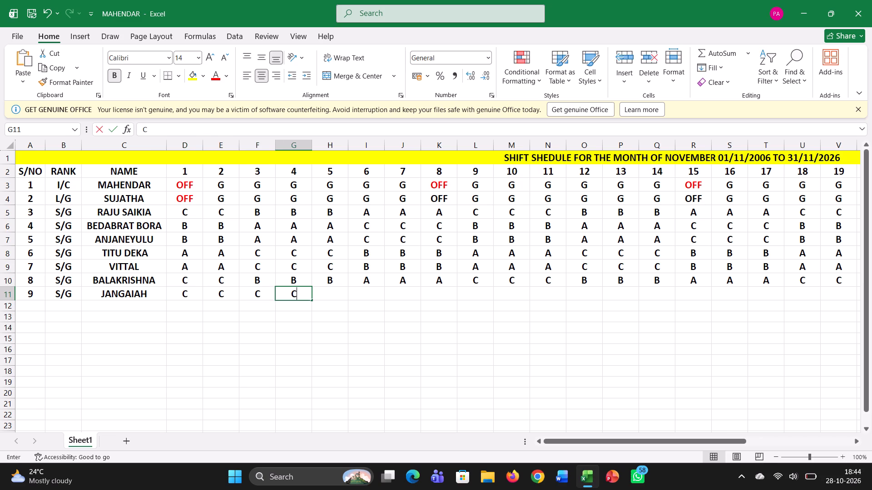
{"action": "key", "text": "Right"}
{"action": "key", "text": "c"}
{"action": "key", "text": "Right"}
{"action": "key", "text": "c"}
{"action": "key", "text": "Right"}
{"action": "key", "text": "c"}
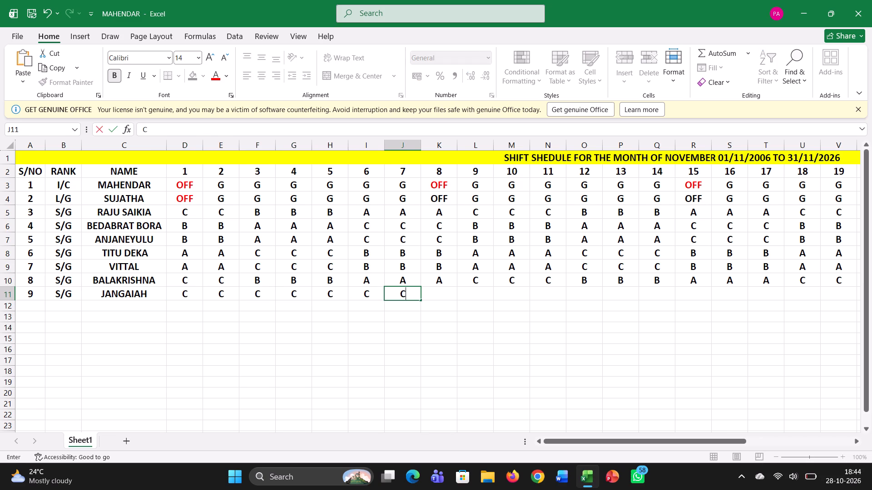
In the row of S/NO 9, fill the C shift from day 7 across to days 8 and 9.
{"action": "left_click", "coordinate": [415, 301]}
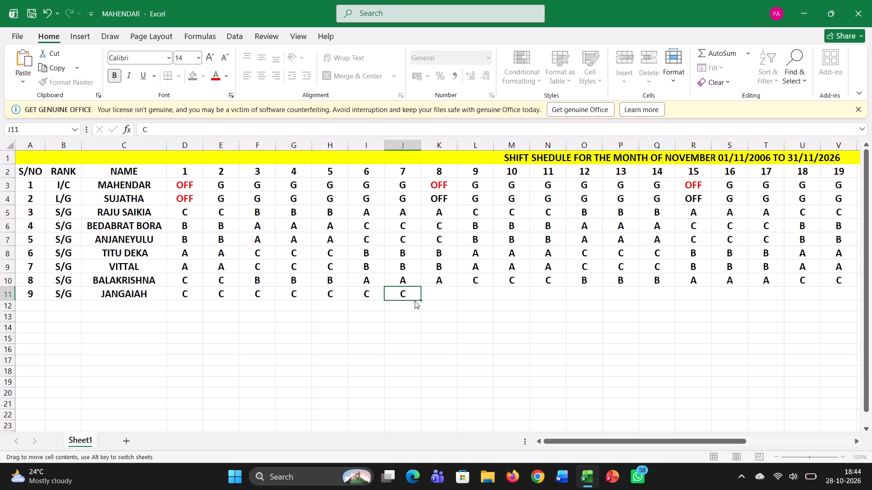
{"action": "left_click_drag", "start_coordinate": [419, 300], "coordinate": [444, 297]}
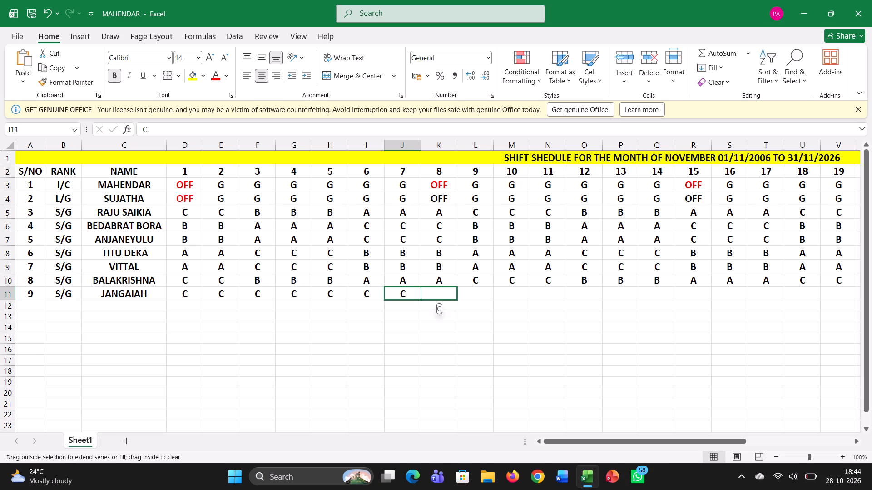
{"action": "left_click_drag", "start_coordinate": [444, 297], "coordinate": [479, 297]}
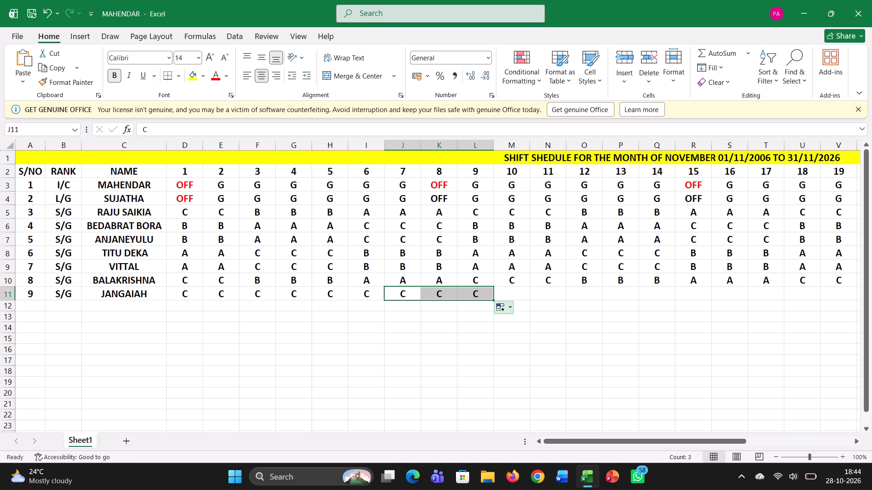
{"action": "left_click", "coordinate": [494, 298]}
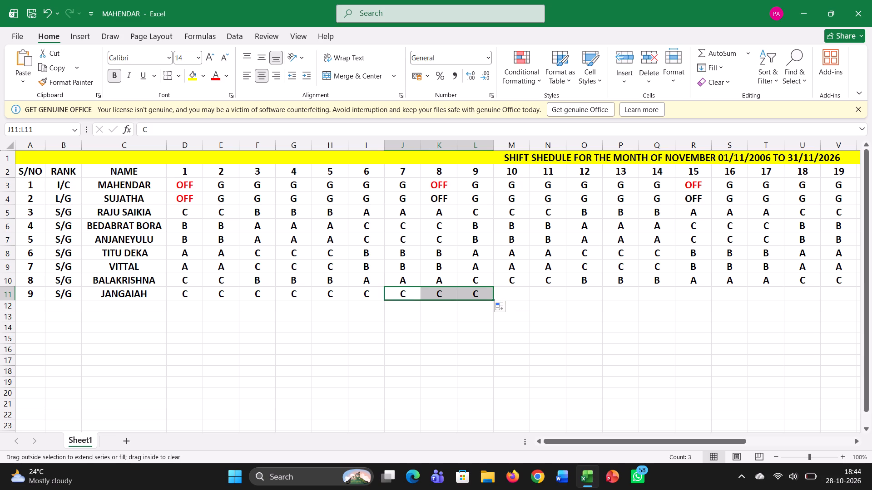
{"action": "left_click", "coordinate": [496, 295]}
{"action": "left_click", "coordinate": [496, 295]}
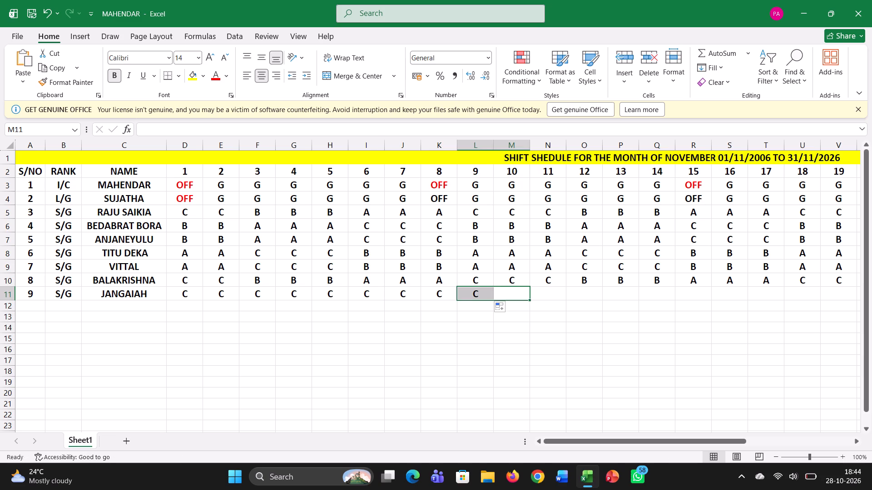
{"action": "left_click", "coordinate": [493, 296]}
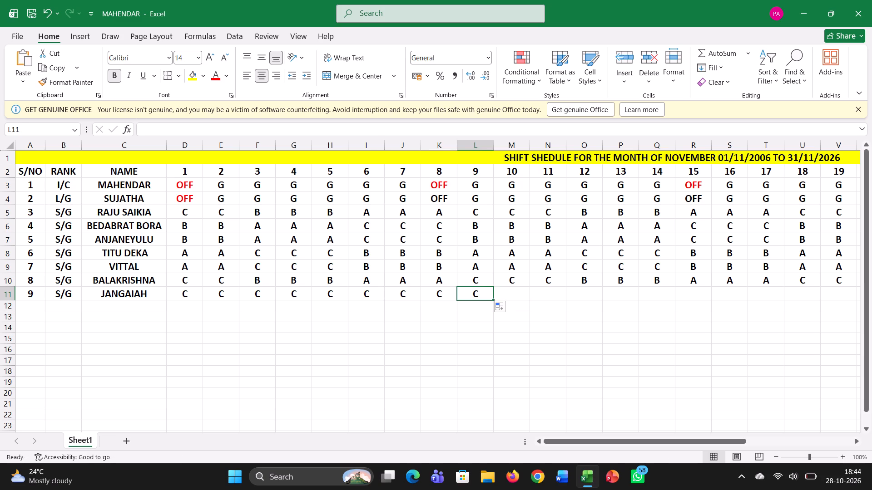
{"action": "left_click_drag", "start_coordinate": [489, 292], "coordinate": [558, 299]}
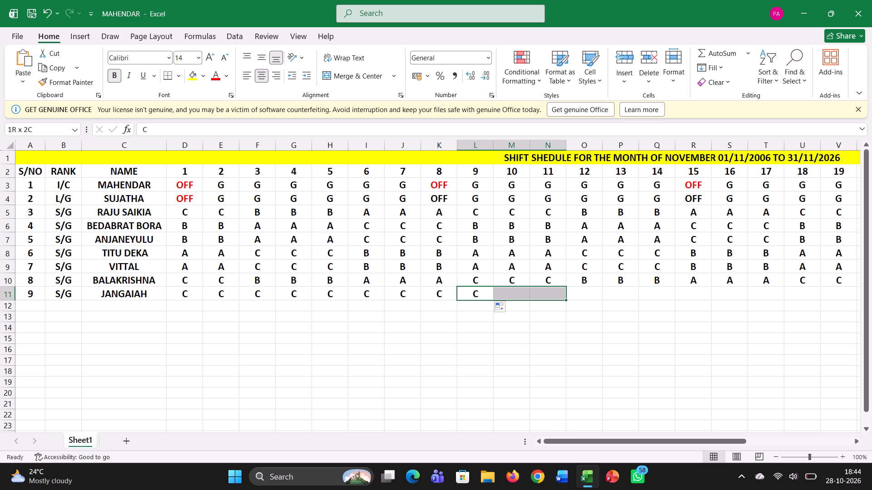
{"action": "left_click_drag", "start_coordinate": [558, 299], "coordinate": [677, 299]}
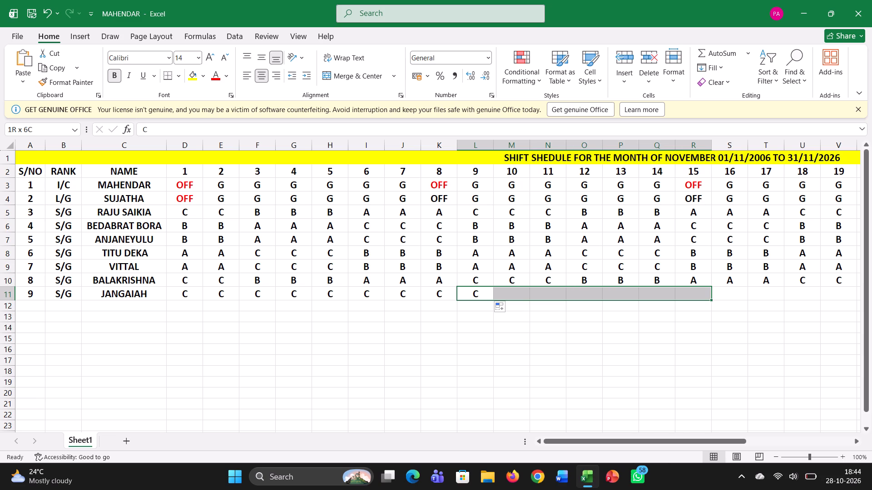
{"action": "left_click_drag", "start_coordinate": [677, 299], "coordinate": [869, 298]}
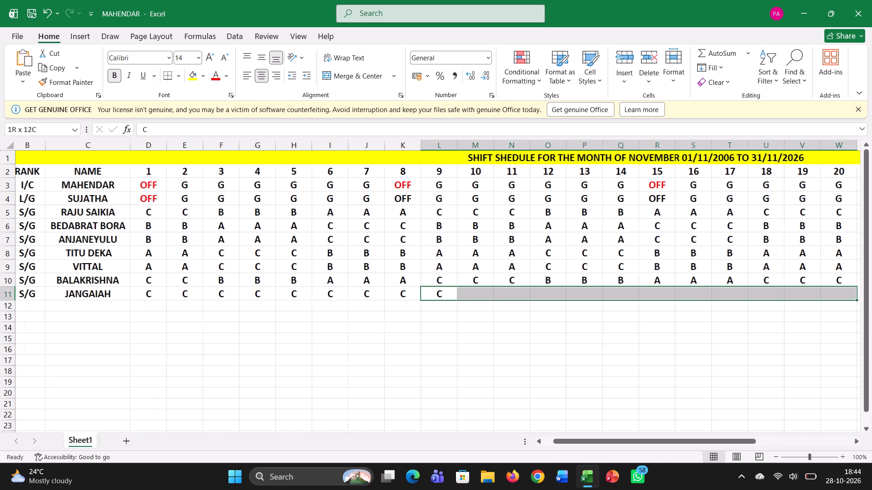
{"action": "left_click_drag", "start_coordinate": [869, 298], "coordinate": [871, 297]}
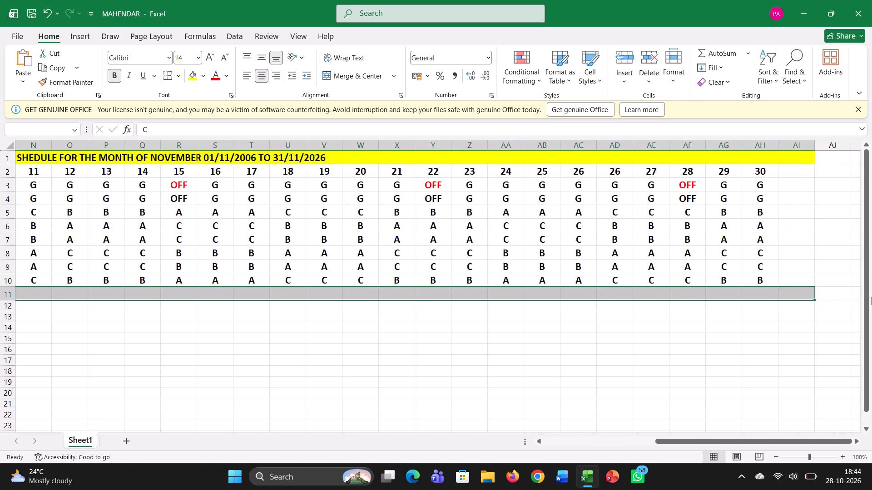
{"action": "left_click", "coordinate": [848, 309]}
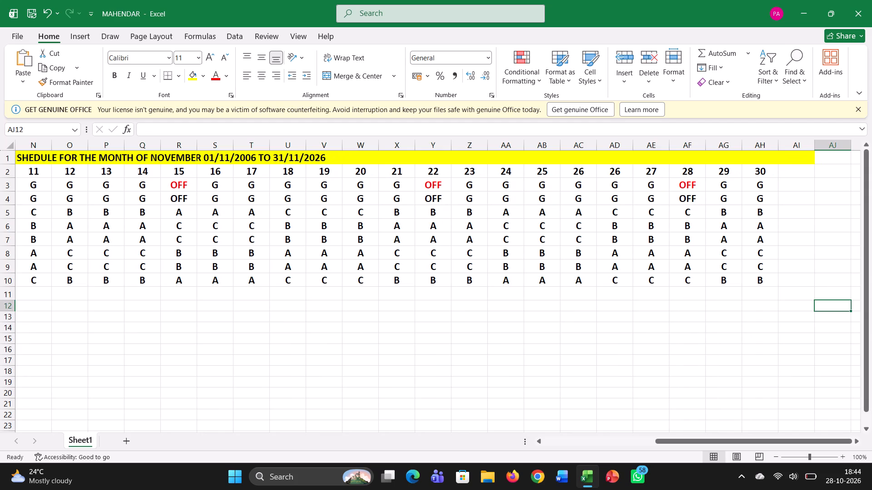
In the row of S/NO 9, fill the C shift from day 9 across through day 30 and the blank column after it.
{"action": "key", "text": "Left"}
{"action": "key", "text": "Left"}
{"action": "key", "text": "Left"}
{"action": "key", "text": "Left"}
{"action": "key", "text": "Left"}
{"action": "key", "text": "Left"}
{"action": "key", "text": "Left"}
{"action": "key", "text": "Left"}
{"action": "key", "text": "Left"}
{"action": "key", "text": "Left"}
{"action": "key", "text": "Left"}
{"action": "key", "text": "Left"}
{"action": "key", "text": "Left"}
{"action": "key", "text": "Left"}
{"action": "key", "text": "Left"}
{"action": "key", "text": "Left"}
{"action": "key", "text": "Left"}
{"action": "key", "text": "Left"}
{"action": "key", "text": "Left"}
{"action": "key", "text": "Left"}
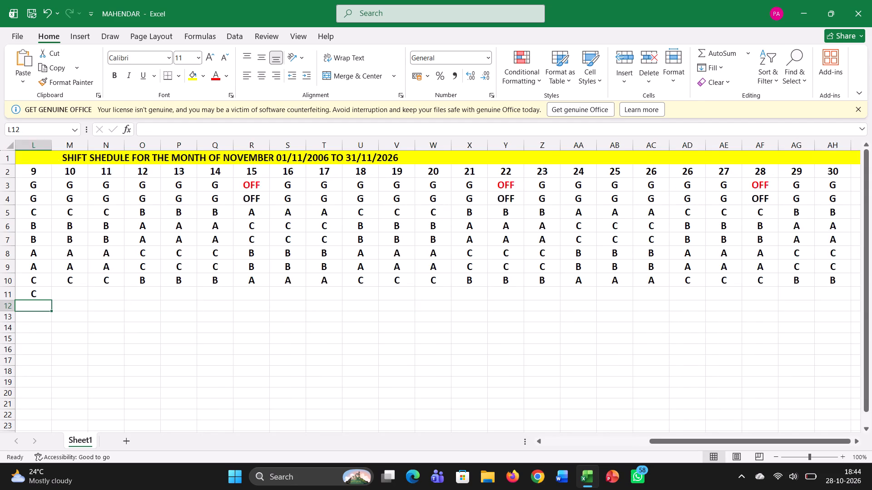
{"action": "left_click", "coordinate": [477, 288]}
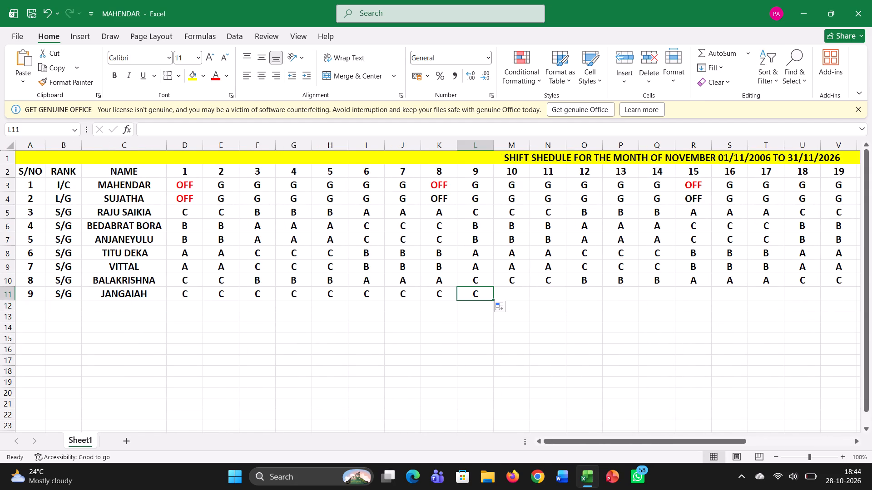
{"action": "left_click_drag", "start_coordinate": [493, 299], "coordinate": [515, 295]}
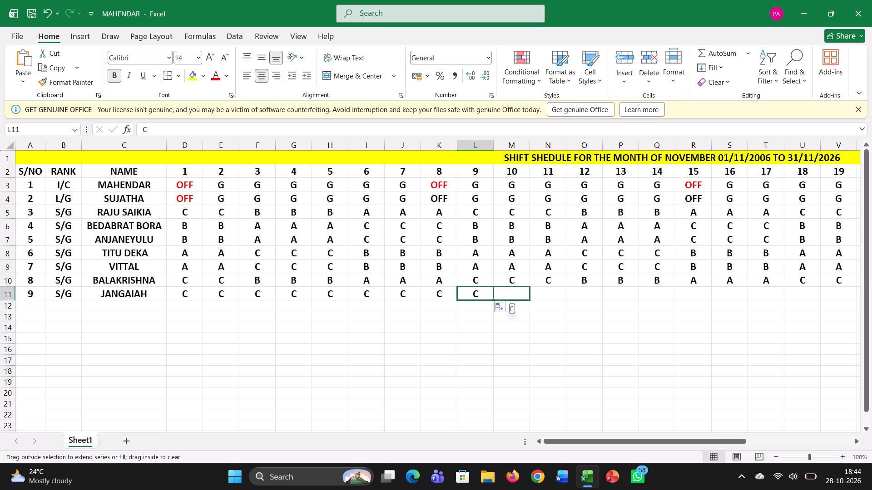
{"action": "left_click_drag", "start_coordinate": [515, 295], "coordinate": [586, 301]}
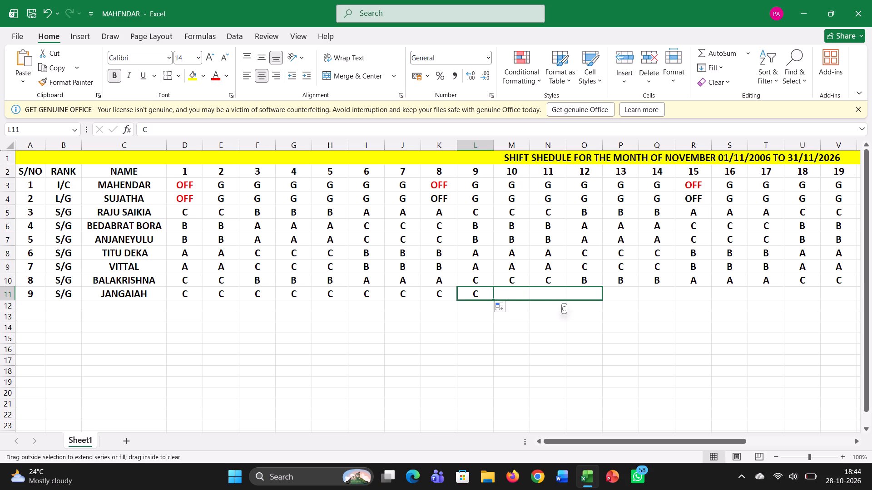
{"action": "left_click_drag", "start_coordinate": [586, 301], "coordinate": [605, 304]}
{"action": "left_click_drag", "start_coordinate": [605, 304], "coordinate": [722, 304]}
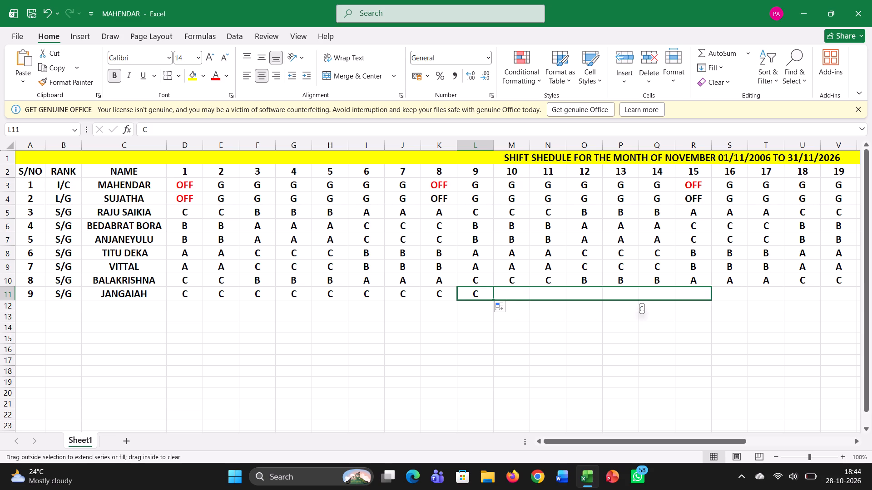
{"action": "left_click_drag", "start_coordinate": [722, 304], "coordinate": [871, 304]}
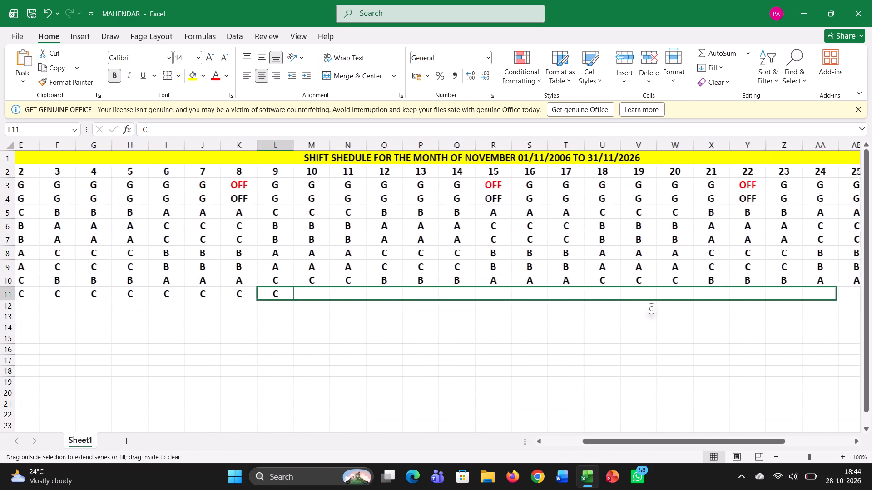
{"action": "left_click_drag", "start_coordinate": [871, 304], "coordinate": [871, 303]}
{"action": "left_click", "coordinate": [871, 303]}
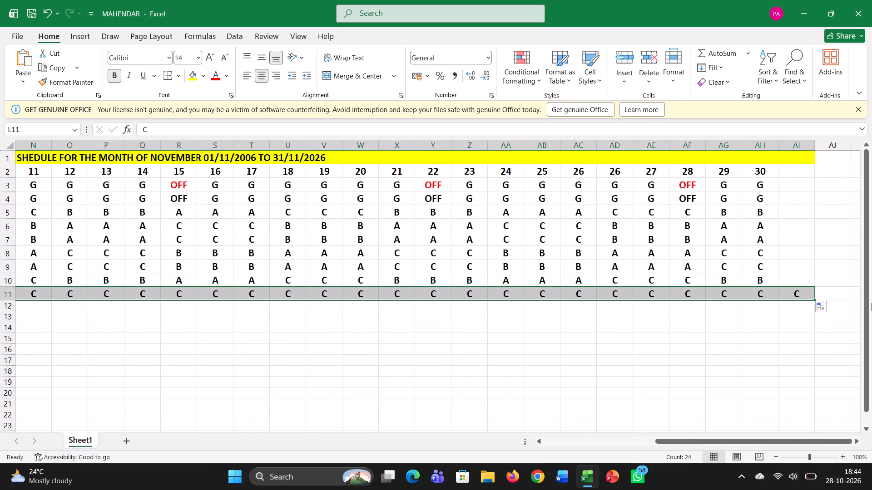
In the row of S/NO 9, clear the extra C in the blank column after day 30.
{"action": "left_click", "coordinate": [793, 358]}
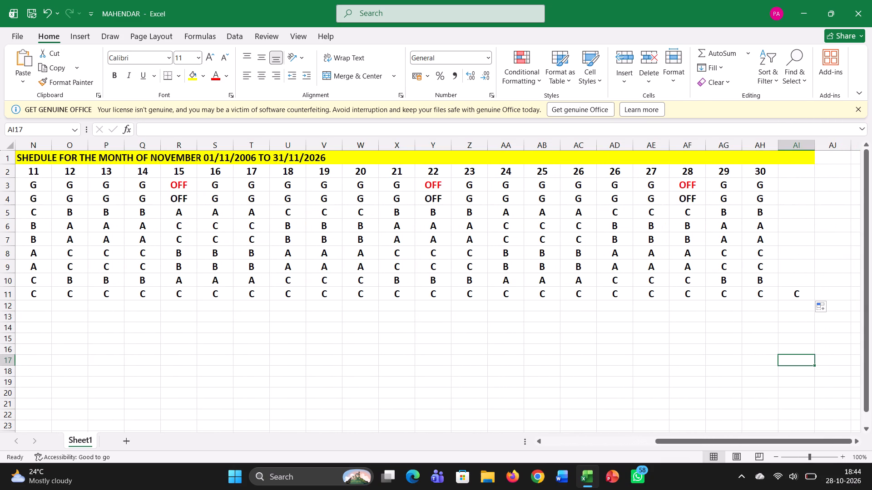
{"action": "left_click", "coordinate": [799, 295]}
{"action": "key", "text": "BackSpace"}
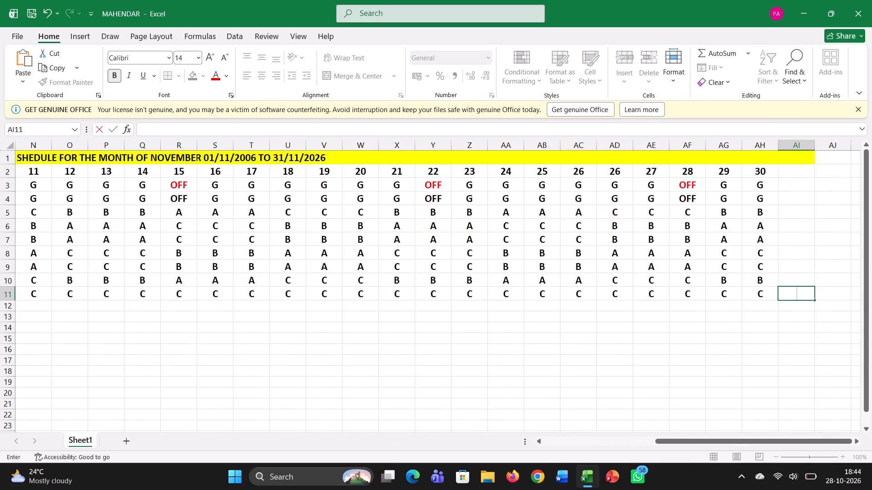
{"action": "key", "text": "Left"}
In the row of S/NO 2, change the font colour of the OFF entries on days 8 and 15 to red.
{"action": "key", "text": "Left"}
{"action": "key", "text": "Left"}
{"action": "key", "text": "Left"}
{"action": "key", "text": "Left"}
{"action": "key", "text": "Left"}
{"action": "key", "text": "Left"}
{"action": "key", "text": "Left"}
{"action": "key", "text": "Left"}
{"action": "key", "text": "Left"}
{"action": "key", "text": "Left"}
{"action": "key", "text": "Left"}
{"action": "key", "text": "Left"}
{"action": "key", "text": "Left"}
{"action": "key", "text": "Left"}
{"action": "key", "text": "Left"}
{"action": "key", "text": "Left"}
{"action": "key", "text": "Left"}
{"action": "key", "text": "Left"}
{"action": "key", "text": "Left"}
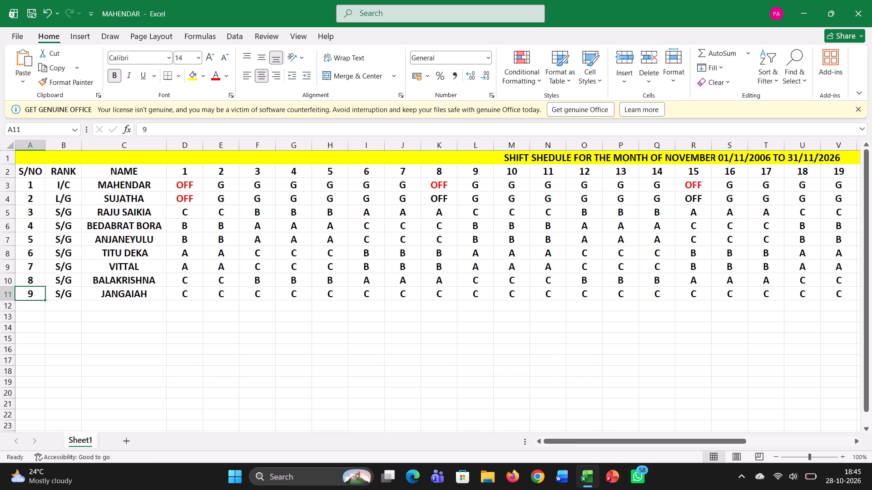
{"action": "left_click", "coordinate": [359, 405]}
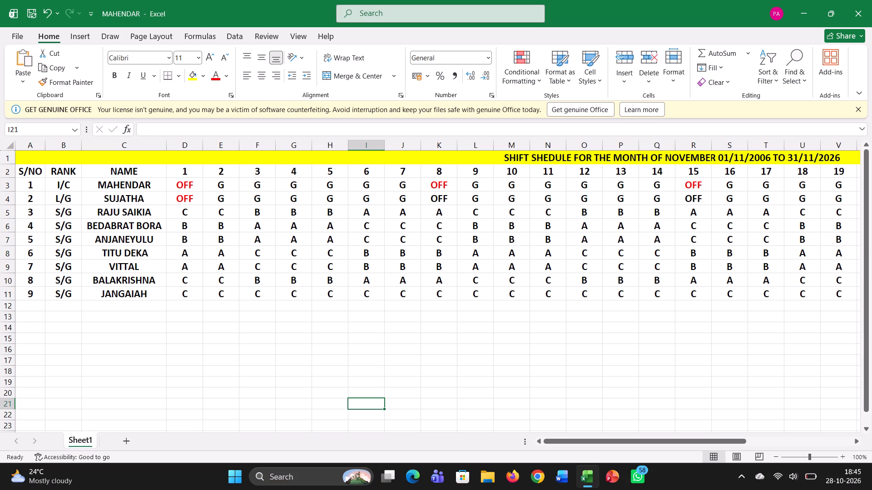
{"action": "left_click", "coordinate": [442, 199]}
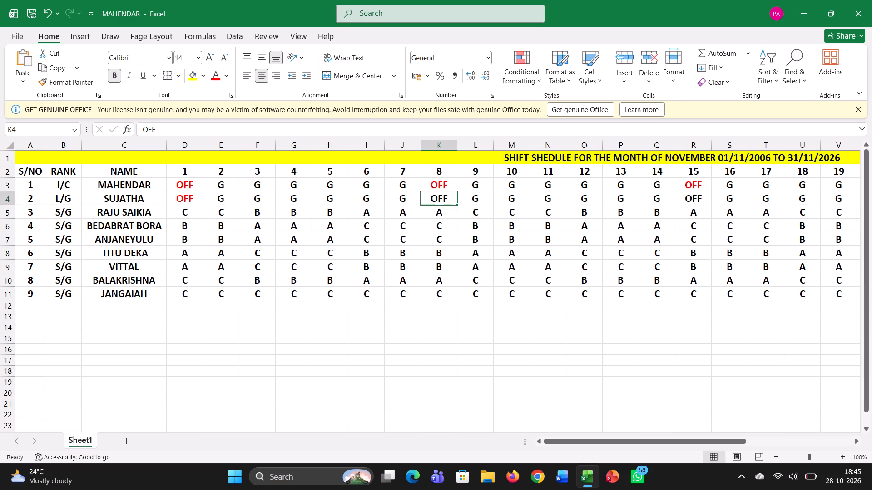
{"action": "left_click", "coordinate": [213, 74]}
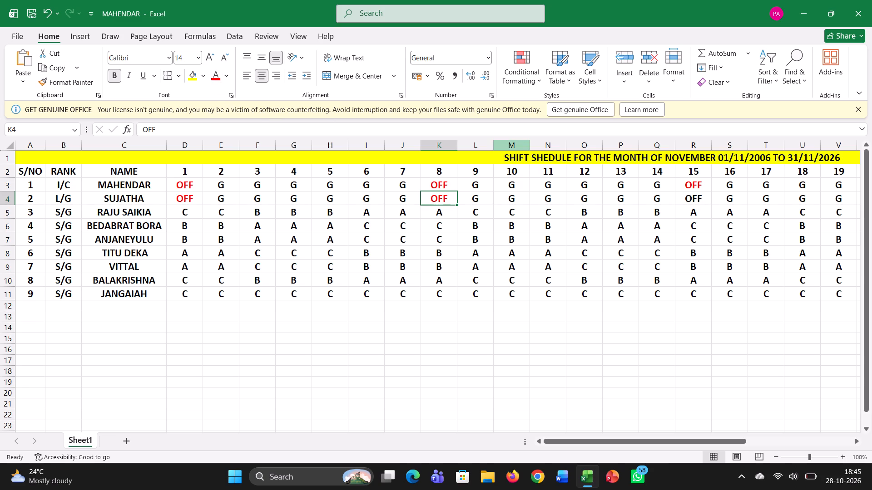
{"action": "left_click", "coordinate": [707, 190]}
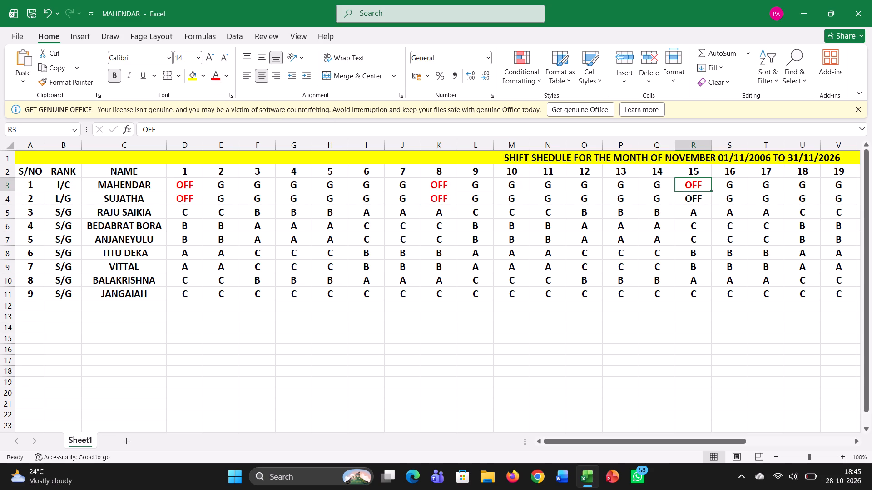
{"action": "left_click", "coordinate": [692, 207]}
{"action": "left_click", "coordinate": [693, 201]}
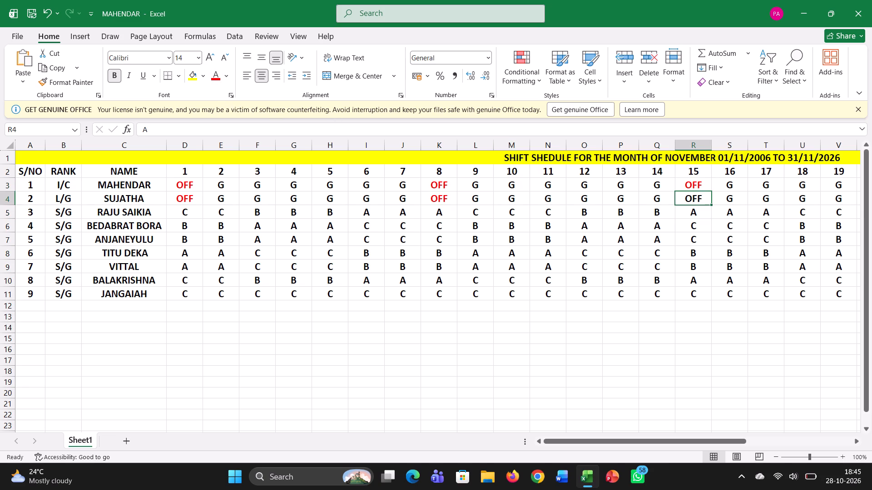
{"action": "left_click", "coordinate": [214, 69]}
In the row of S/NO 2, change the font colour of the OFF entry on day 22 to red.
{"action": "key", "text": "Right"}
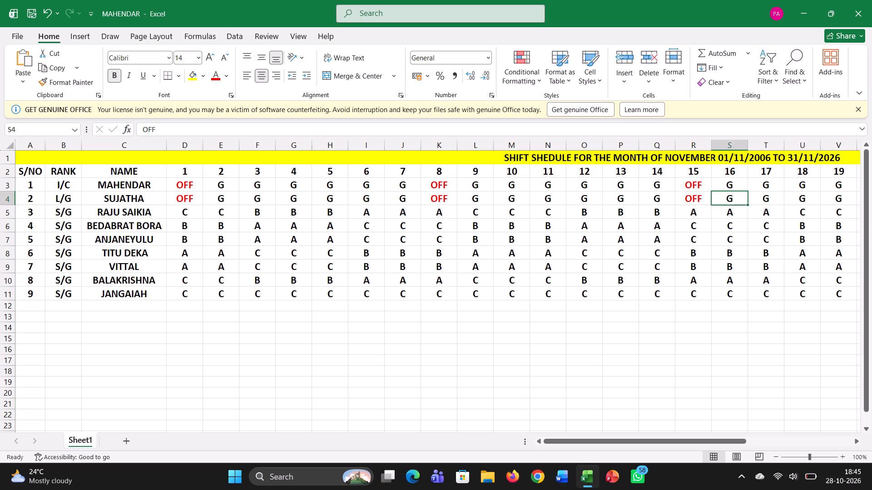
{"action": "key", "text": "Right"}
{"action": "key", "text": "Right"}
{"action": "key", "text": "Right"}
{"action": "key", "text": "Right"}
{"action": "key", "text": "Right"}
{"action": "key", "text": "Right"}
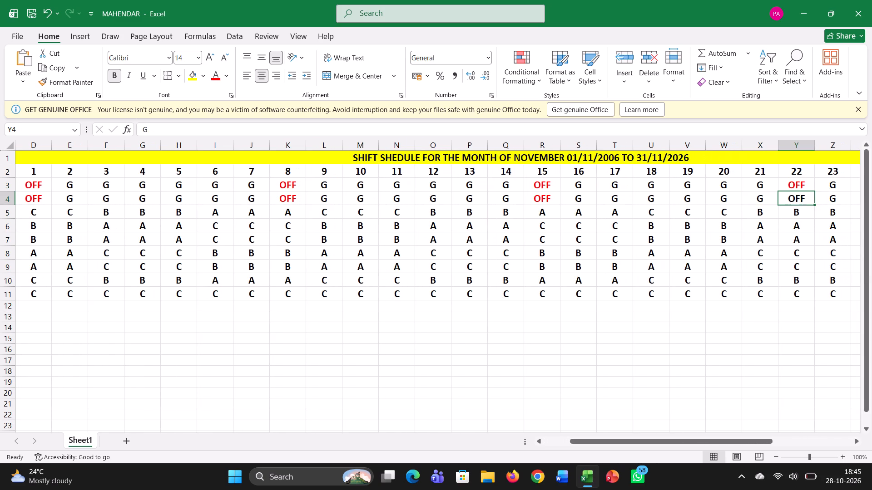
{"action": "left_click", "coordinate": [540, 176]}
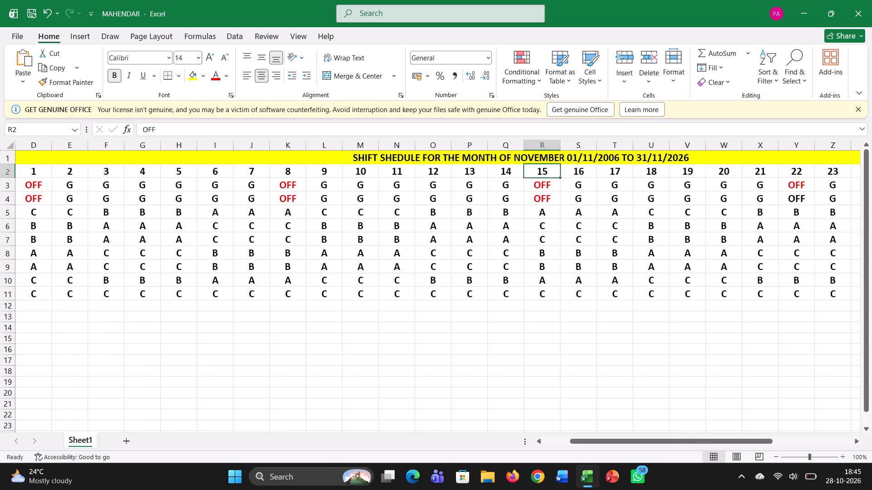
{"action": "left_click", "coordinate": [794, 200]}
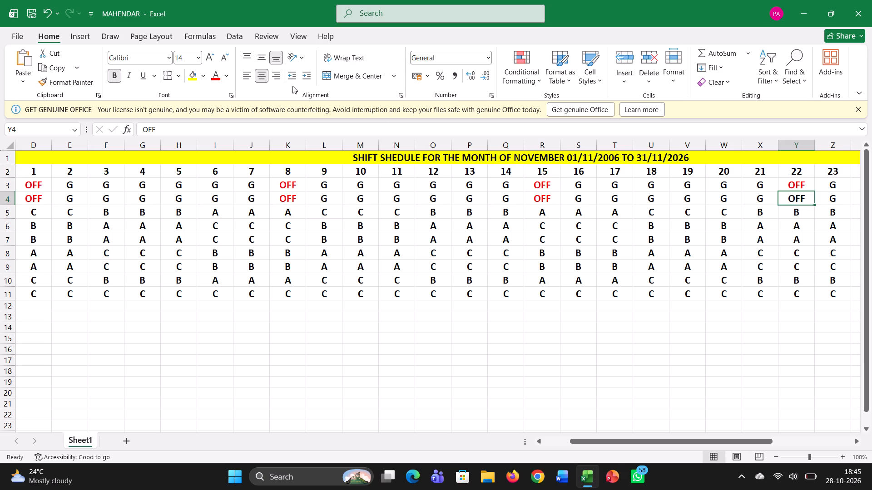
{"action": "left_click", "coordinate": [216, 79]}
In the row of S/NO 2, change the font colour of the OFF entry on day 28 to red.
{"action": "key", "text": "Right"}
{"action": "key", "text": "Right"}
{"action": "key", "text": "Right"}
{"action": "key", "text": "Right"}
{"action": "key", "text": "Right"}
{"action": "key", "text": "Right"}
{"action": "key", "text": "Right"}
{"action": "key", "text": "Right"}
{"action": "key", "text": "Right"}
{"action": "key", "text": "Right"}
{"action": "key", "text": "Right"}
{"action": "key", "text": "Right"}
{"action": "key", "text": "Right"}
{"action": "key", "text": "Right"}
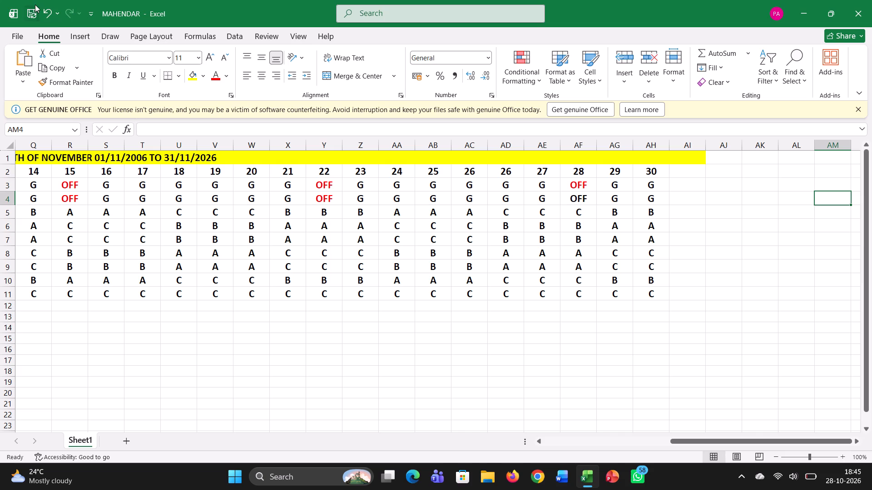
{"action": "left_click", "coordinate": [570, 204]}
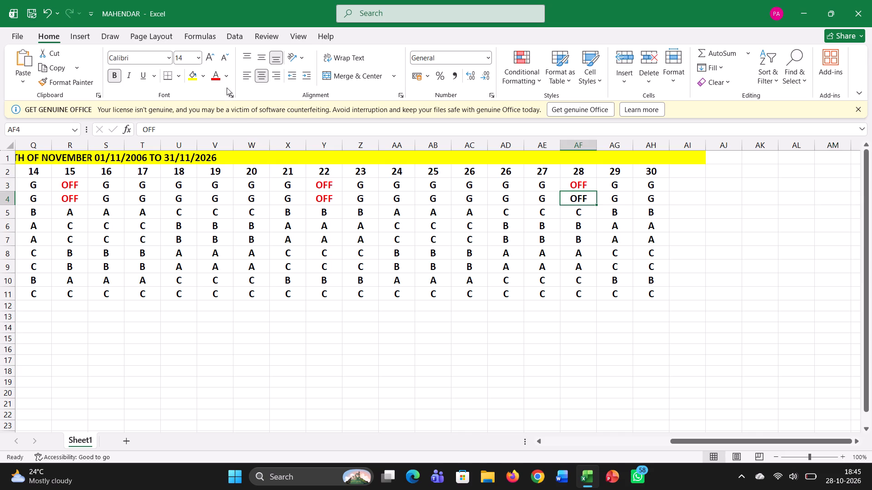
{"action": "left_click", "coordinate": [219, 81]}
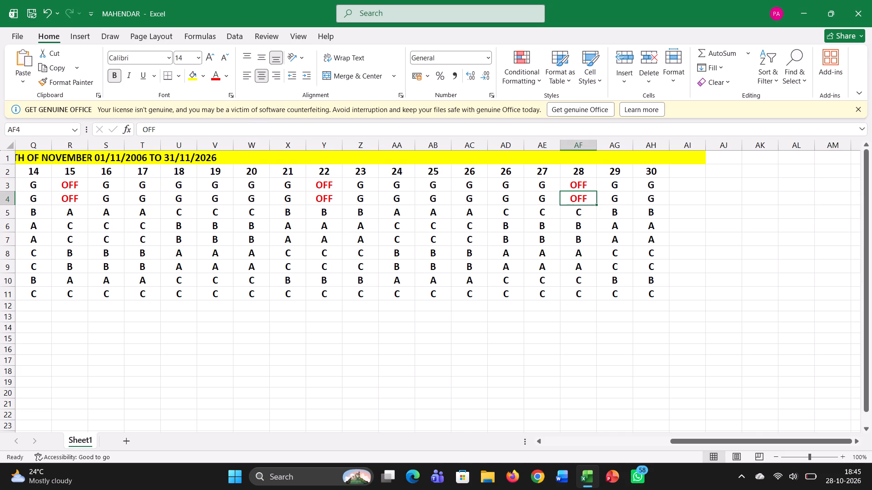
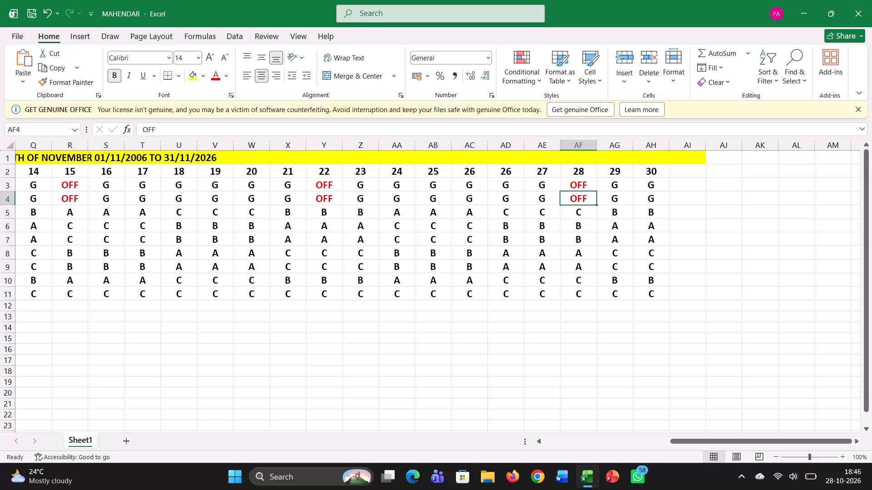
Change the font colour of the day numbers 1 to 30 in the header row to the darkest orange (brown) theme shade.
{"action": "left_click", "coordinate": [624, 386]}
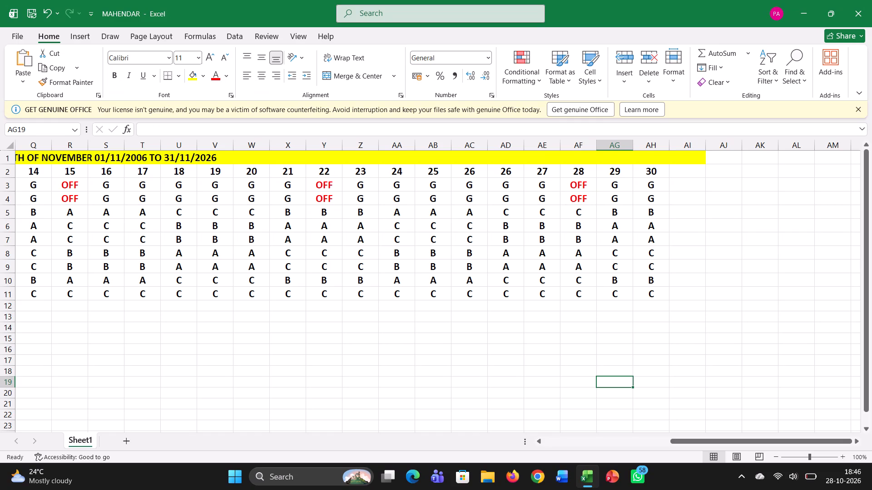
{"action": "key", "text": "Left"}
{"action": "key", "text": "Left"}
{"action": "key", "text": "Left"}
{"action": "key", "text": "Left"}
{"action": "key", "text": "Left"}
{"action": "key", "text": "Left"}
{"action": "key", "text": "Left"}
{"action": "key", "text": "Left"}
{"action": "key", "text": "Left"}
{"action": "key", "text": "Left"}
{"action": "key", "text": "Left"}
{"action": "key", "text": "Left"}
{"action": "key", "text": "Left"}
{"action": "key", "text": "Left"}
{"action": "key", "text": "Left"}
{"action": "key", "text": "Left"}
{"action": "key", "text": "Left"}
{"action": "key", "text": "Left"}
{"action": "key", "text": "Left"}
{"action": "key", "text": "Left"}
{"action": "key", "text": "Left"}
{"action": "key", "text": "Left"}
{"action": "key", "text": "Left"}
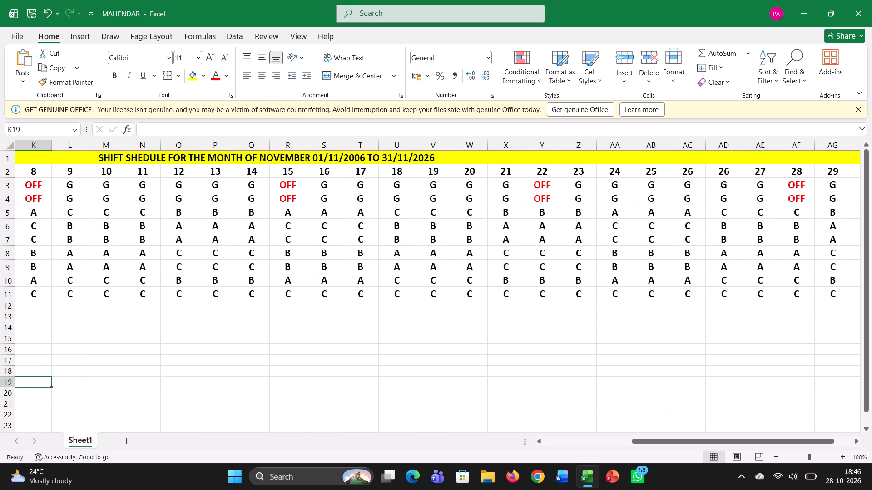
{"action": "key", "text": "Left"}
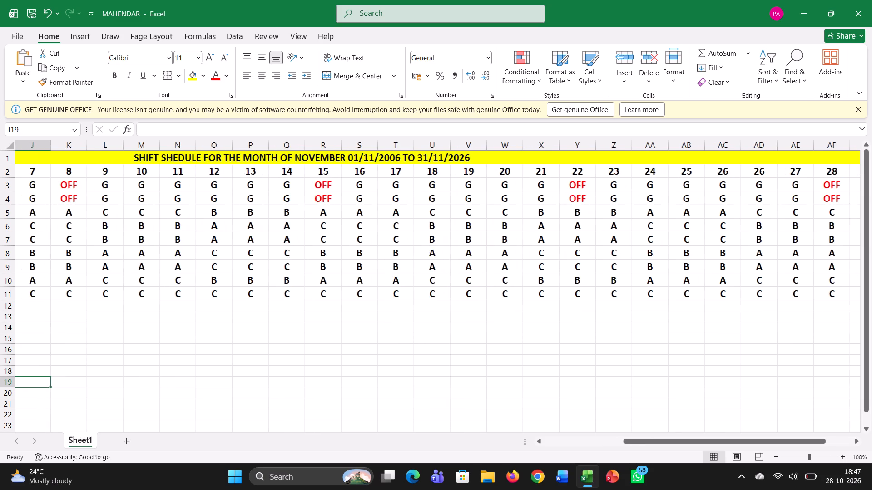
{"action": "key", "text": "Left"}
{"action": "key", "text": "Left"}
{"action": "key", "text": "Left"}
{"action": "key", "text": "Left"}
{"action": "key", "text": "Left"}
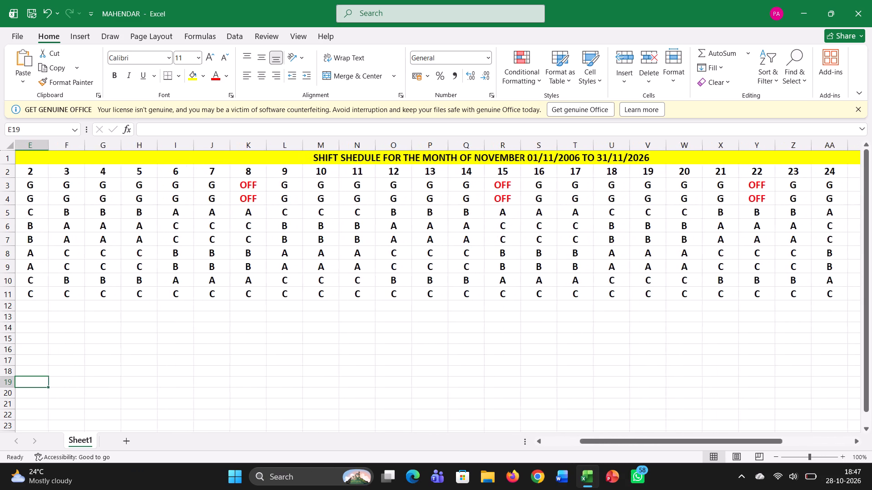
{"action": "key", "text": "Left"}
{"action": "key", "text": "Left"}
{"action": "key", "text": "Left"}
{"action": "key", "text": "Left"}
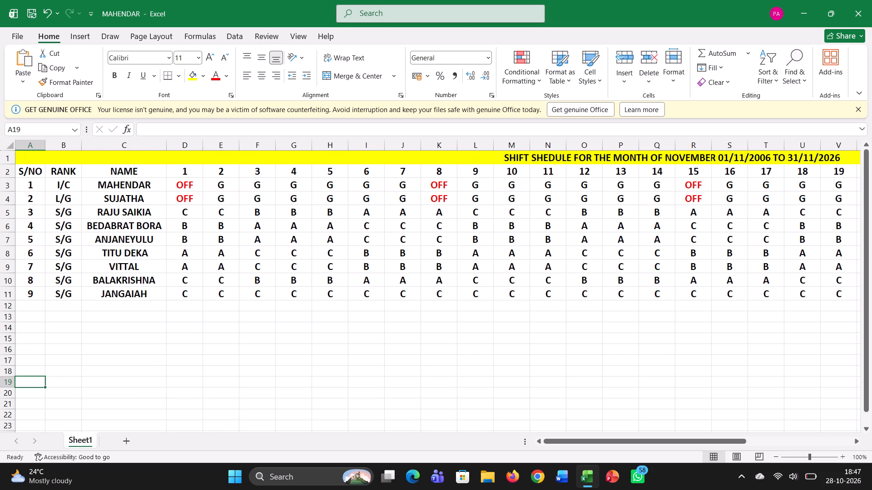
{"action": "left_click", "coordinate": [194, 173]}
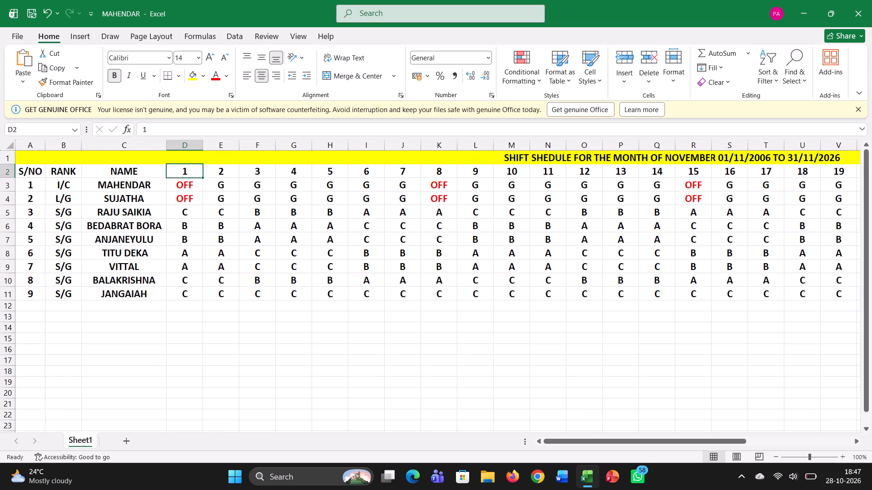
{"action": "left_click_drag", "start_coordinate": [193, 171], "coordinate": [301, 180]}
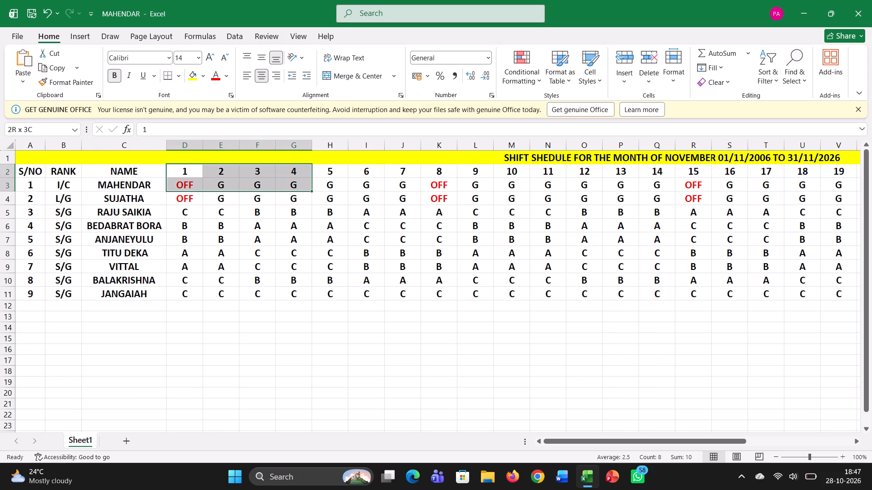
{"action": "left_click_drag", "start_coordinate": [301, 180], "coordinate": [490, 174]}
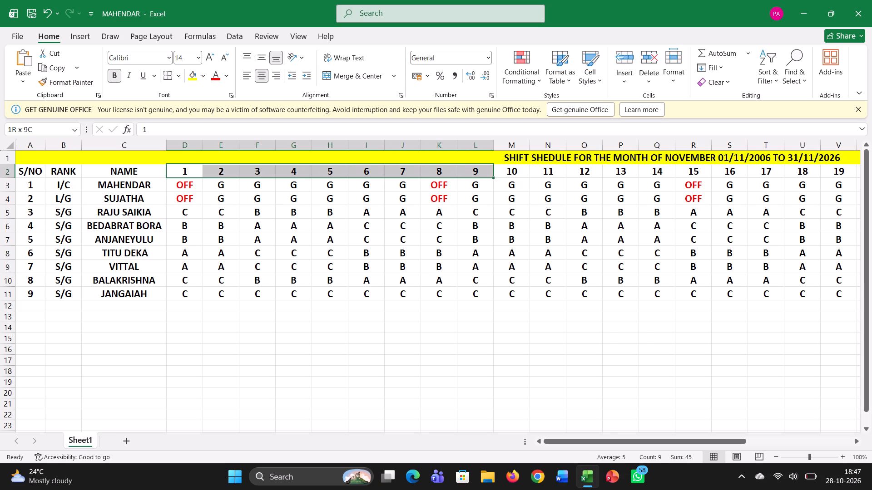
{"action": "left_click_drag", "start_coordinate": [490, 174], "coordinate": [678, 175]}
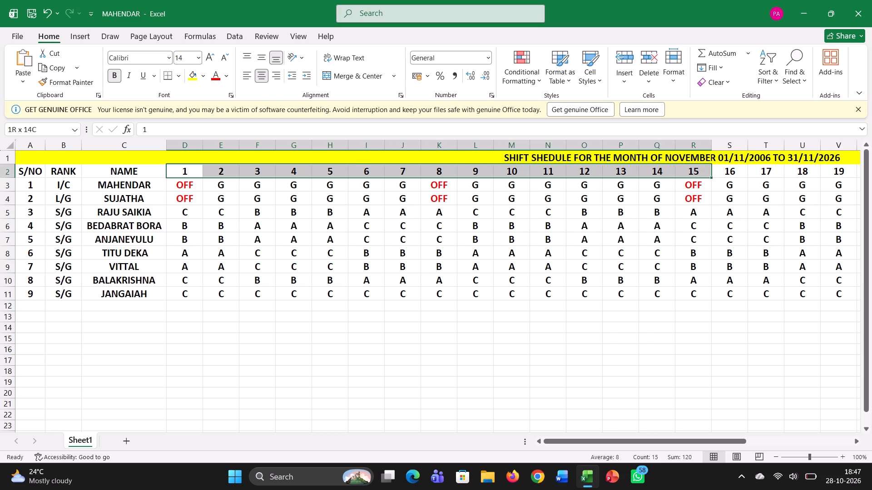
{"action": "left_click_drag", "start_coordinate": [678, 175], "coordinate": [870, 175]}
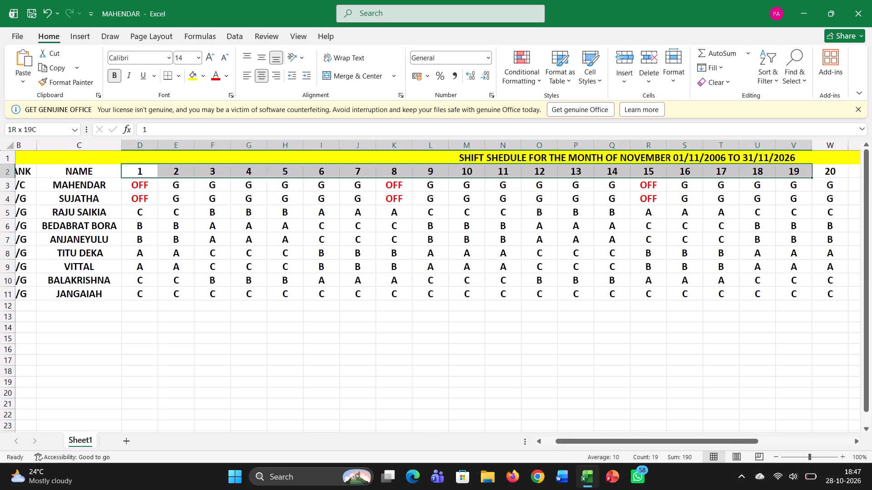
{"action": "left_click_drag", "start_coordinate": [870, 175], "coordinate": [871, 175]}
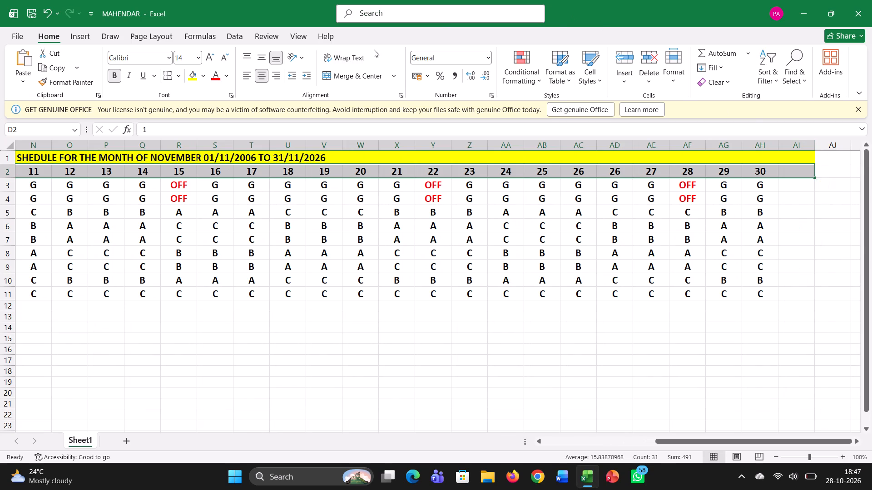
{"action": "left_click", "coordinate": [228, 75]}
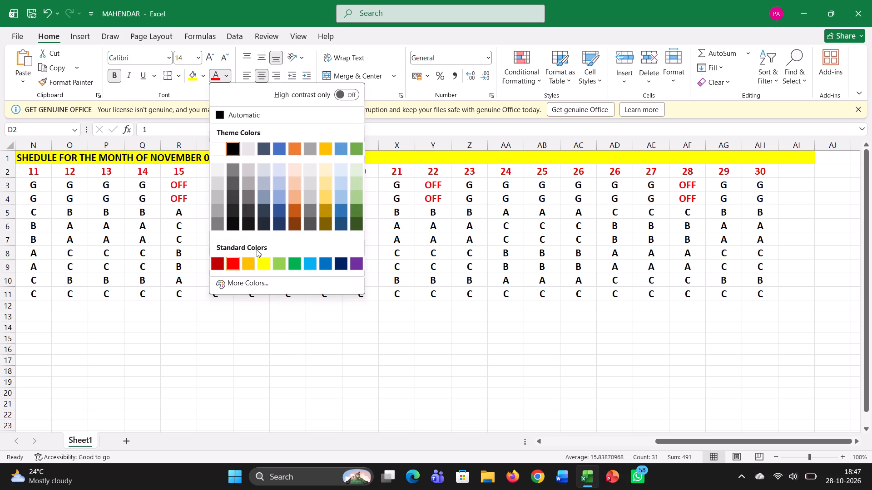
{"action": "left_click", "coordinate": [292, 230]}
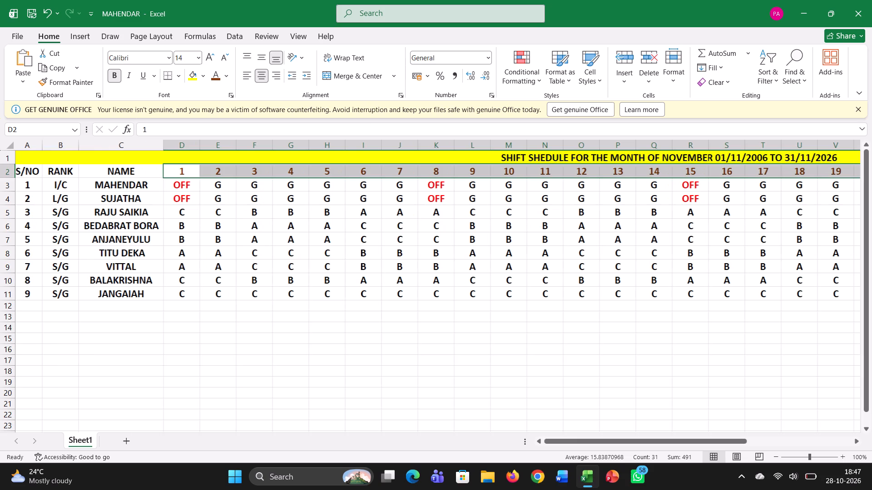
{"action": "left_click", "coordinate": [268, 317]}
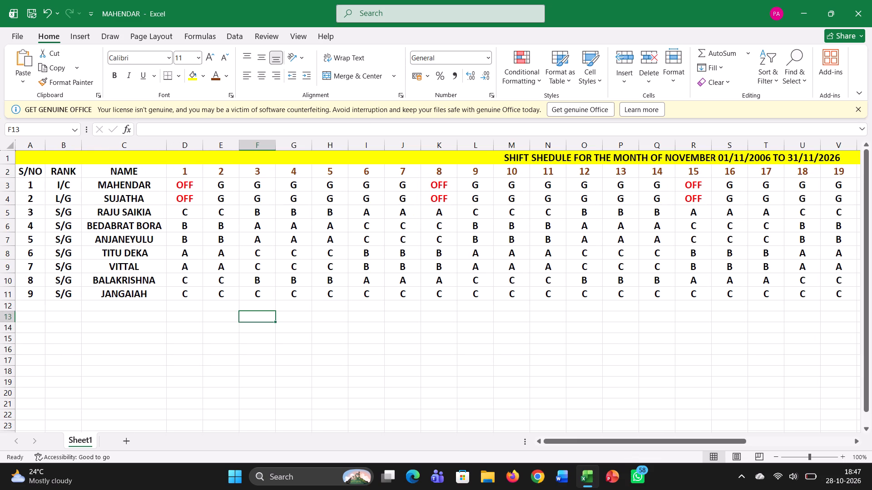